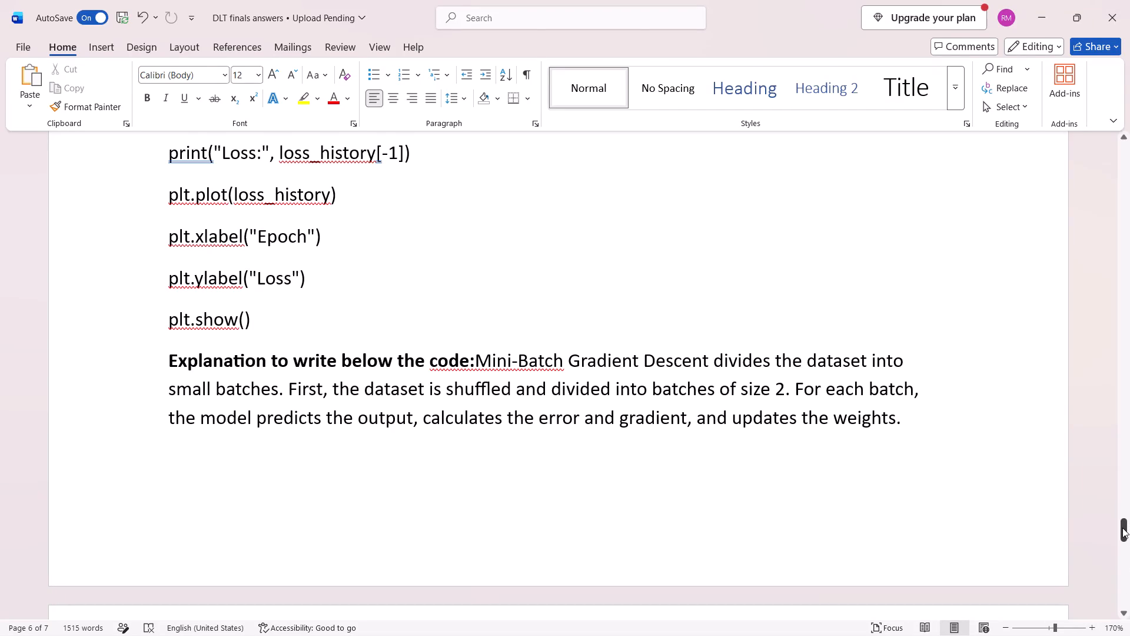
Review the Q13 answer on Batch and Mini-Batch Gradient Descent, including its code and explanations.
drag(1122, 528, 1125, 563)
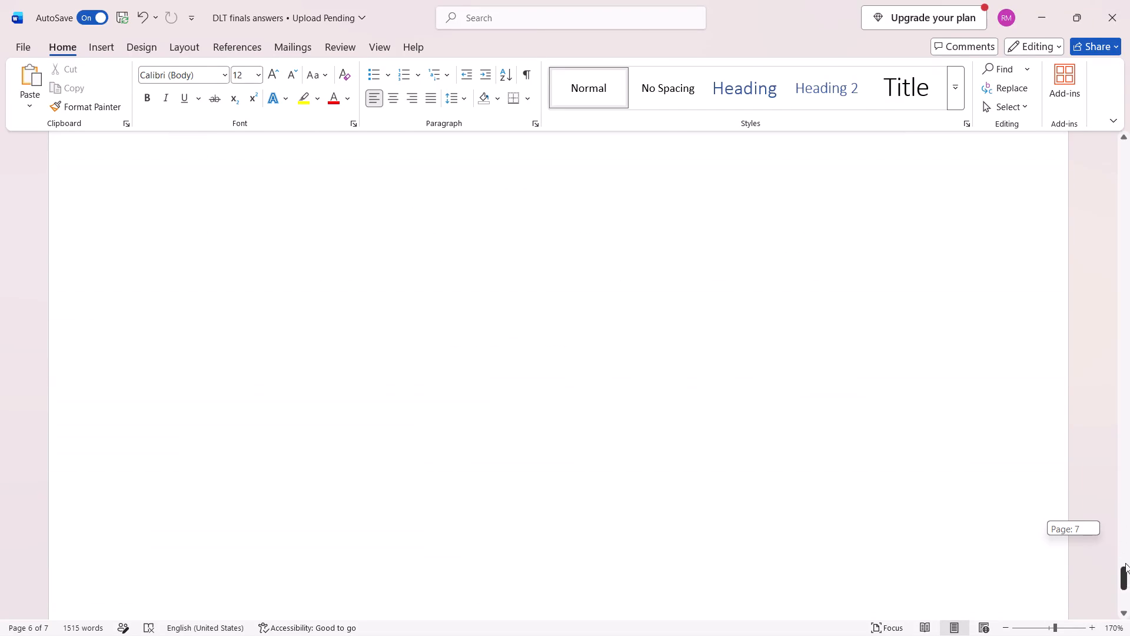
drag(1125, 563, 1129, 437)
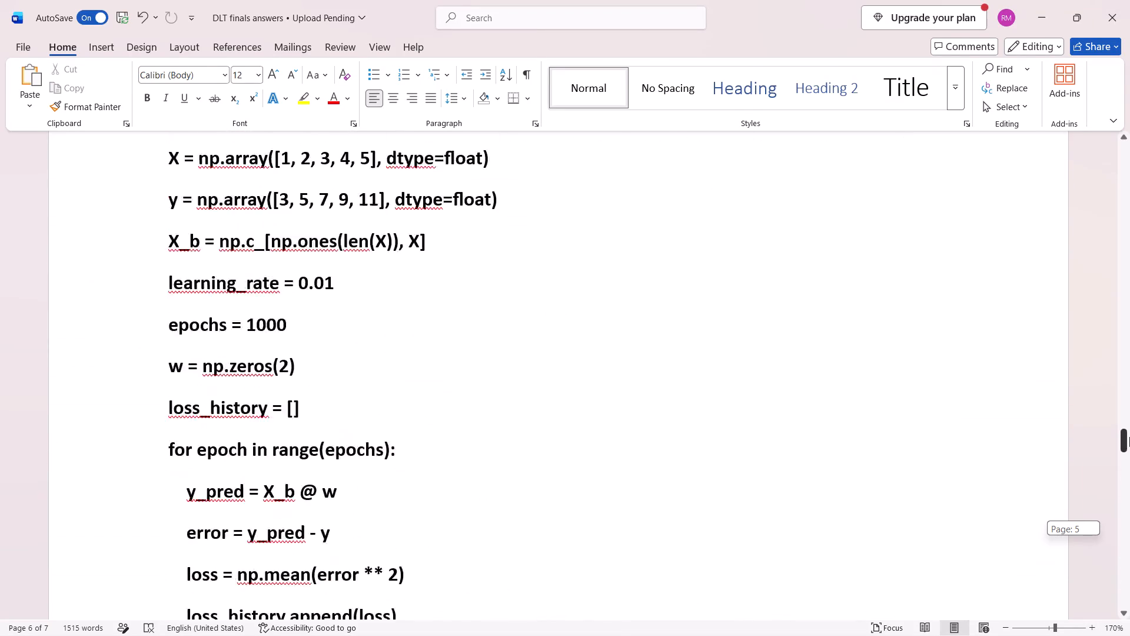
drag(1129, 437, 1129, 420)
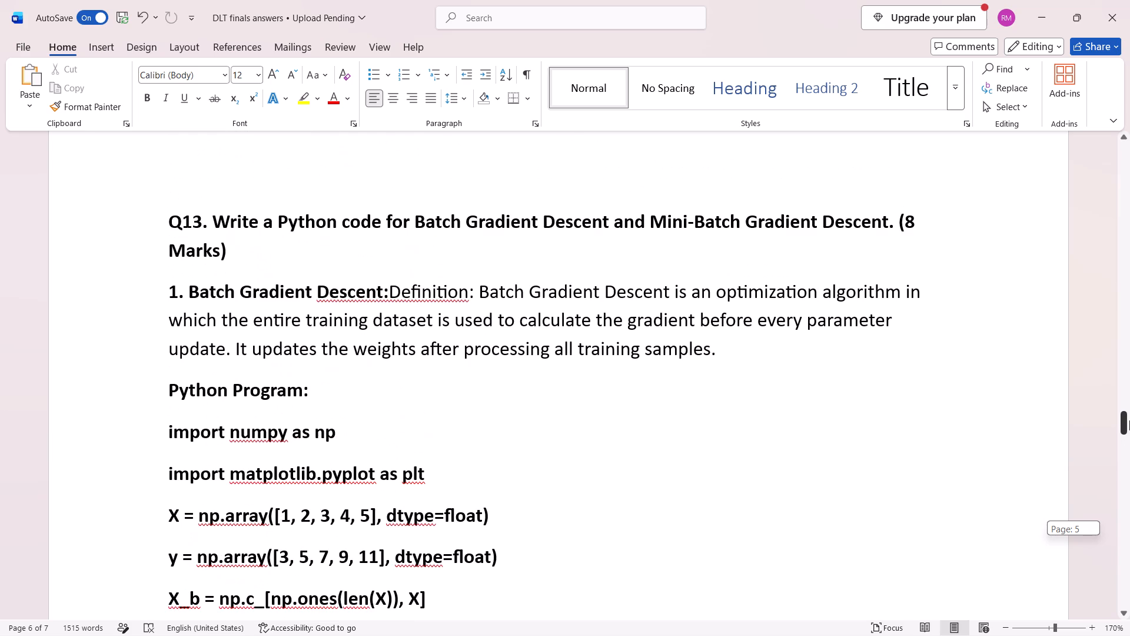
drag(1129, 420, 1129, 425)
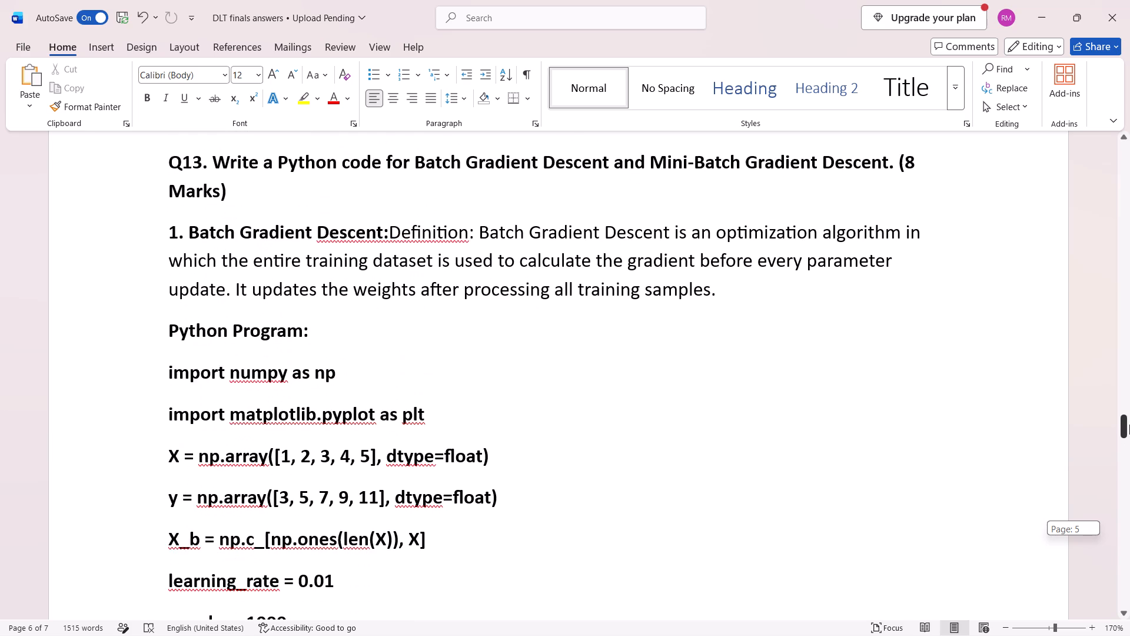
drag(1129, 425, 1129, 458)
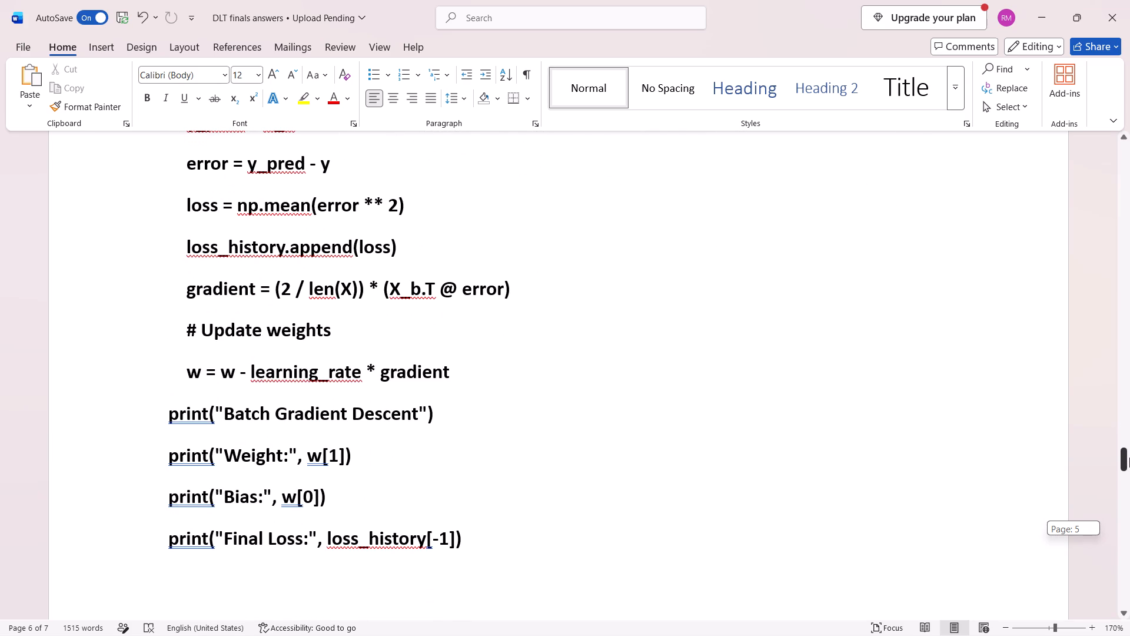
drag(1129, 458, 1129, 482)
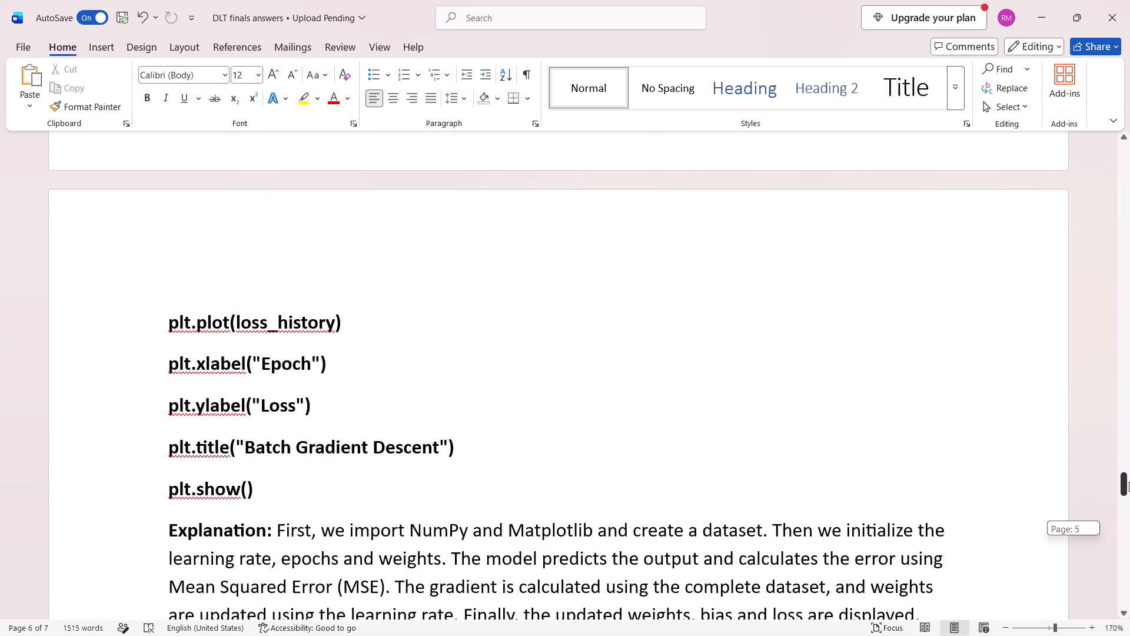
drag(1129, 482, 1129, 504)
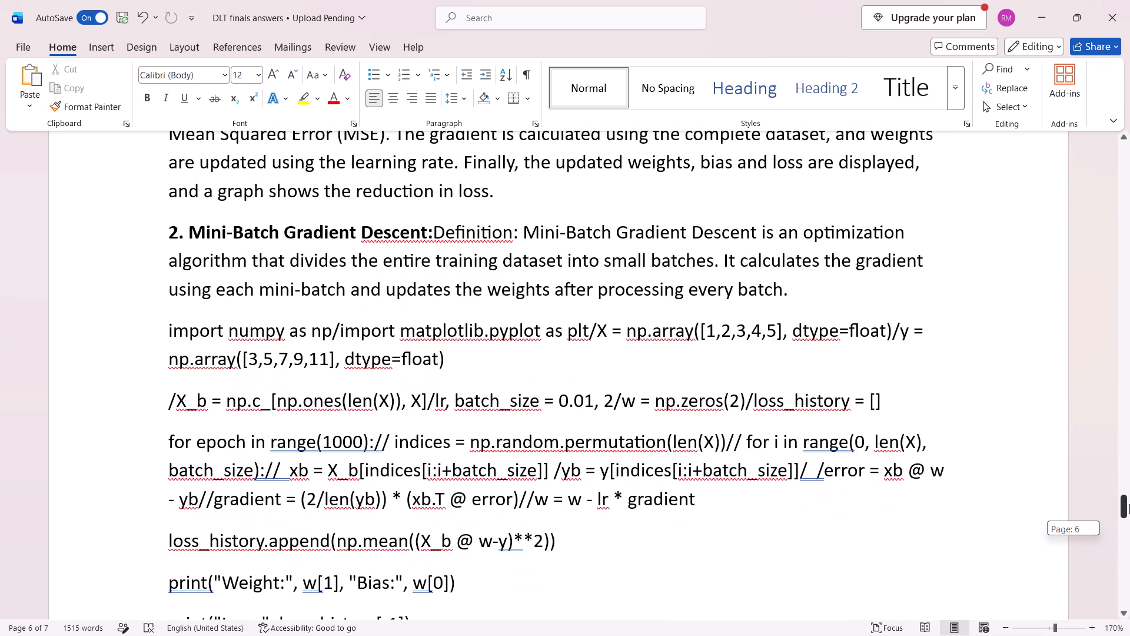
drag(1129, 504, 1129, 521)
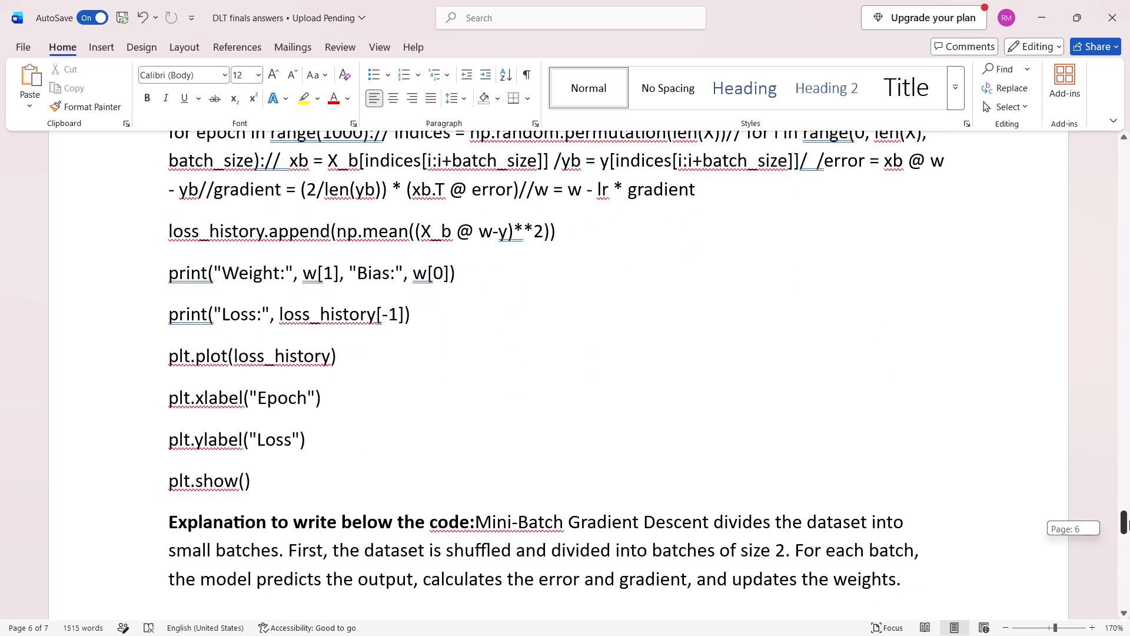
drag(1129, 521, 1124, 491)
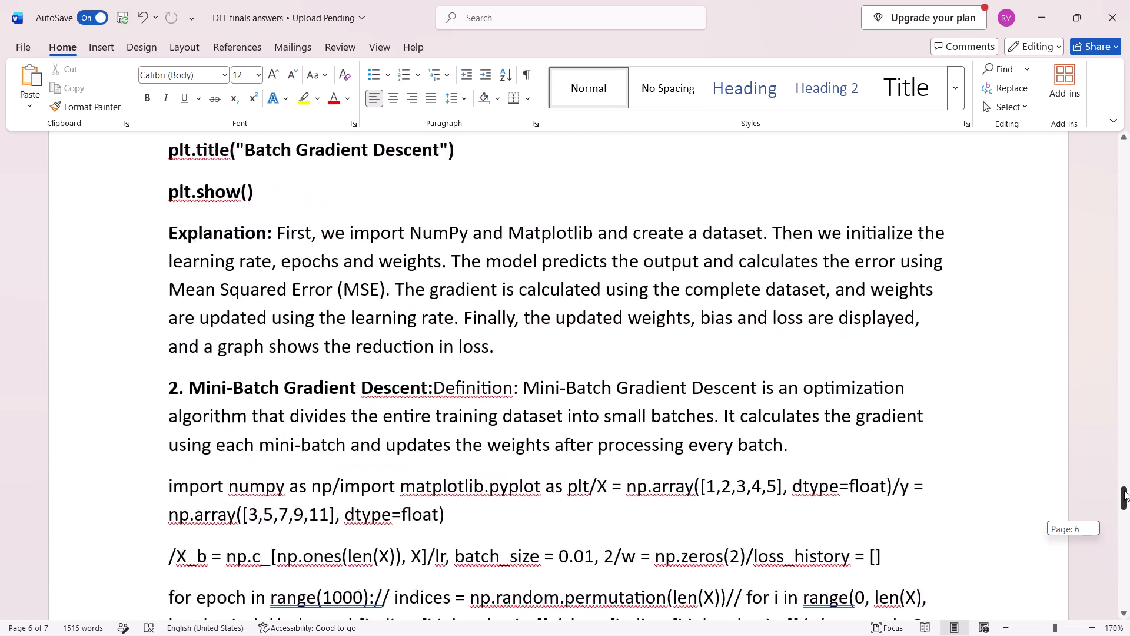
drag(1124, 491, 1129, 411)
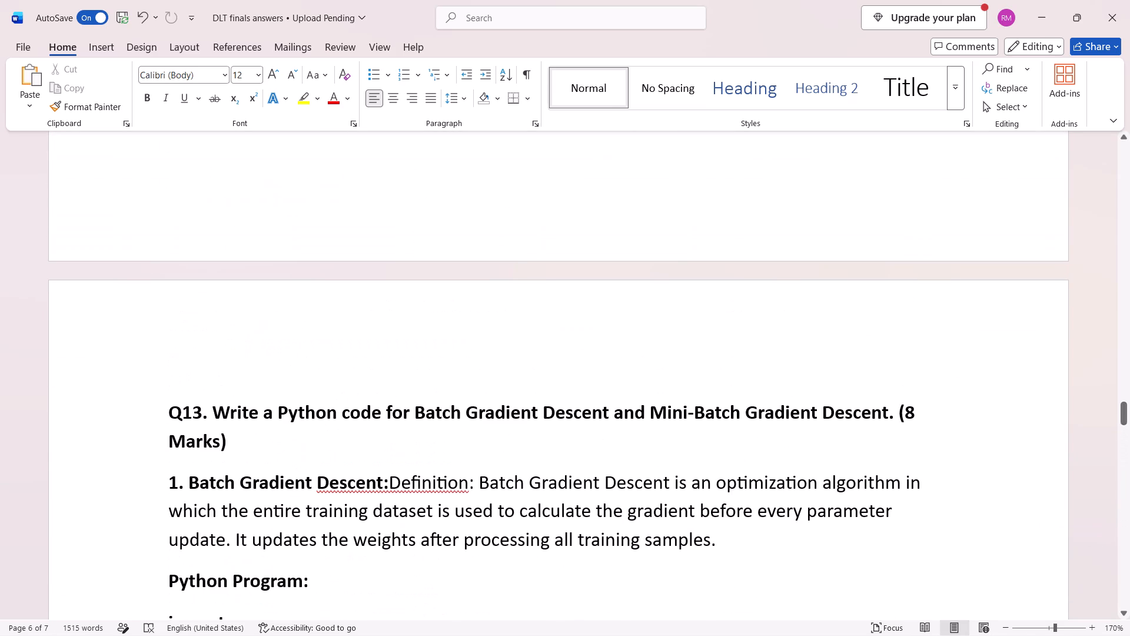
Switch to the DLT question bank PDF in Edge and copy question 14 on PCA with its full answer through "structure and patterns.".
click(491, 627)
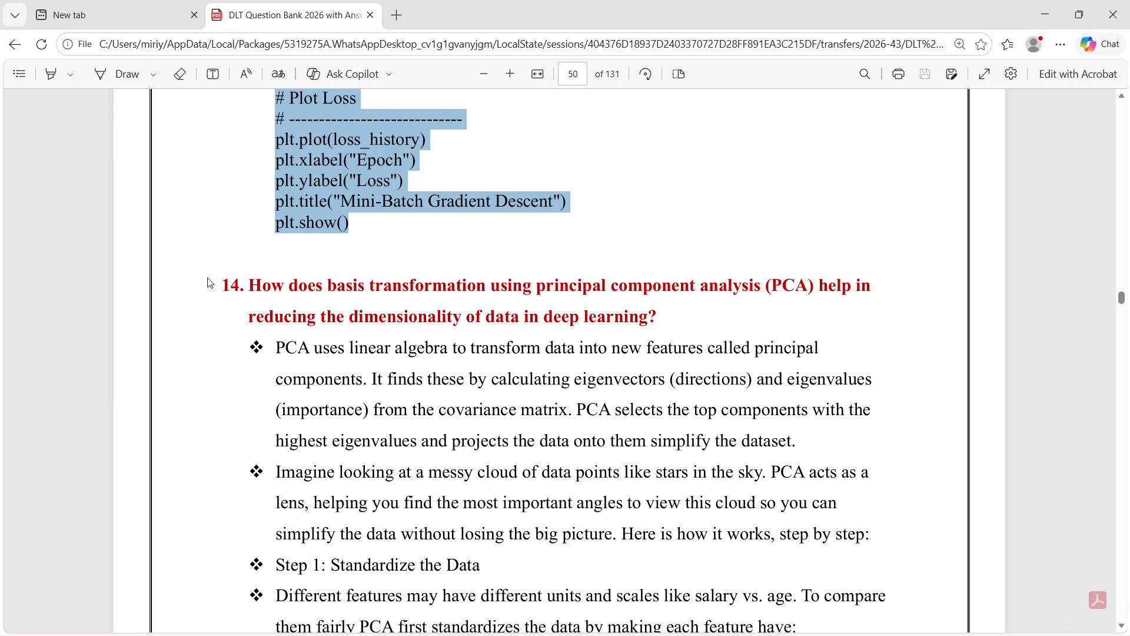
drag(219, 277, 483, 635)
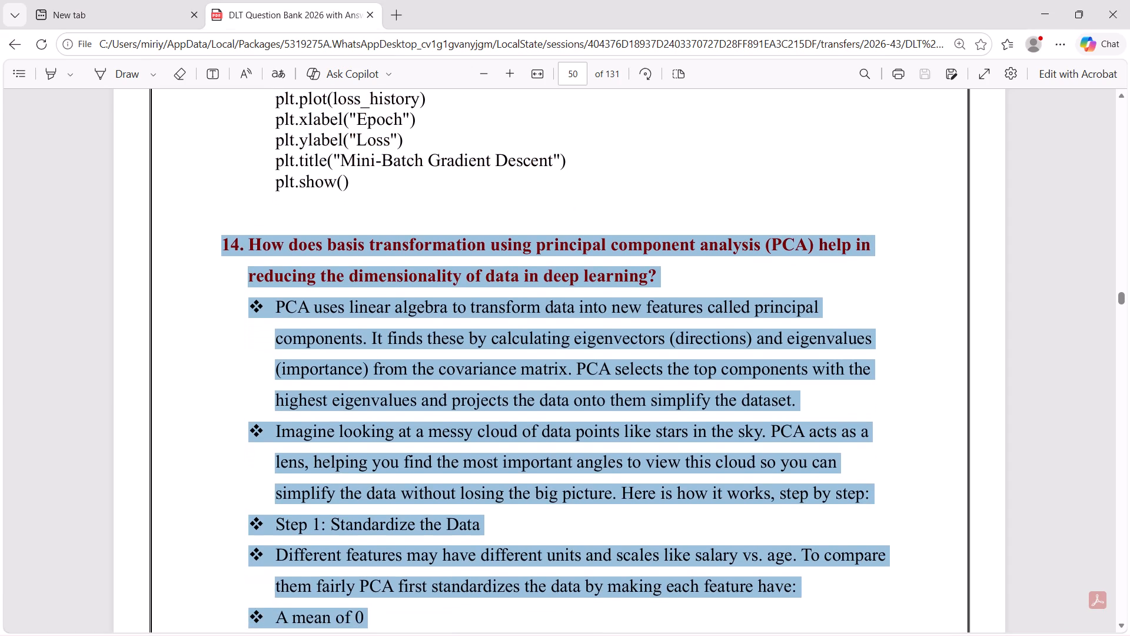
drag(483, 635, 775, 635)
key(Down)
key(Down)
key(Down)
key(Down)
key(Down)
key(Down)
key(Down)
key(Down)
key(Down)
key(Down)
key(Down)
key(Down)
key(Down)
key(Down)
key(Down)
key(Down)
key(Down)
key(Down)
key(Down)
key(Down)
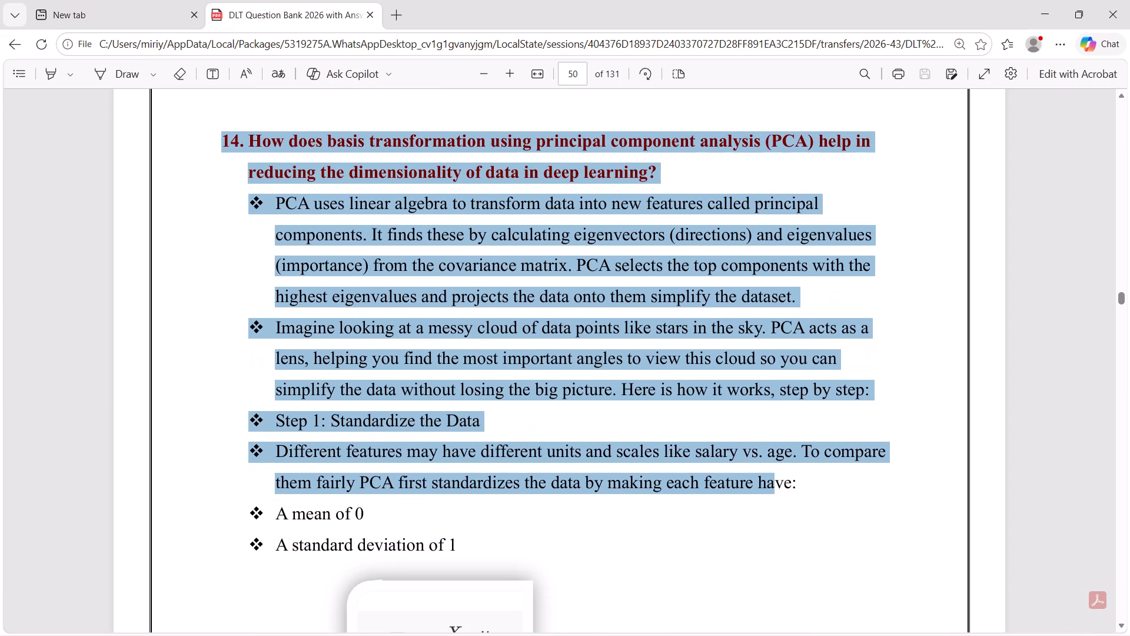
drag(775, 635, 783, 612)
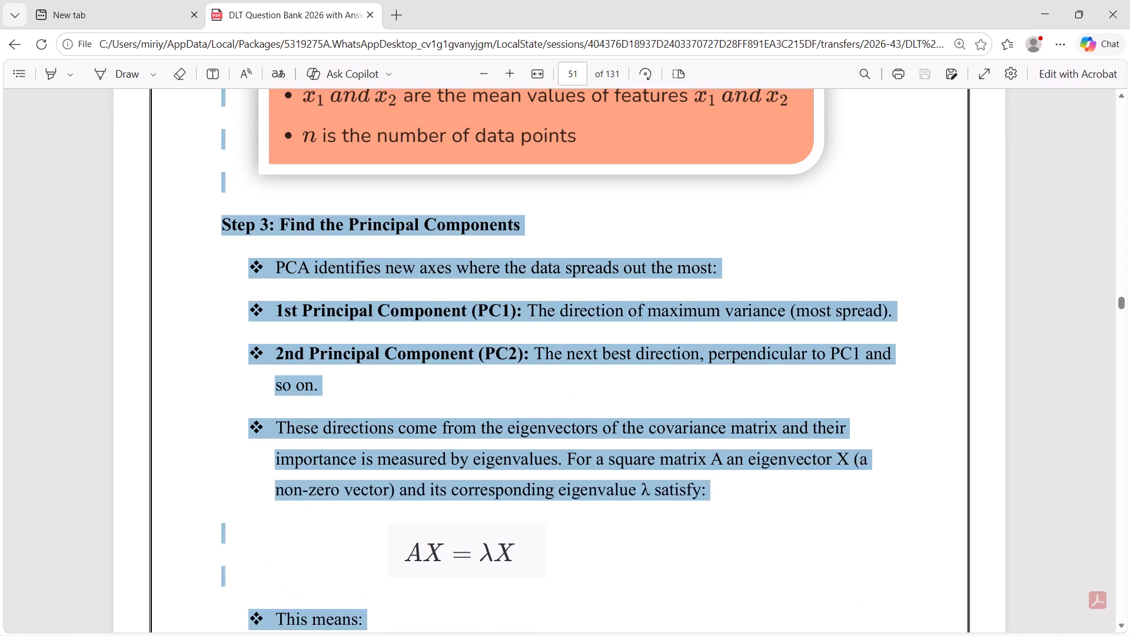
drag(783, 612, 807, 633)
key(Down)
key(Down)
key(Down)
key(Down)
key(Down)
key(Down)
key(Down)
key(Down)
key(Down)
key(Down)
key(Down)
key(Down)
key(Down)
key(Down)
key(Down)
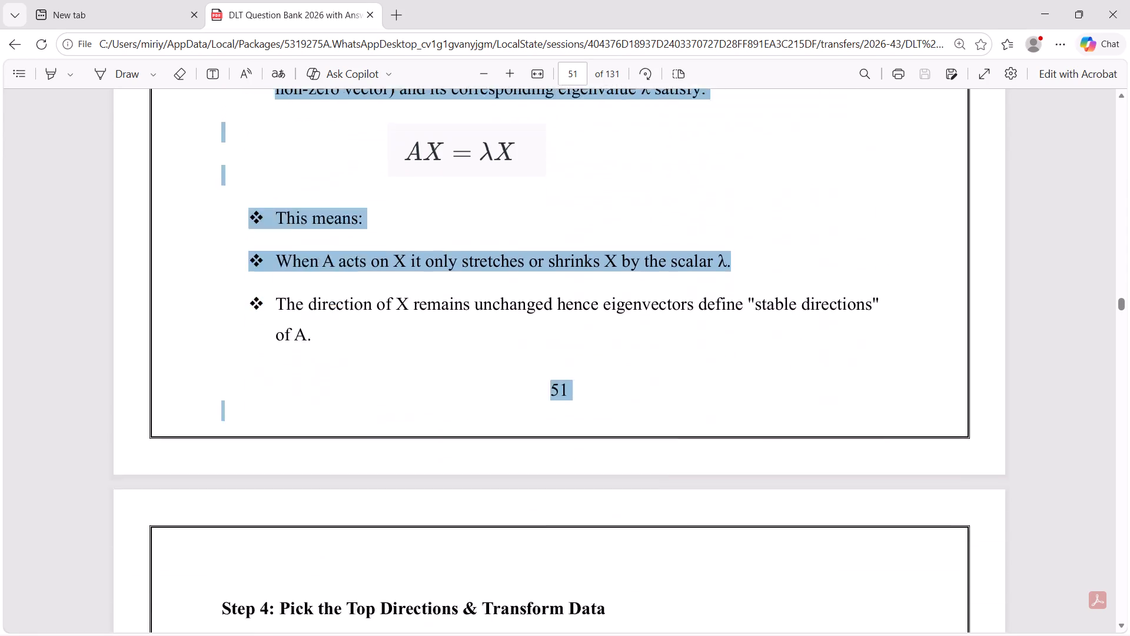
drag(807, 633, 815, 589)
key(Down)
key(Down)
key(Down)
key(Down)
key(Down)
key(Down)
key(Down)
key(Down)
key(Down)
key(Down)
key(Down)
key(Down)
key(Down)
key(Down)
key(Down)
key(Down)
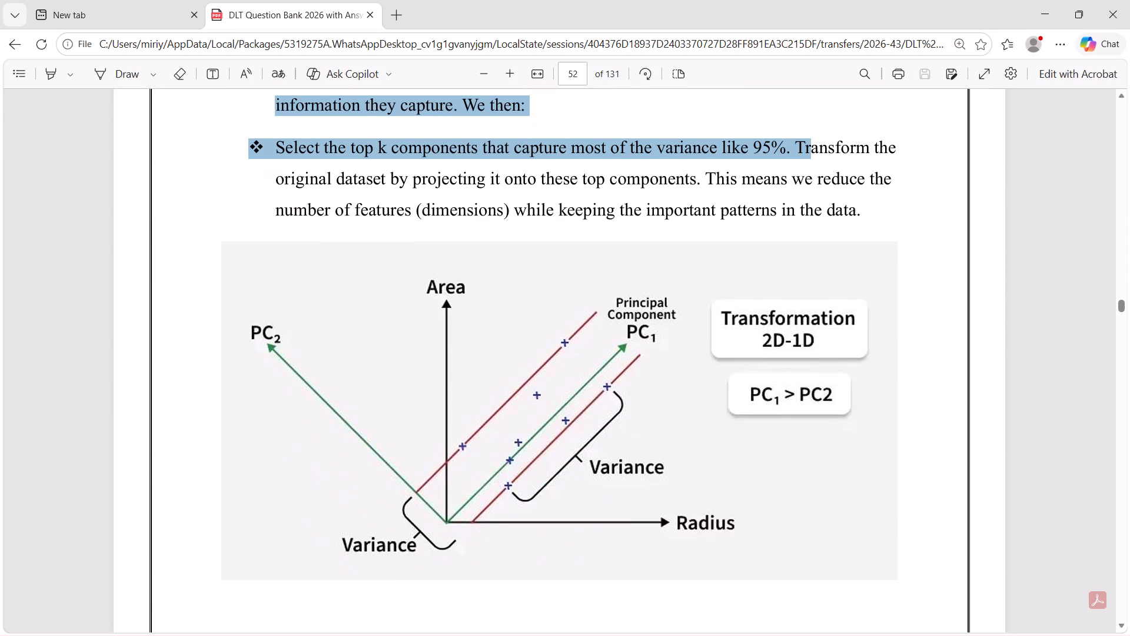
drag(815, 589, 815, 572)
key(Down)
key(Down)
key(Down)
key(Down)
key(Down)
key(Down)
key(Down)
key(Down)
key(Down)
key(Down)
key(Down)
key(Down)
key(Down)
key(Down)
key(Down)
key(Down)
key(Down)
key(Down)
key(Down)
key(Down)
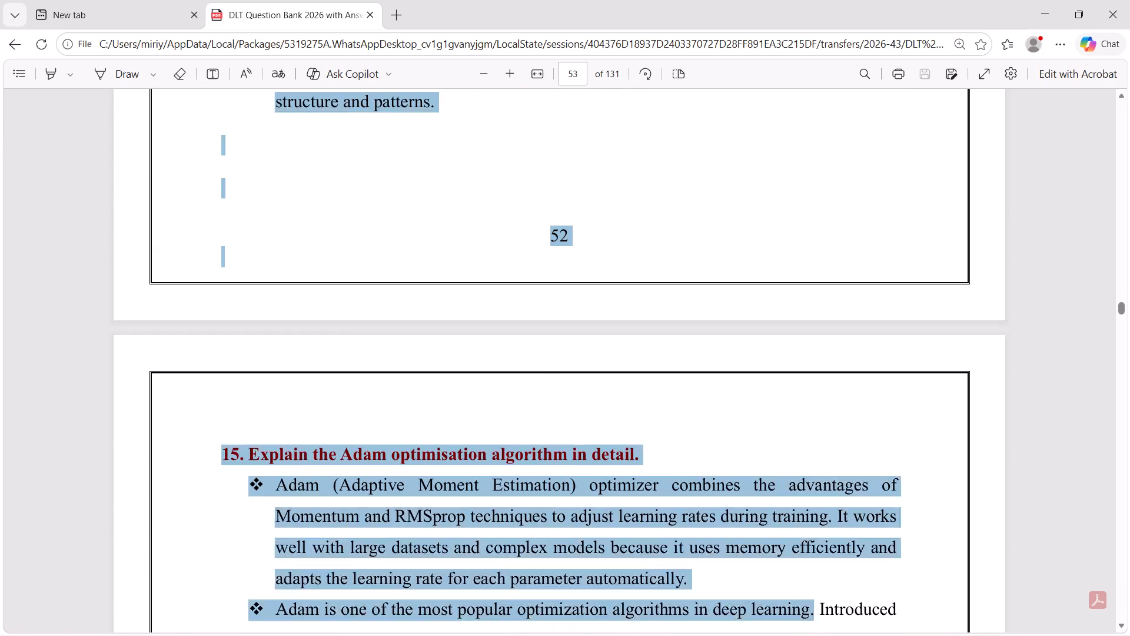
drag(815, 572, 452, 106)
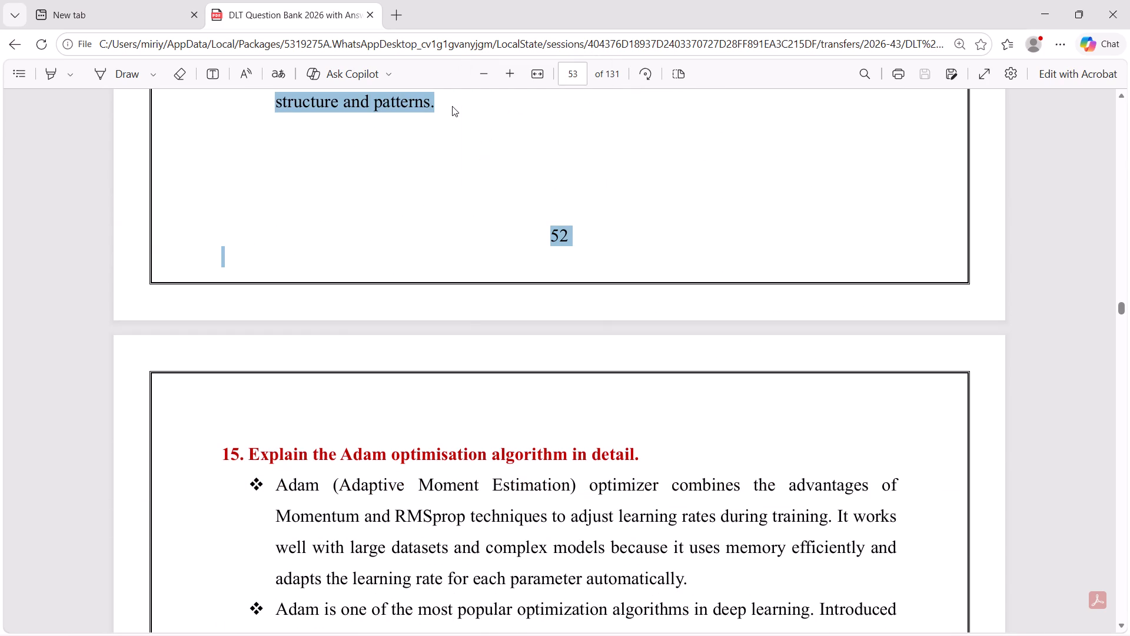
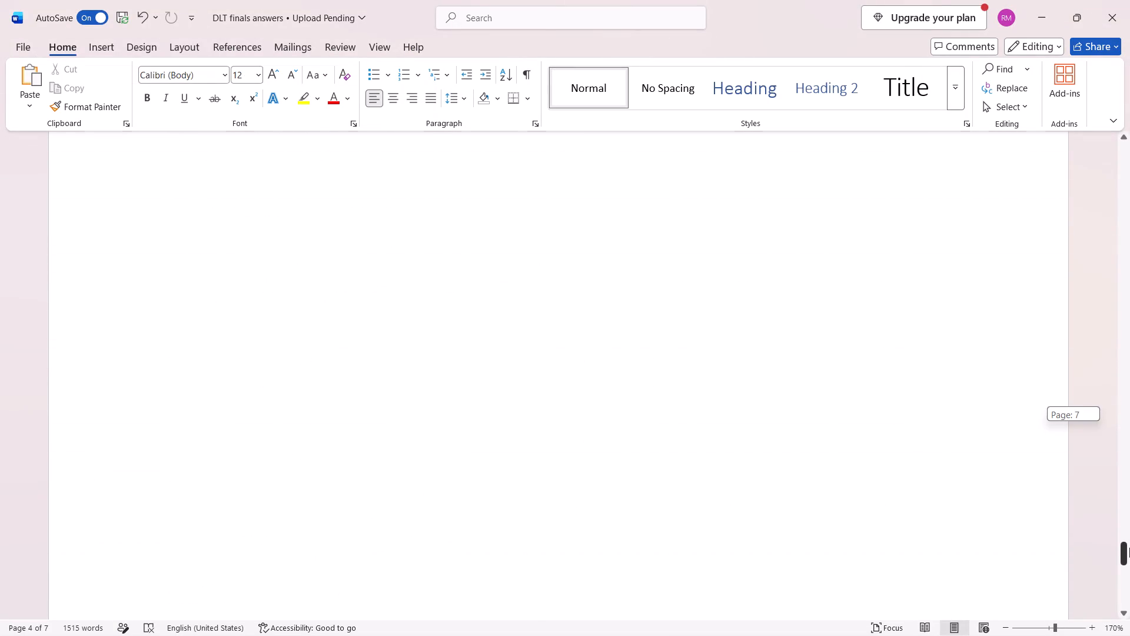
drag(1129, 548, 1129, 528)
click(896, 312)
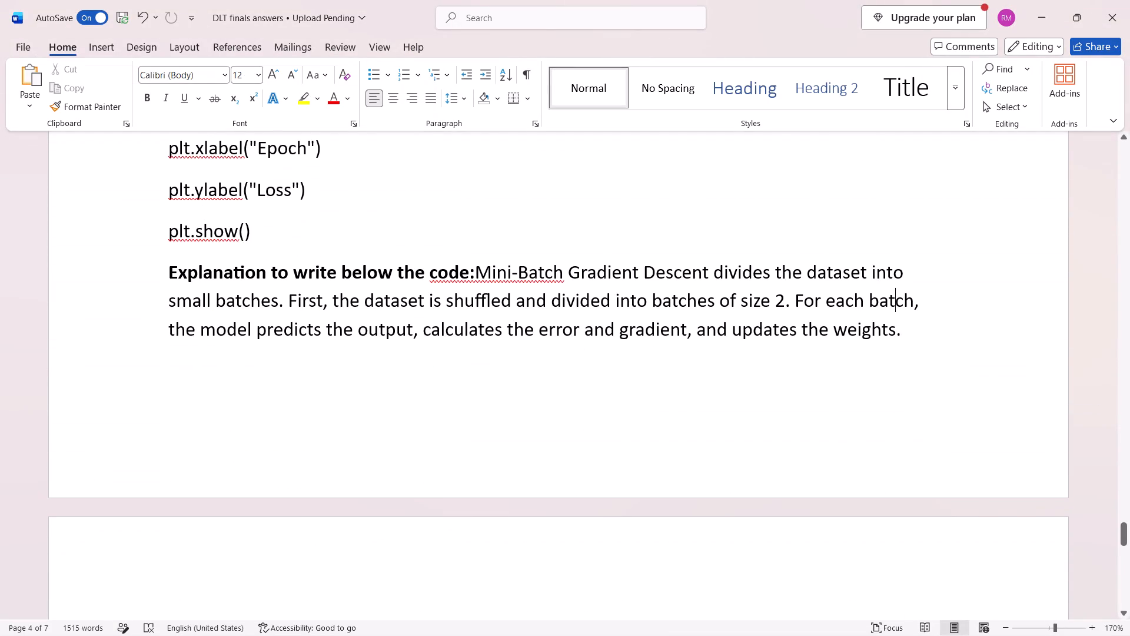
click(905, 329)
key(Return)
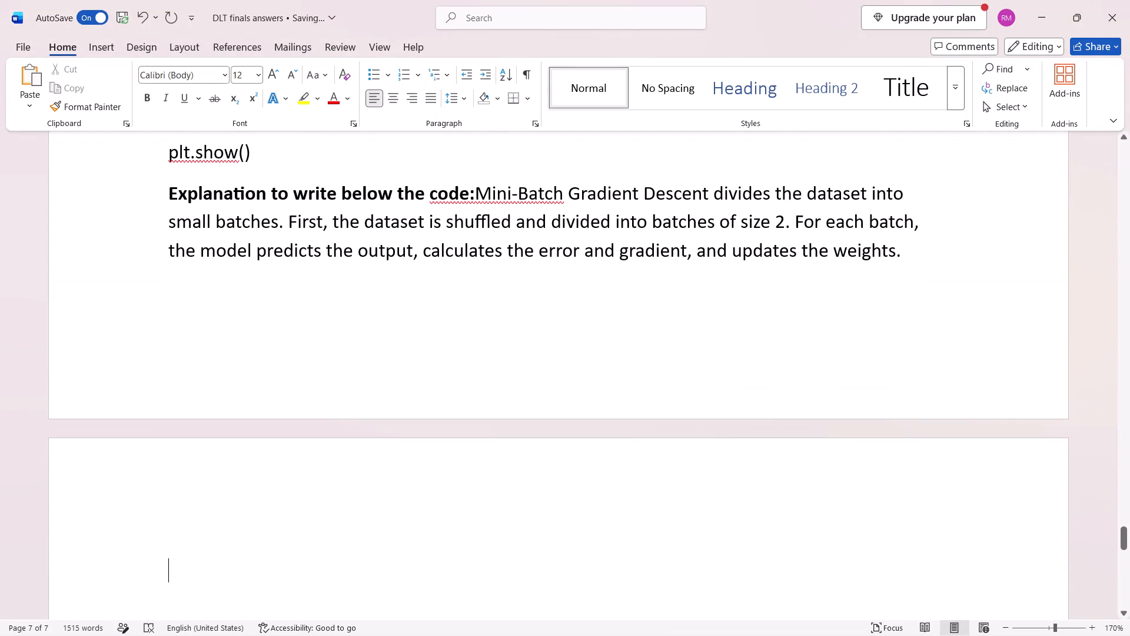
key(ctrl+v)
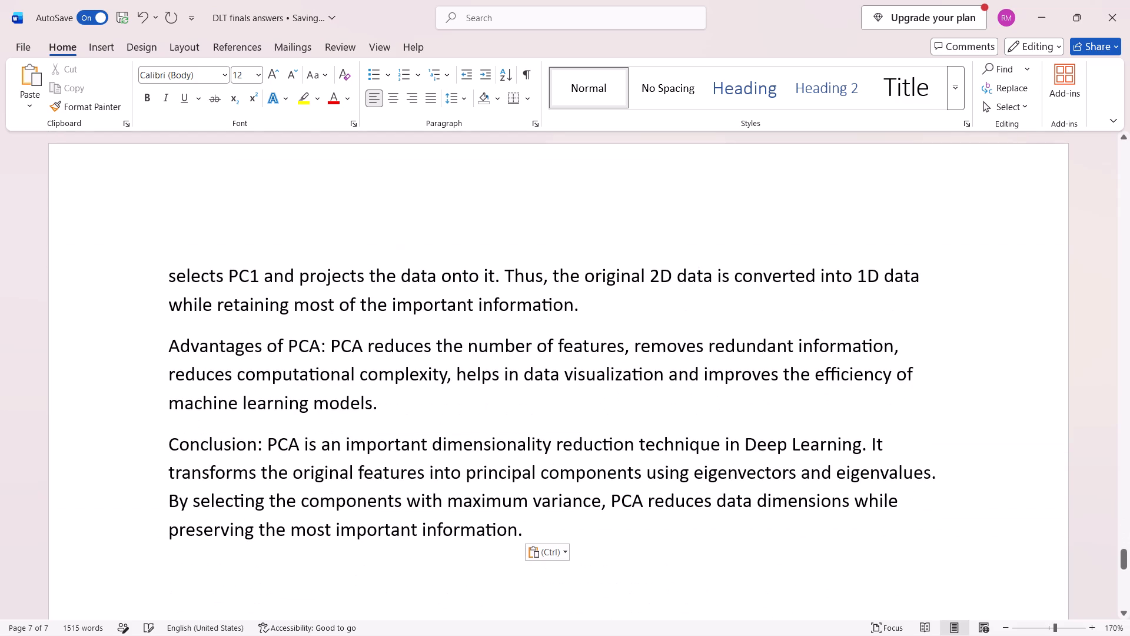
Bold the "Introduction:" label and the "Steps involved in PCA:" heading in the Q14 answer.
drag(1119, 565, 1120, 562)
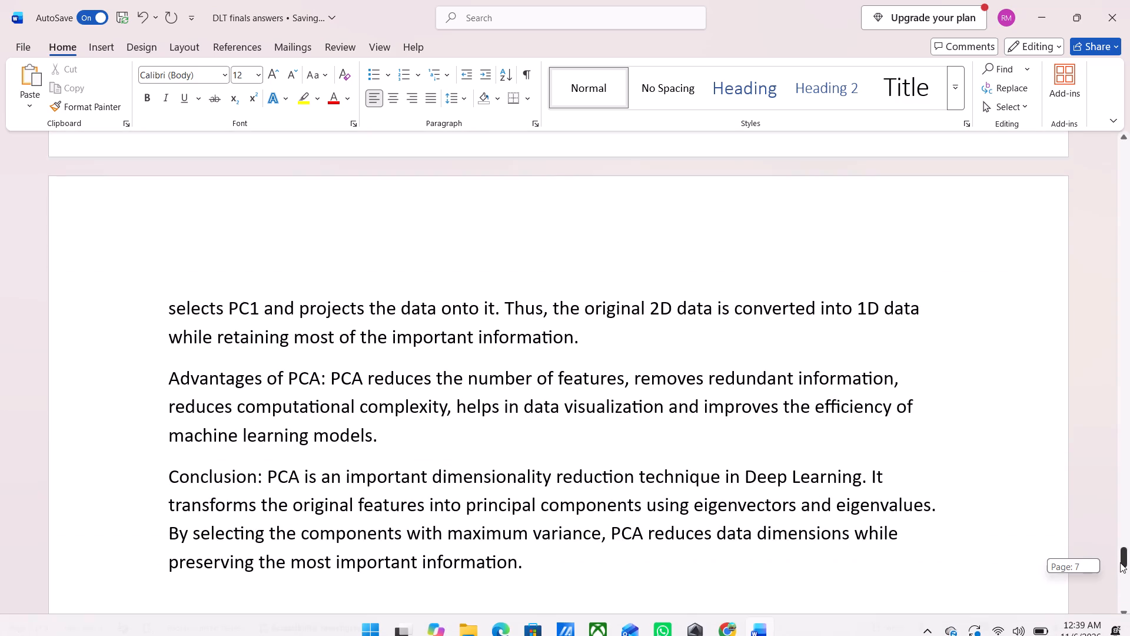
drag(1120, 562, 1125, 505)
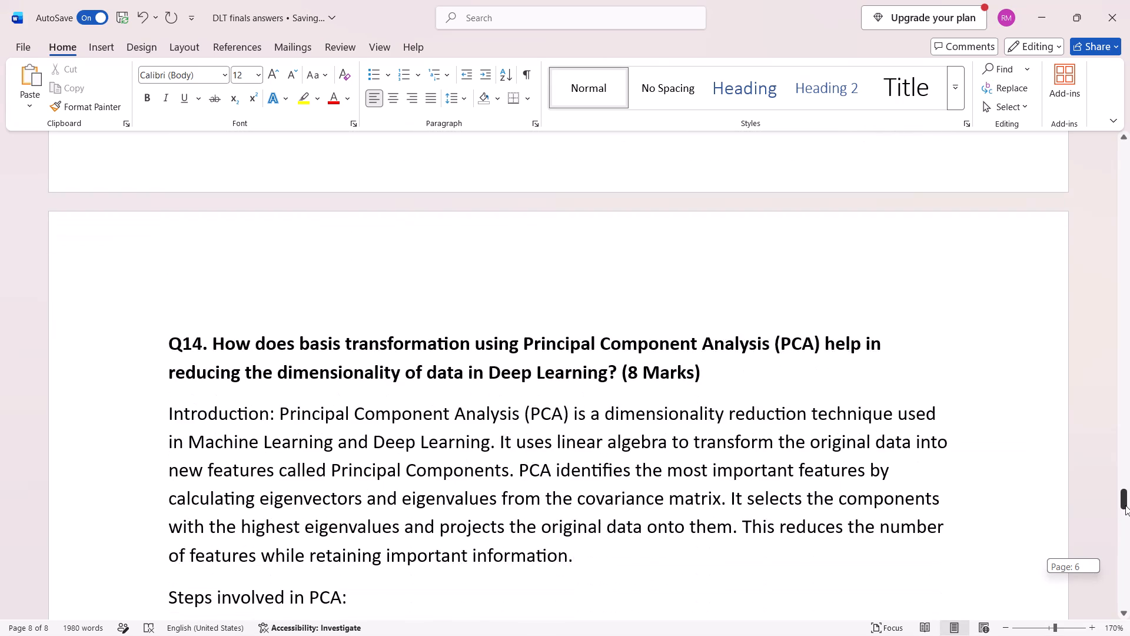
drag(1125, 505, 1125, 506)
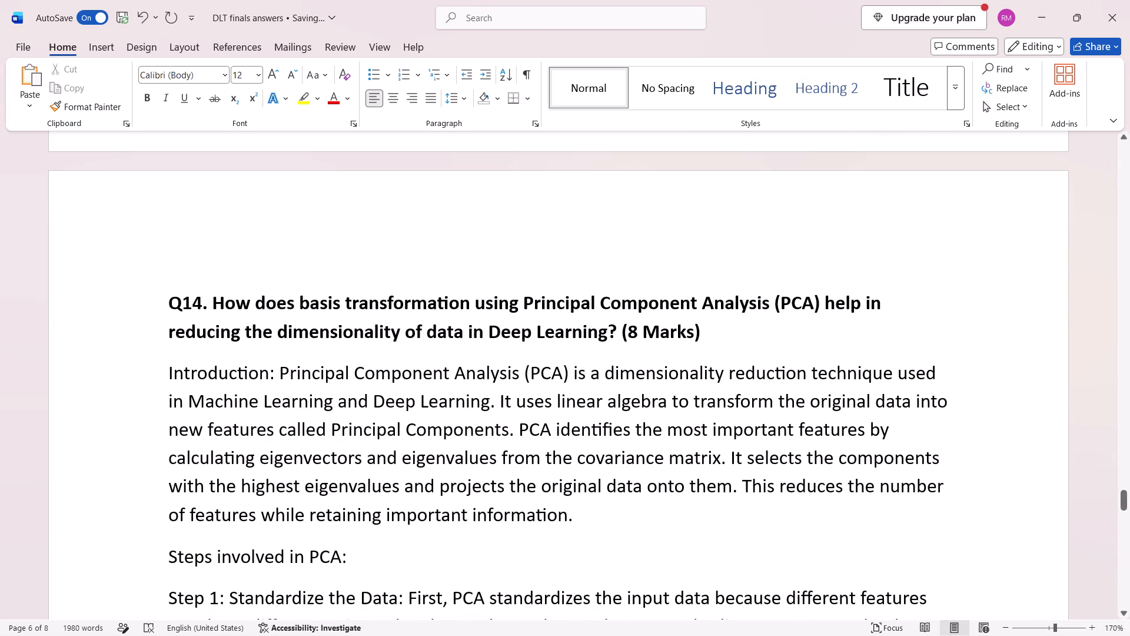
drag(166, 374, 275, 373)
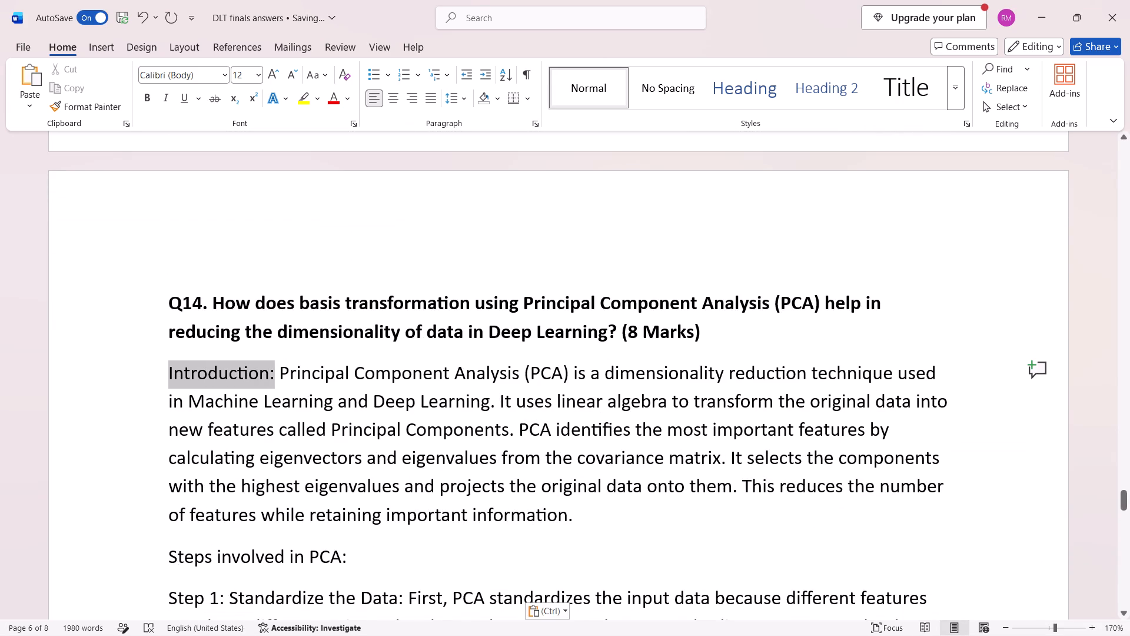
drag(275, 373, 276, 374)
click(282, 349)
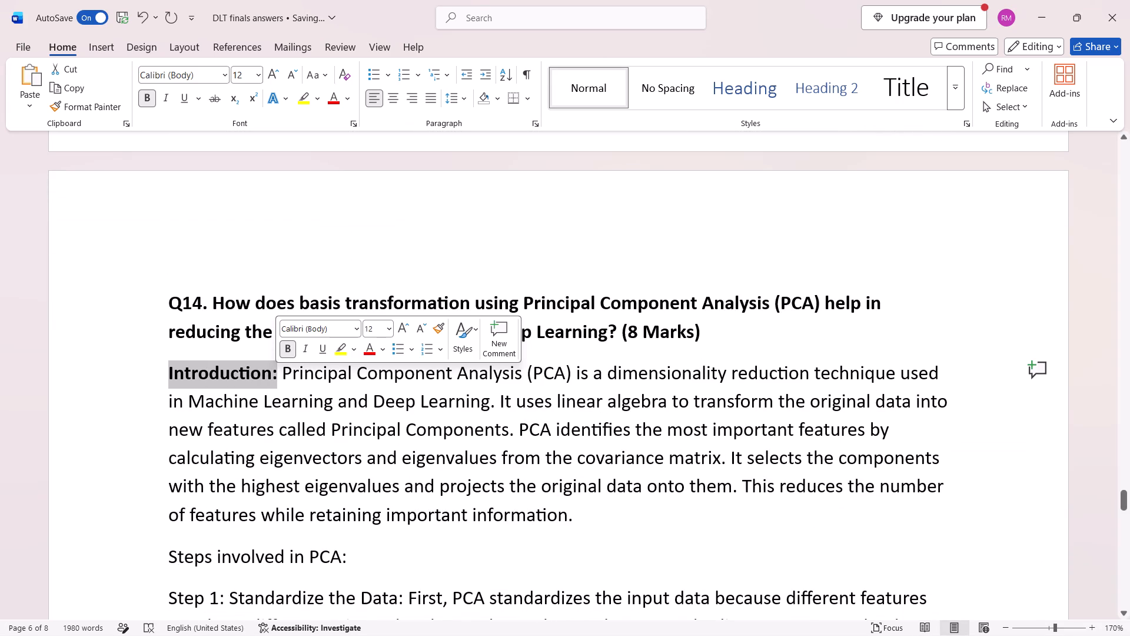
middle_drag(717, 458, 717, 466)
right_click(717, 463)
middle_drag(697, 505, 702, 547)
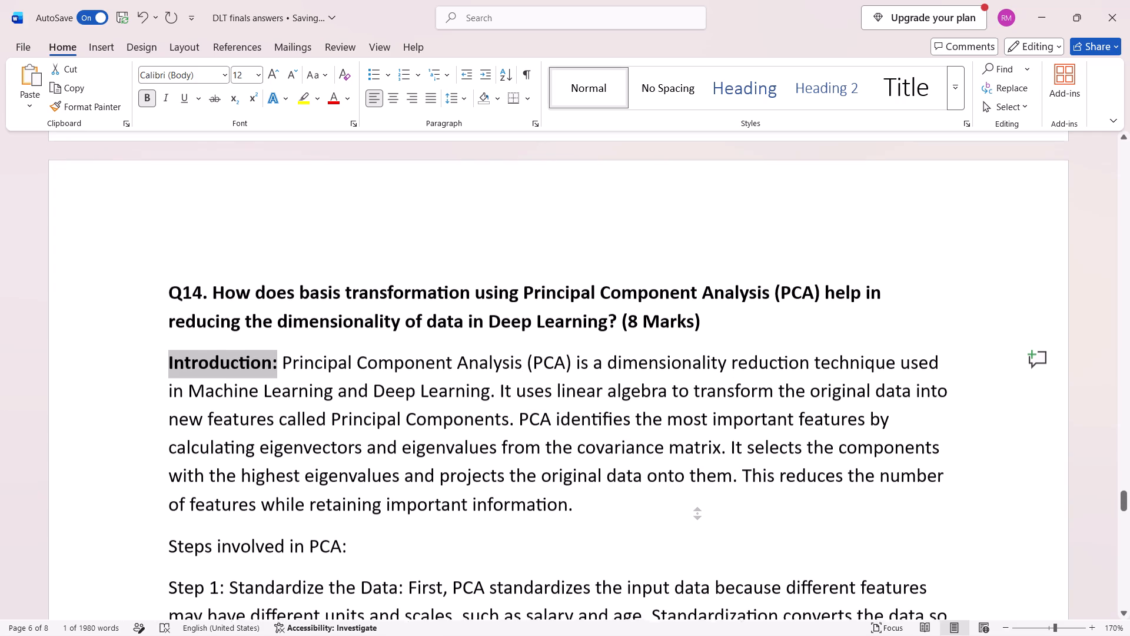
middle_drag(702, 547, 703, 588)
drag(360, 251, 227, 250)
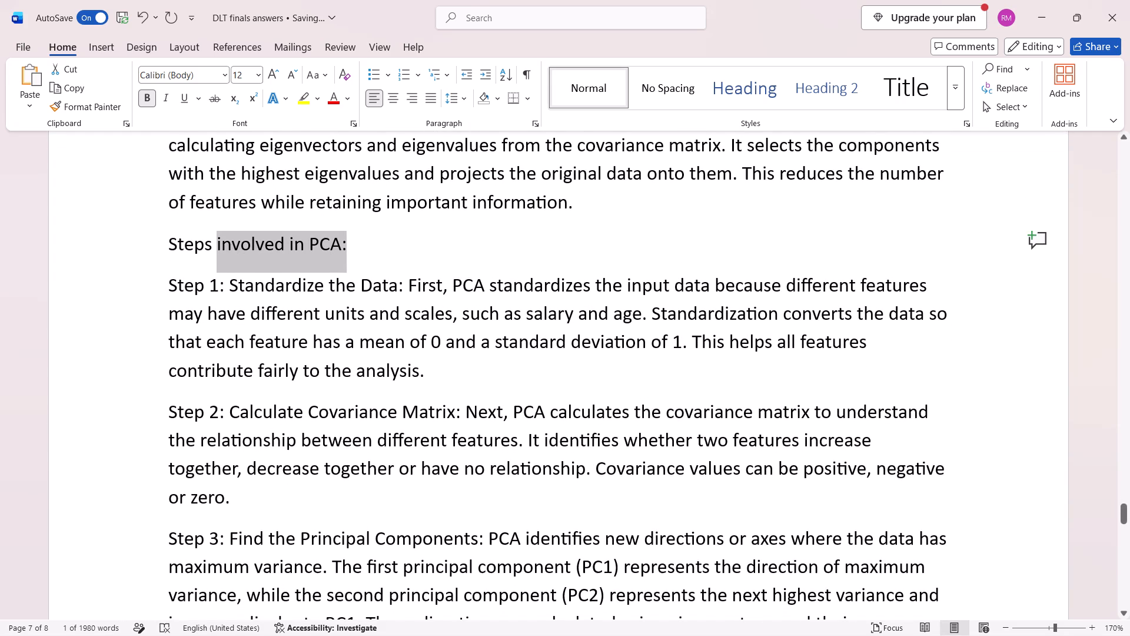
drag(227, 250, 159, 250)
click(172, 230)
Bold the "Step 1:", "Step 2:" and "Step 3:" labels in the Q14 answer.
drag(163, 279, 206, 283)
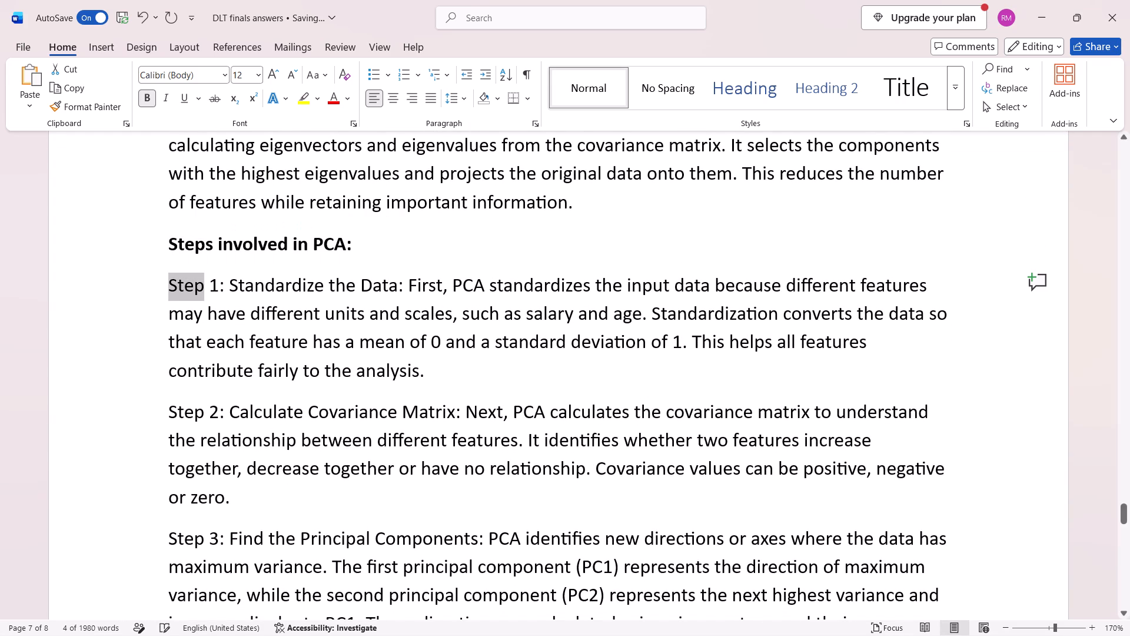
drag(206, 283, 222, 279)
click(233, 253)
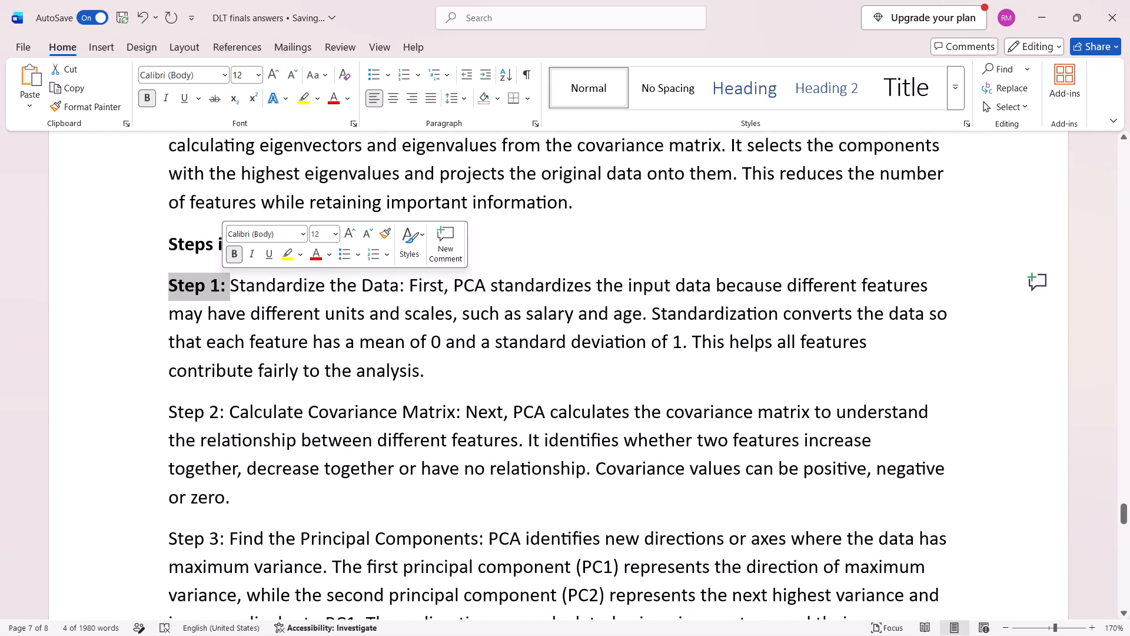
click(170, 412)
drag(170, 413, 224, 409)
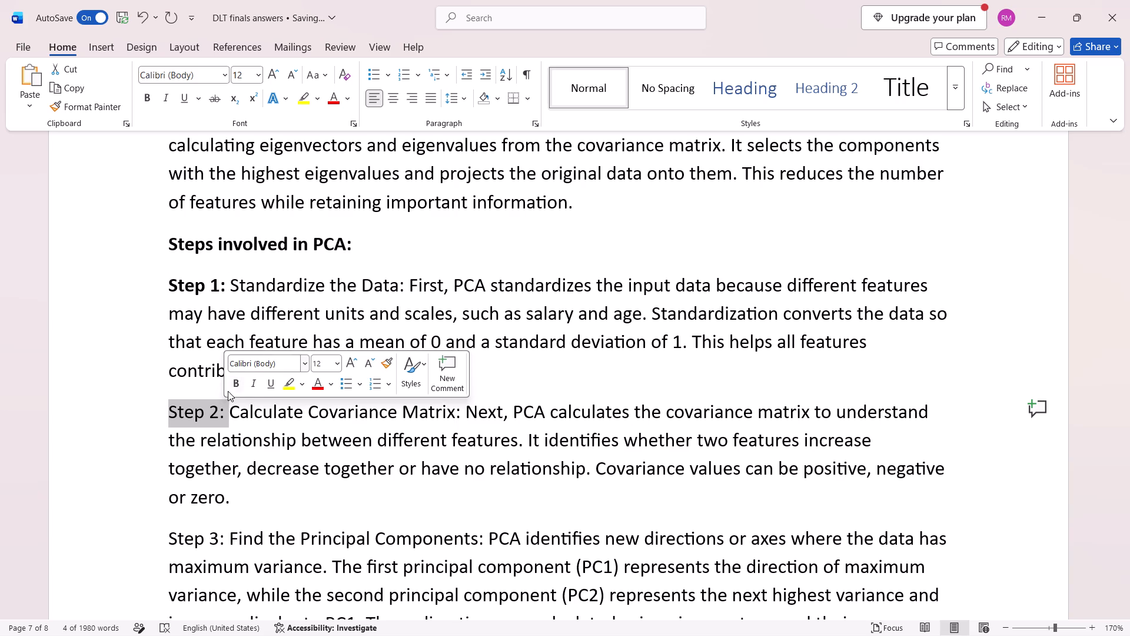
click(229, 390)
drag(162, 532, 224, 545)
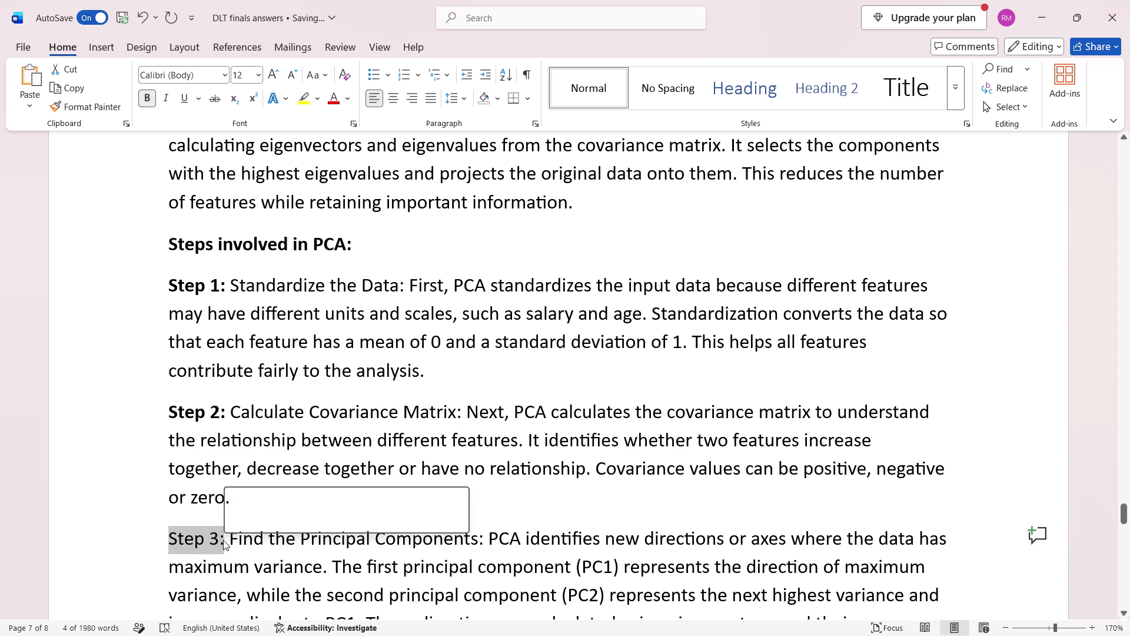
click(228, 523)
click(81, 469)
Bold the "The eigenvalue equation is:" line, the equation below it and the "Step 4:" label.
middle_drag(109, 512, 117, 532)
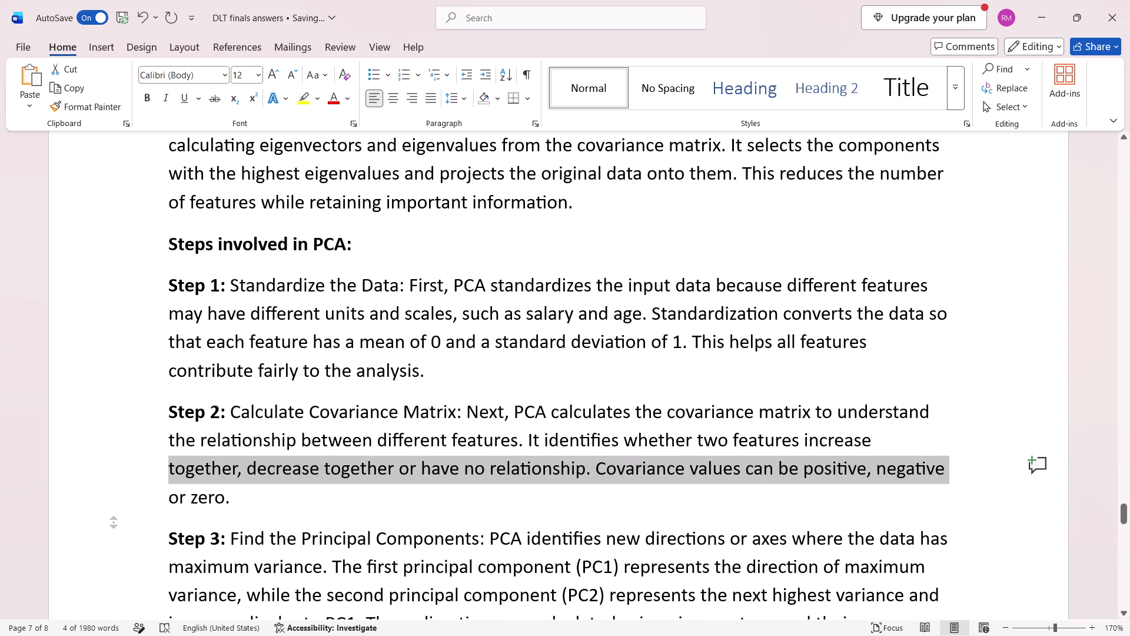
middle_drag(117, 532, 129, 594)
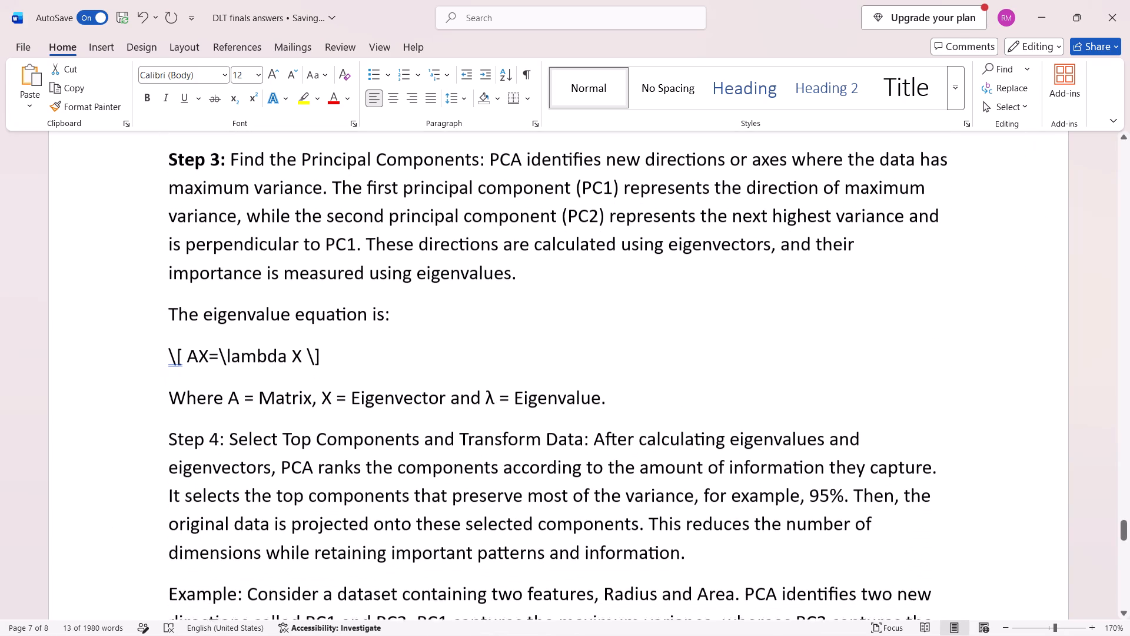
drag(168, 309, 450, 316)
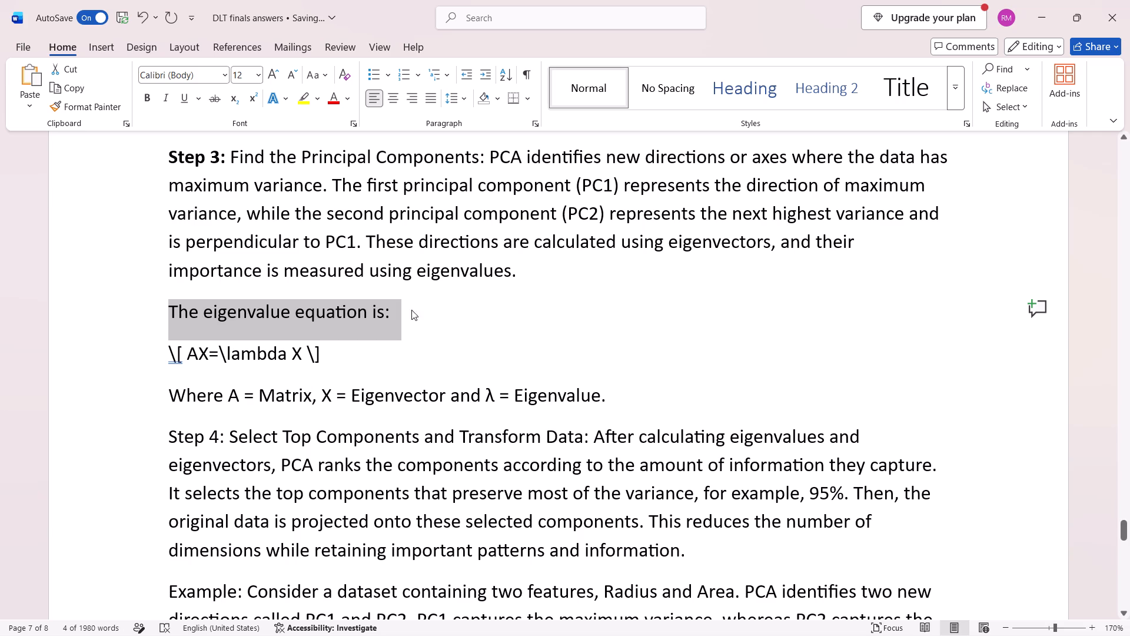
drag(363, 359, 164, 325)
click(175, 303)
click(110, 350)
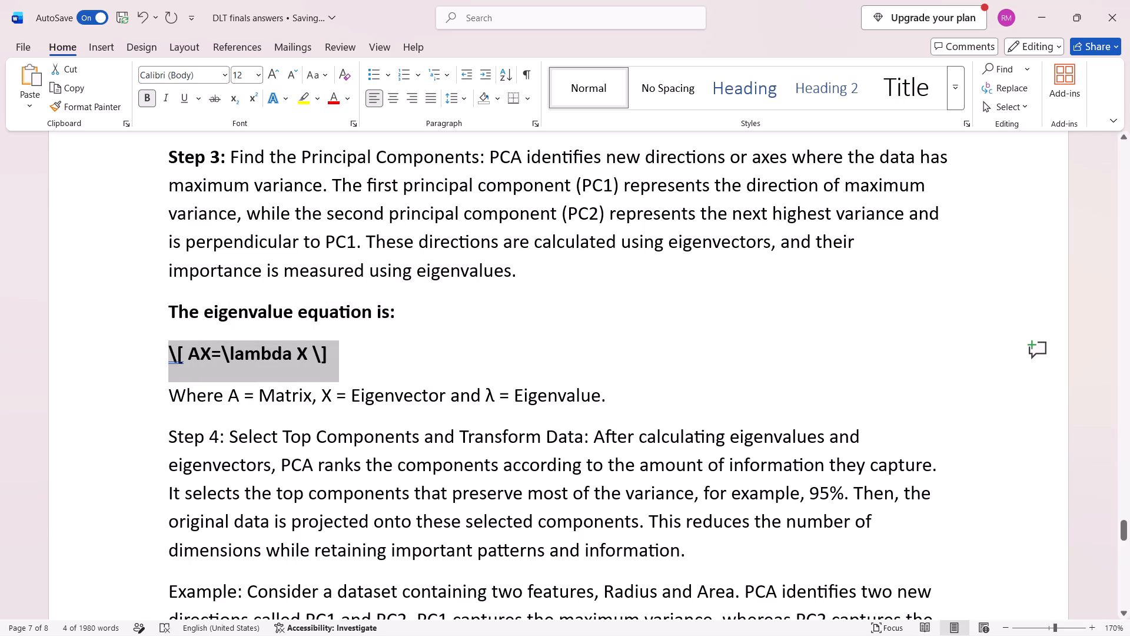
drag(167, 438, 225, 435)
click(232, 412)
click(67, 455)
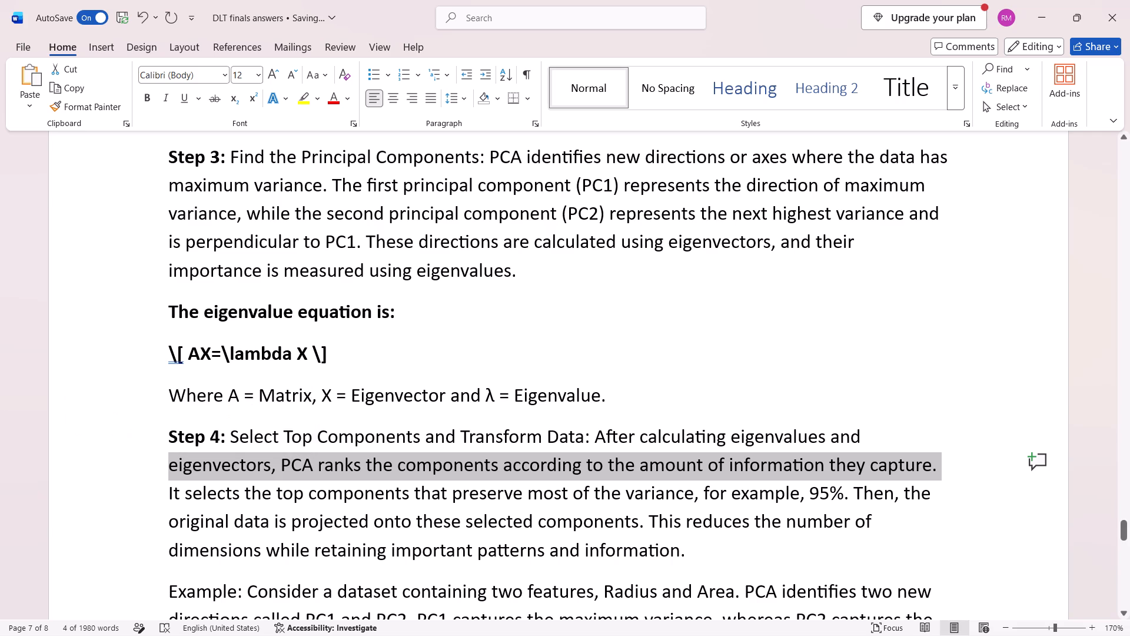
Bold the "Advantages of PCA:" label near the end of the Q14 answer.
middle_drag(129, 539, 138, 602)
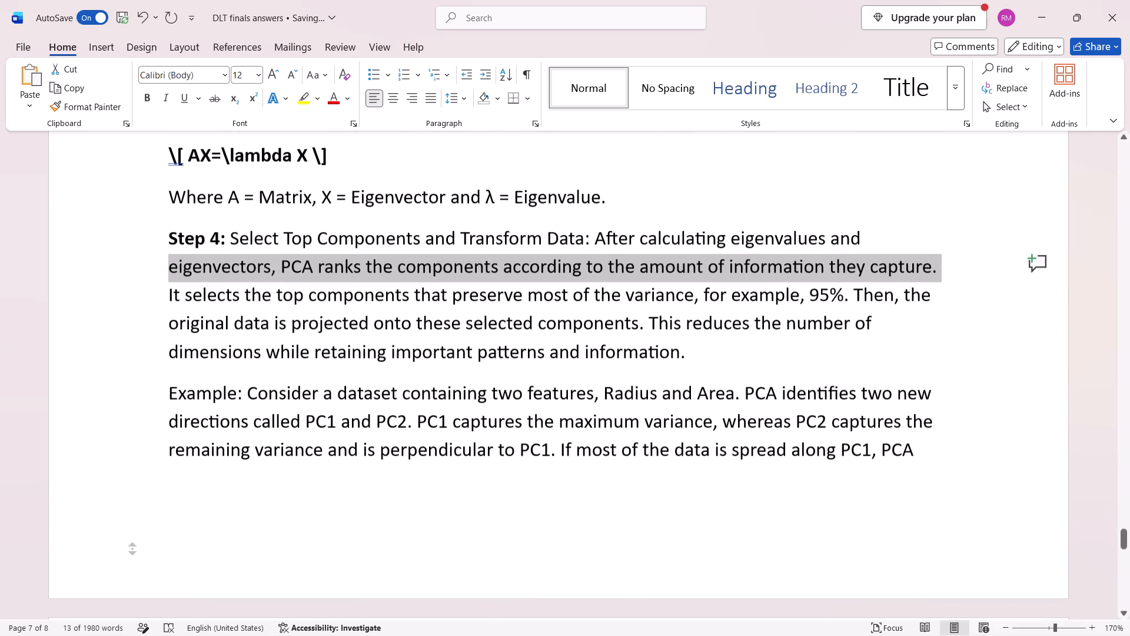
middle_drag(138, 602, 141, 620)
click(164, 215)
drag(164, 215, 324, 213)
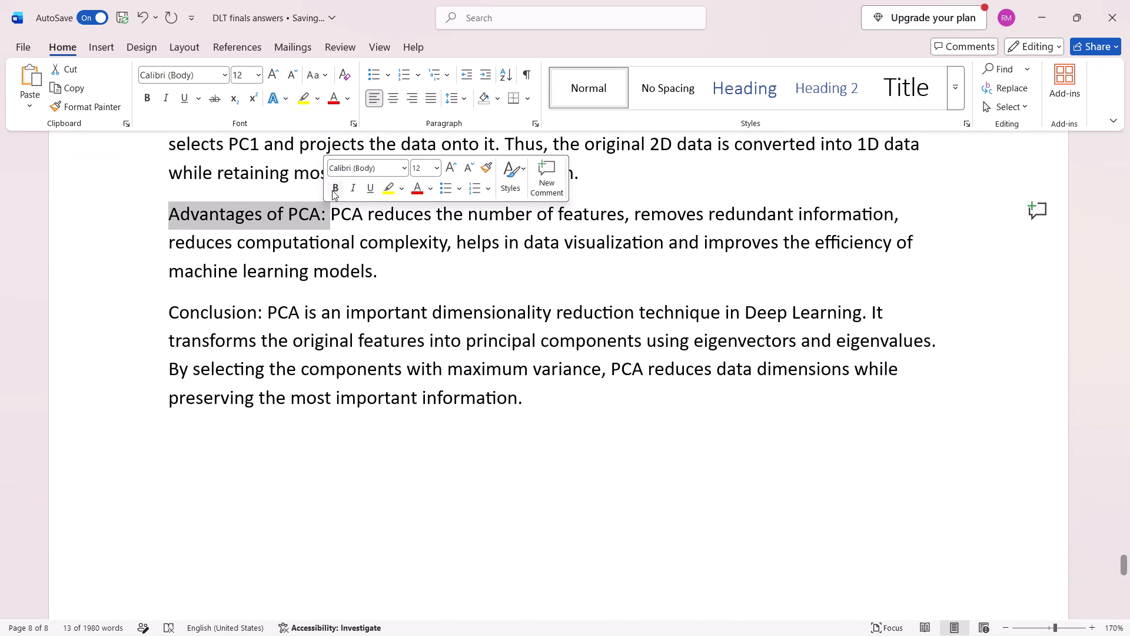
click(332, 190)
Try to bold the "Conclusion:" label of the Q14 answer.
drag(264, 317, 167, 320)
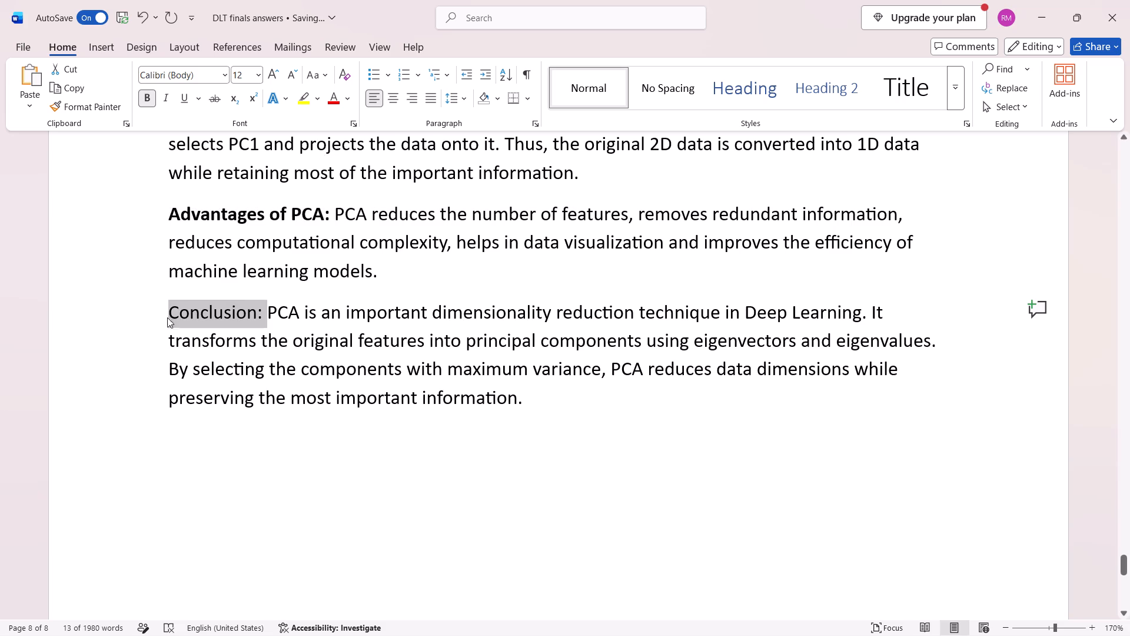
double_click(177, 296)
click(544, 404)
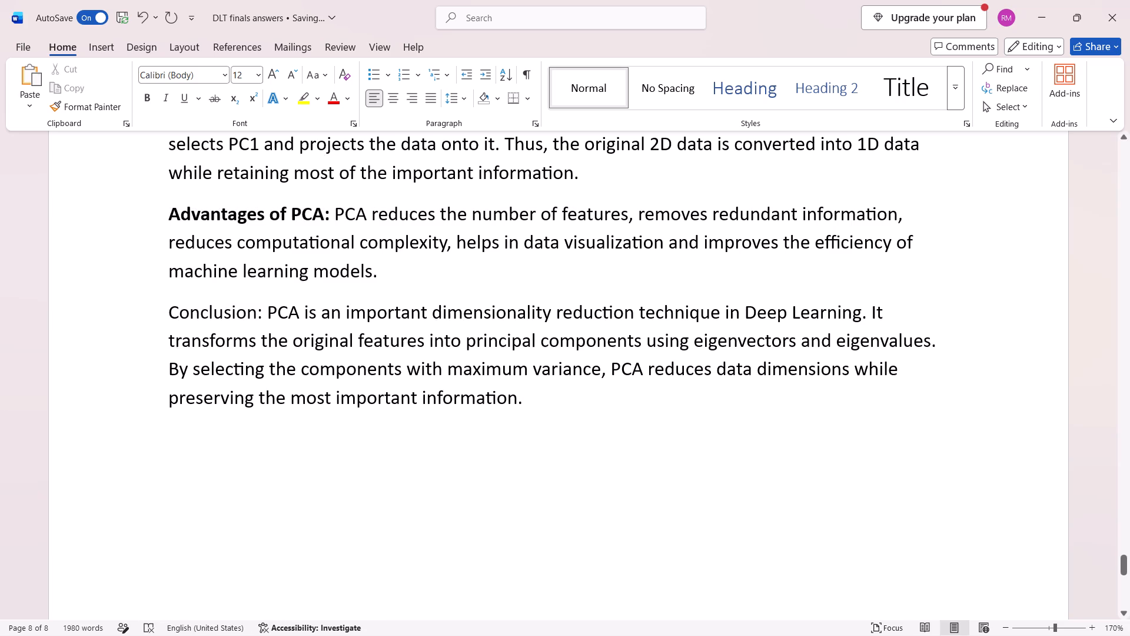
Go to the end of the blank space after the Q14 conclusion and start a new page 9.
click(556, 524)
key(Down)
key(Down)
key(Down)
key(Down)
key(Down)
key(Down)
key(Down)
key(Down)
key(Down)
key(Down)
key(Down)
key(Down)
key(Down)
key(Down)
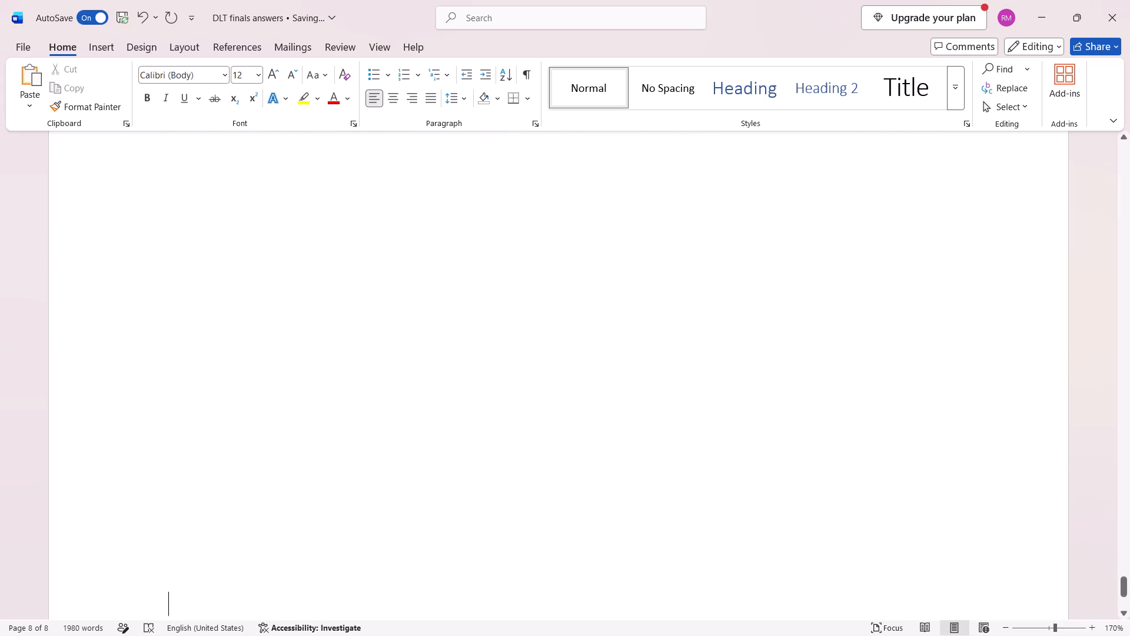
key(Down)
key(Down)
key(Down)
key(Down)
key(Down)
key(Down)
key(Down)
key(Down)
key(Down)
key(Return)
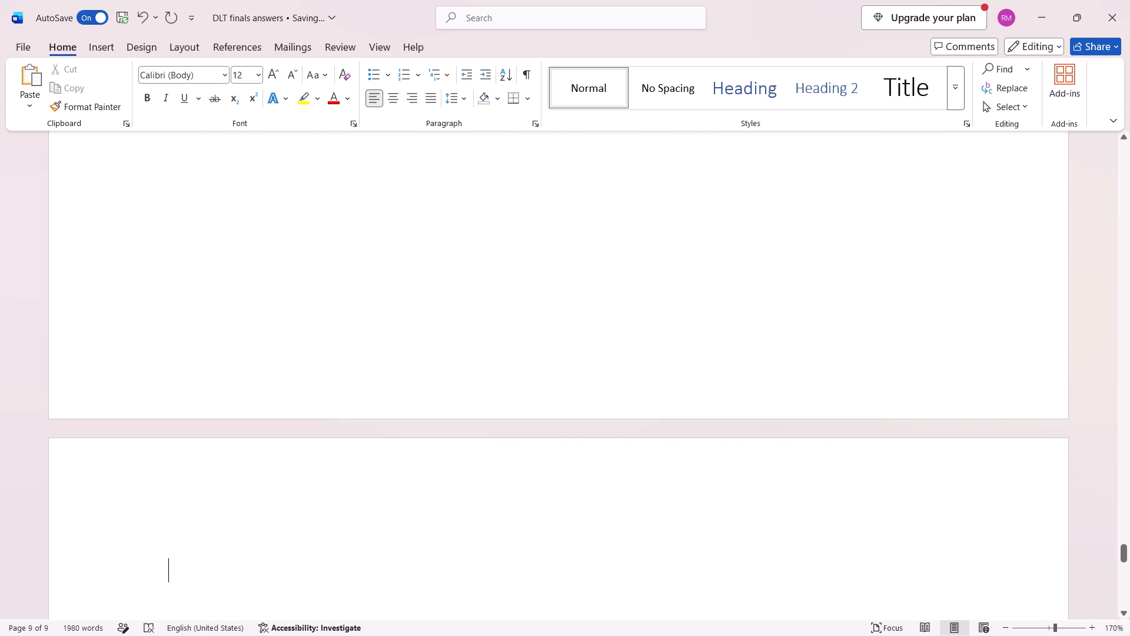
Adjust the blank lines near the bottom of page 8, leaving the cursor at the top of page 9.
middle_drag(772, 405, 755, 269)
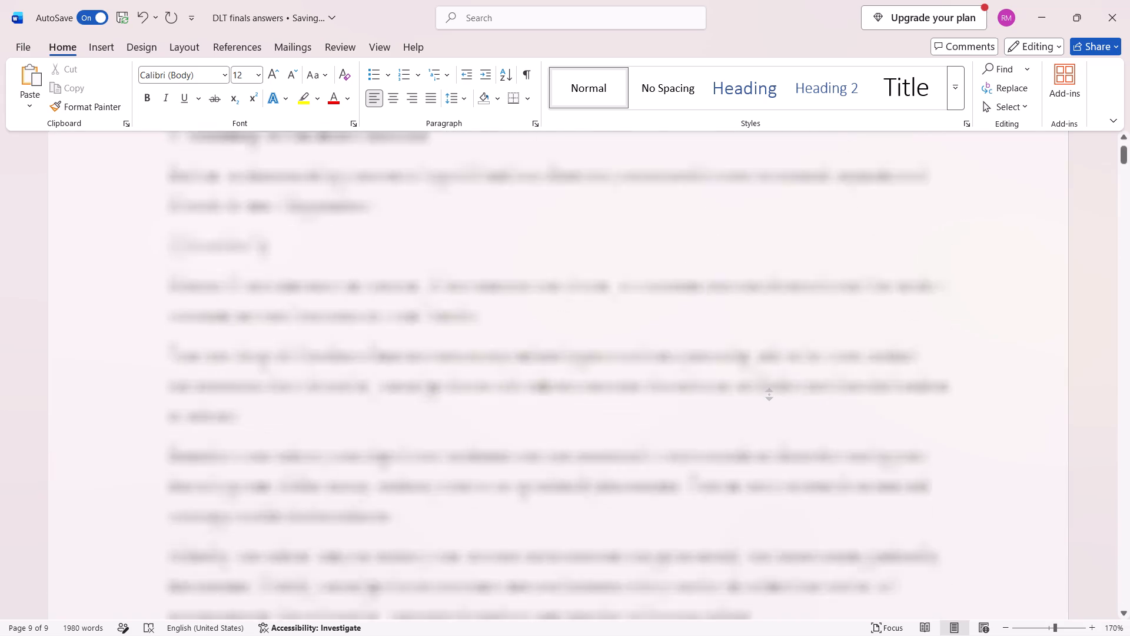
middle_drag(755, 269, 852, 628)
drag(1122, 597, 1126, 507)
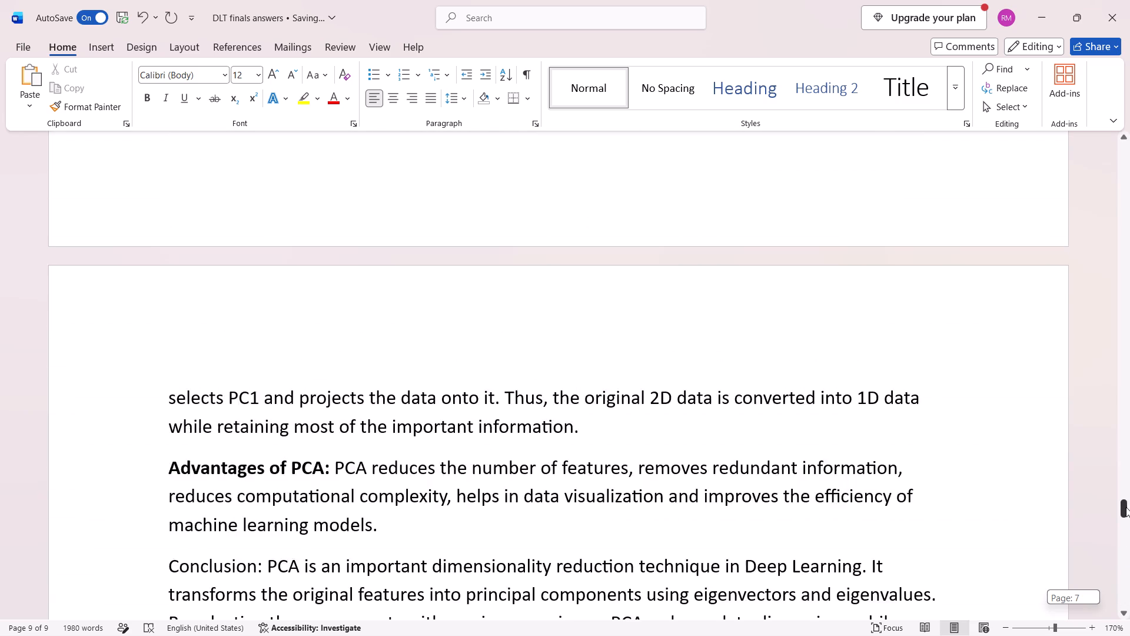
drag(1126, 507, 1129, 588)
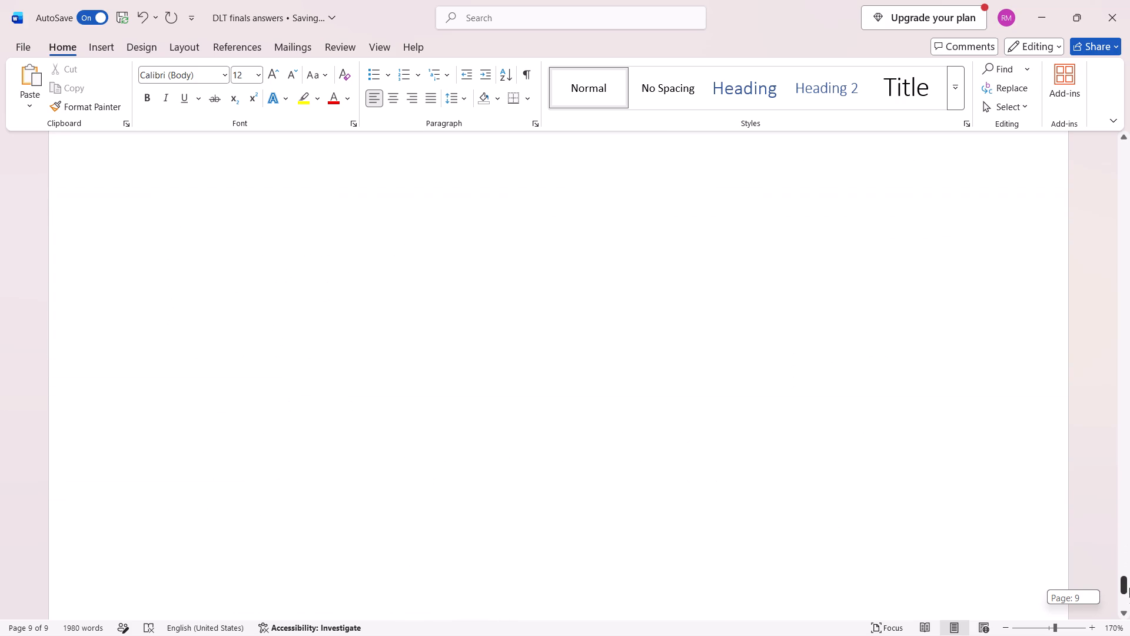
drag(1129, 588, 1126, 545)
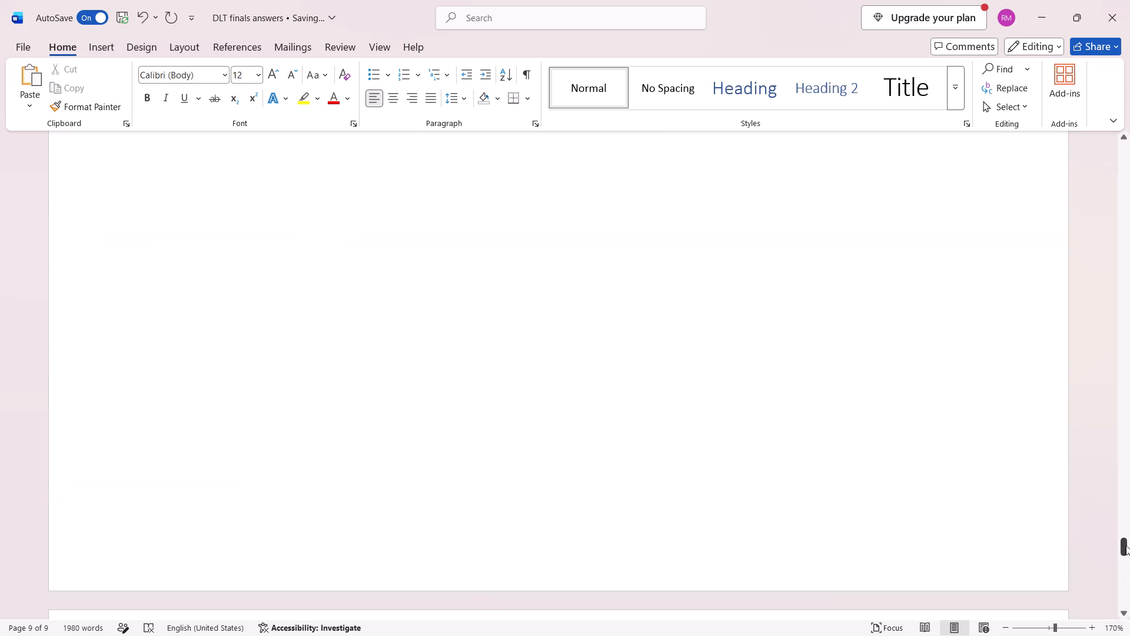
click(271, 510)
key(Return)
key(Return)
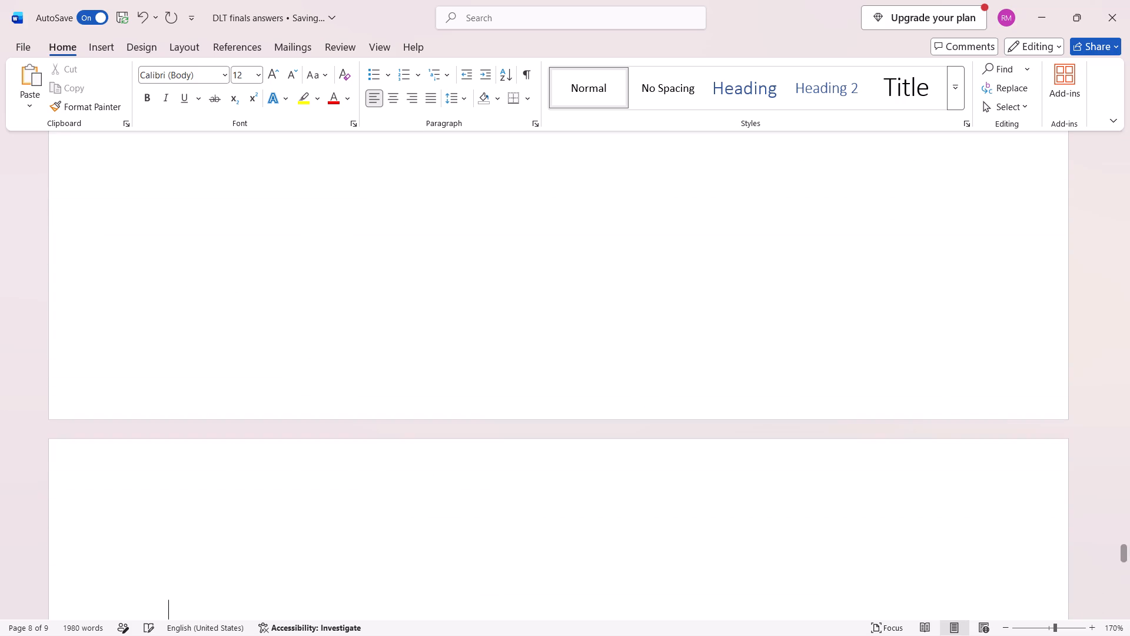
key(BackSpace)
key(BackSpace)
key(BackSpace)
key(Return)
key(Return)
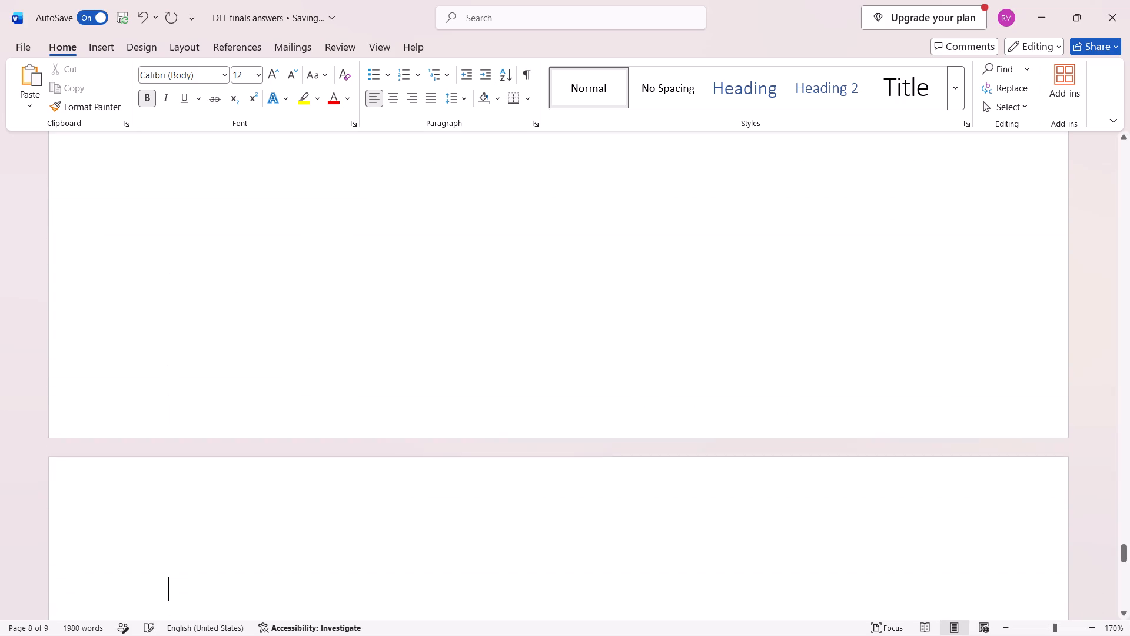
Switch to the DLT Question Bank PDF, open at question 15.
key(alt+Tab)
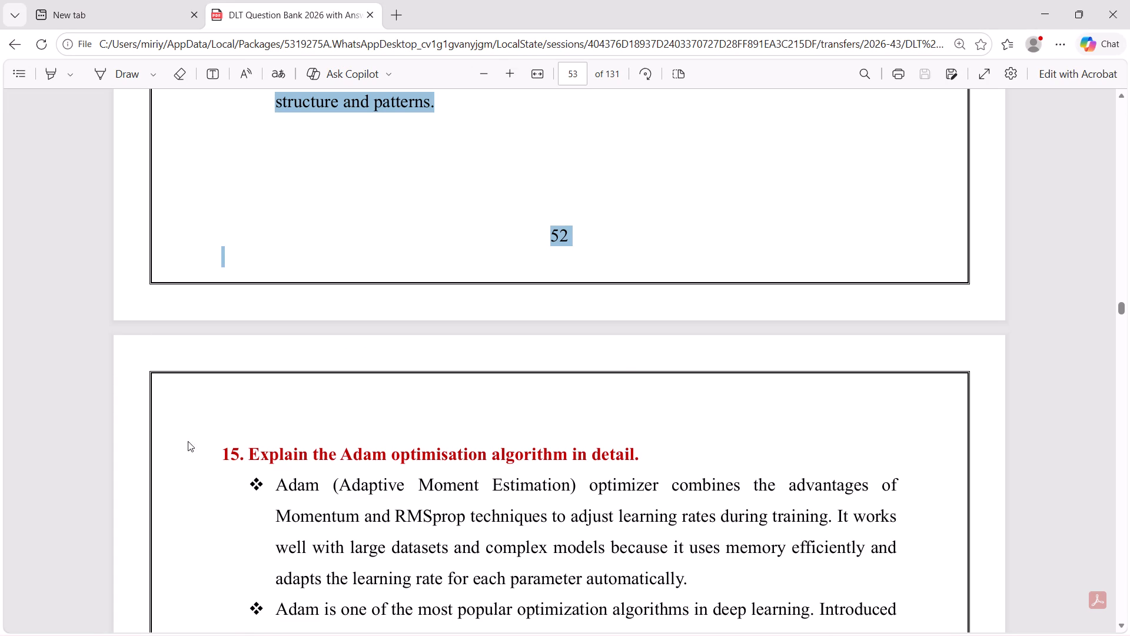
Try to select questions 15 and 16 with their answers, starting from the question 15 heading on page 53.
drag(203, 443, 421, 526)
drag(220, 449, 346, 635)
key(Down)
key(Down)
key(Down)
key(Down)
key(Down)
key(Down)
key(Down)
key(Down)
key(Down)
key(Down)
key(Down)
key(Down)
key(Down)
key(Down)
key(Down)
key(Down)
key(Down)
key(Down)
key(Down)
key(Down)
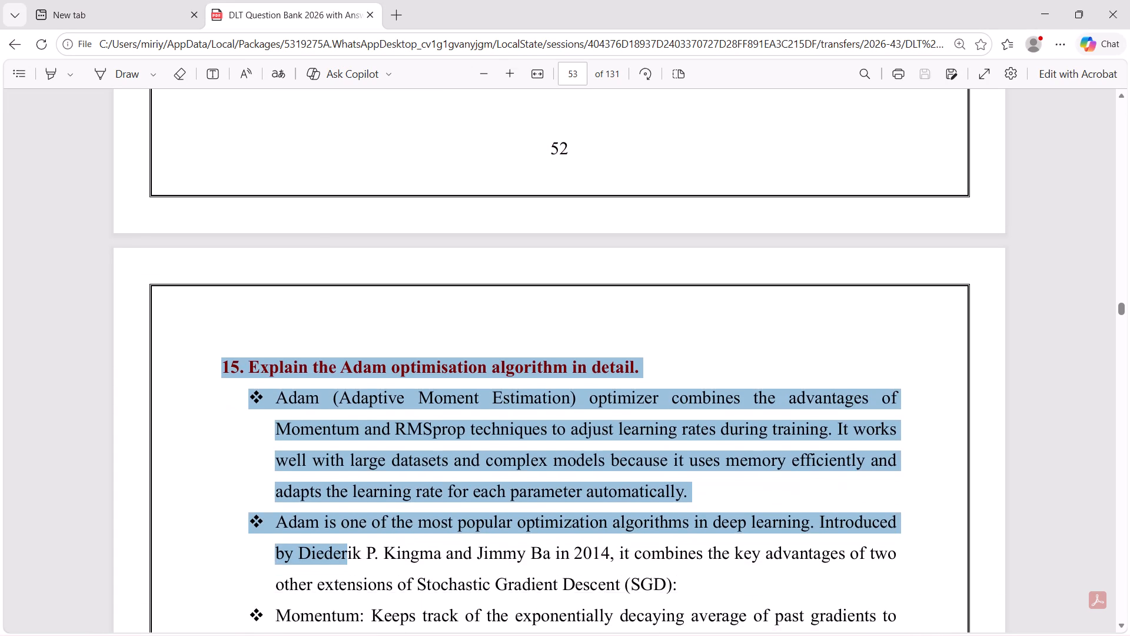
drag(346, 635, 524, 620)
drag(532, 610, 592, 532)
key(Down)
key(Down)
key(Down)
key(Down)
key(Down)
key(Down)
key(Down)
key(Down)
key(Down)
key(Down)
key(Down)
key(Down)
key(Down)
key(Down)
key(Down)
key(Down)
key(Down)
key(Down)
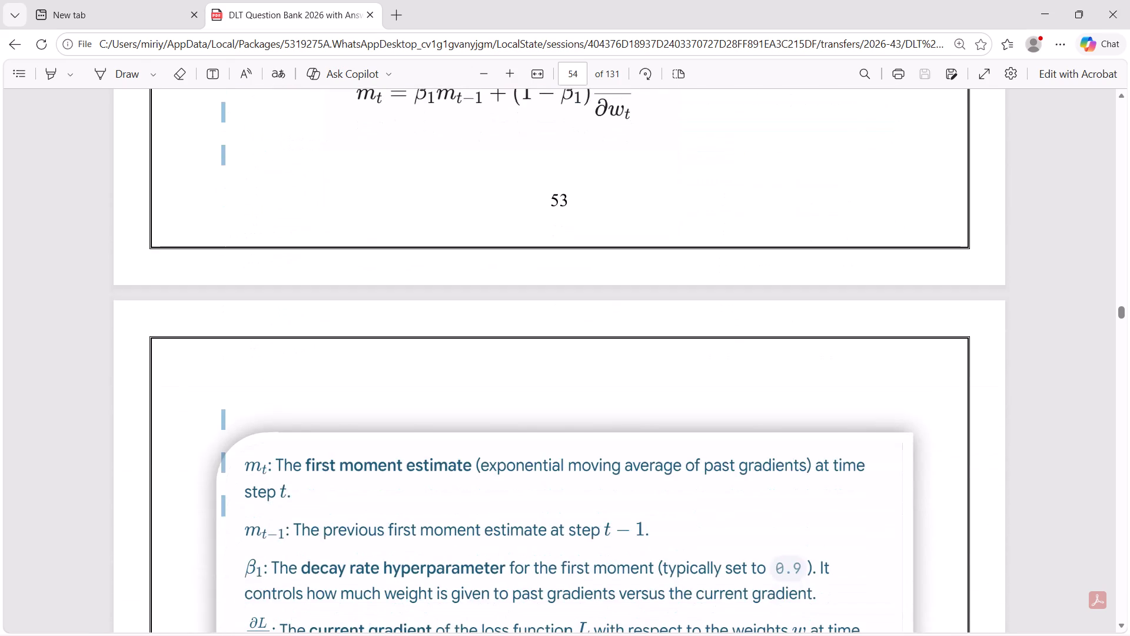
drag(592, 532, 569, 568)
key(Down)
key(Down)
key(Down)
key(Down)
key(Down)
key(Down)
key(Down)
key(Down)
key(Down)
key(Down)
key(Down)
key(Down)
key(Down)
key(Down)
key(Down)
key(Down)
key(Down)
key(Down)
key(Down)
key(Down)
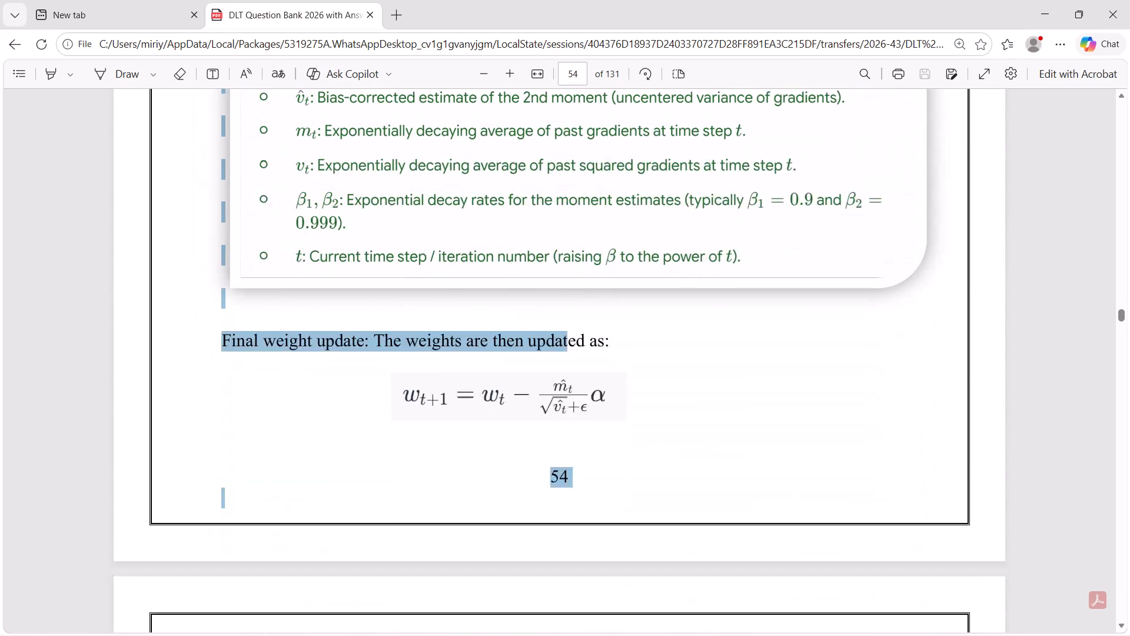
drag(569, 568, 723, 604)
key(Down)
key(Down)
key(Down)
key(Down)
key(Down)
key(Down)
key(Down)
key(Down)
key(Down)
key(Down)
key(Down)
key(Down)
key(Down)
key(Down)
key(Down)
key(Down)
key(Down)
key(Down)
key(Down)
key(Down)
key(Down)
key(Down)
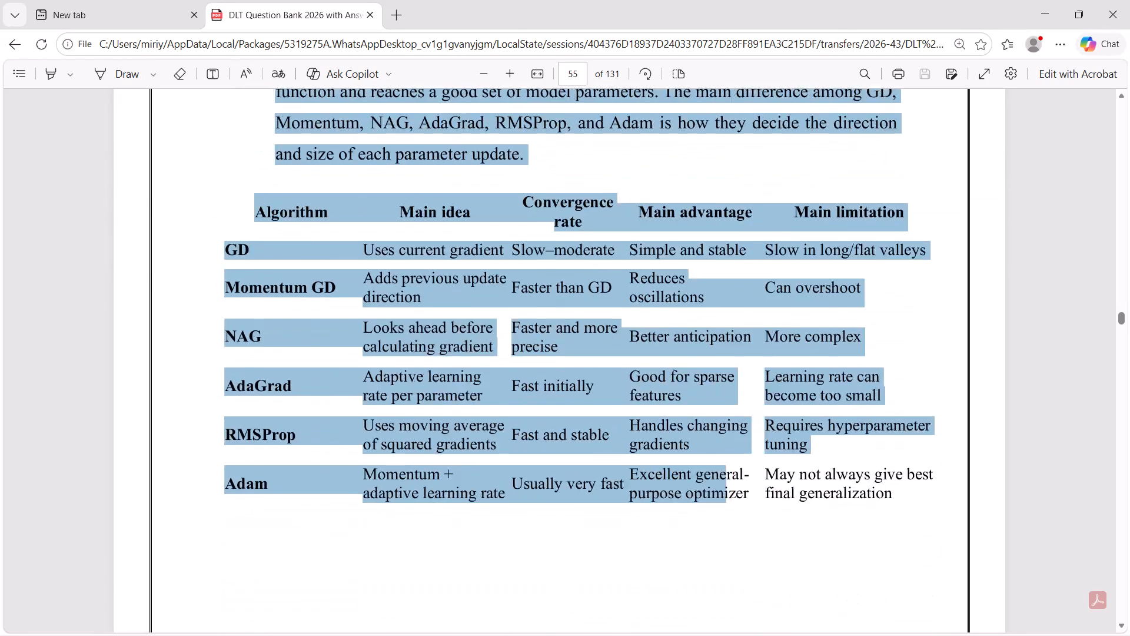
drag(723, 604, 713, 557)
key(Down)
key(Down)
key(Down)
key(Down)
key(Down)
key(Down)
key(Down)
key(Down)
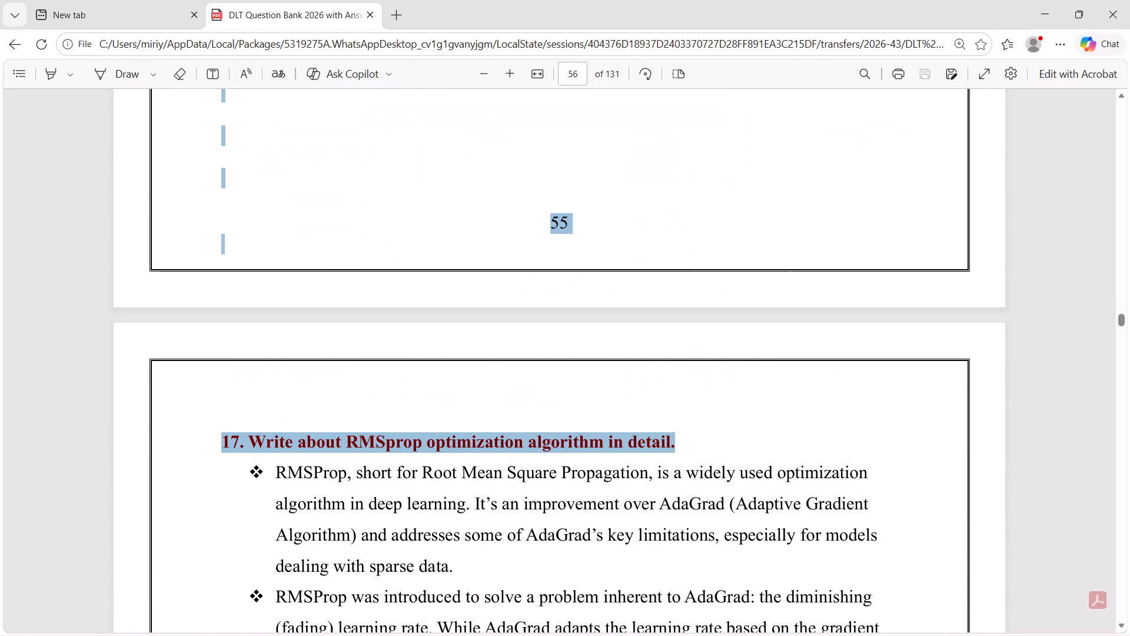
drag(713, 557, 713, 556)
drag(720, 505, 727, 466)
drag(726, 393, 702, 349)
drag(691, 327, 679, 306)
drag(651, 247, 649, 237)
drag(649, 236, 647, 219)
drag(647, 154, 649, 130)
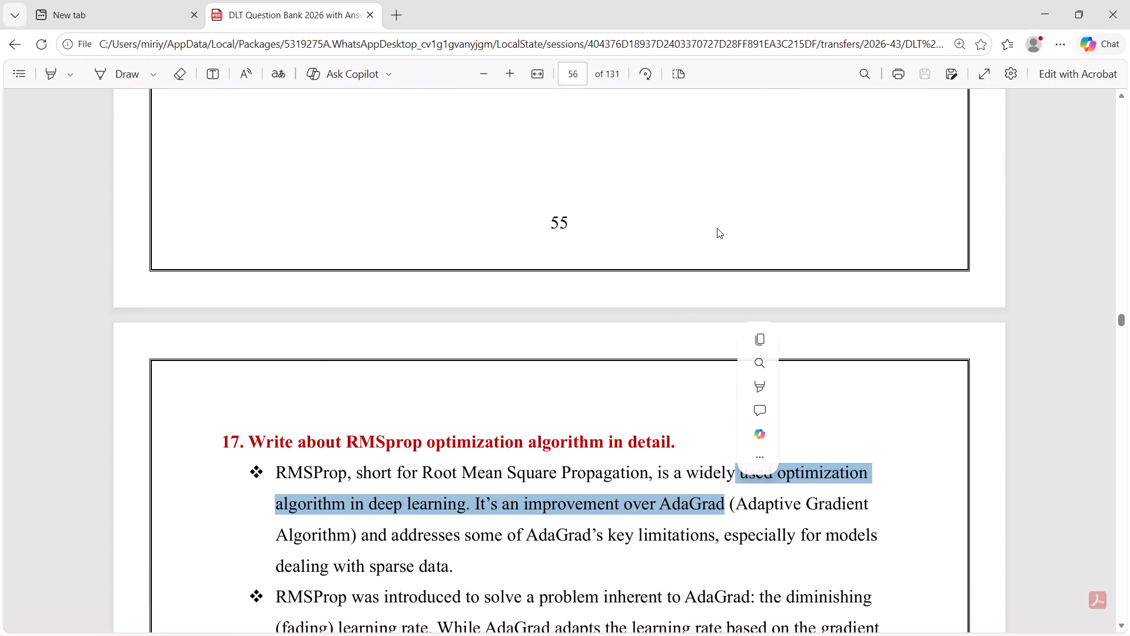
Copy questions 15 and 16 with their answers, selecting from the end of the optimizer comparison table on page 55 back to the question 15 heading.
key(Up)
key(Up)
key(Up)
key(Up)
key(Up)
key(Up)
key(Up)
key(Up)
key(Up)
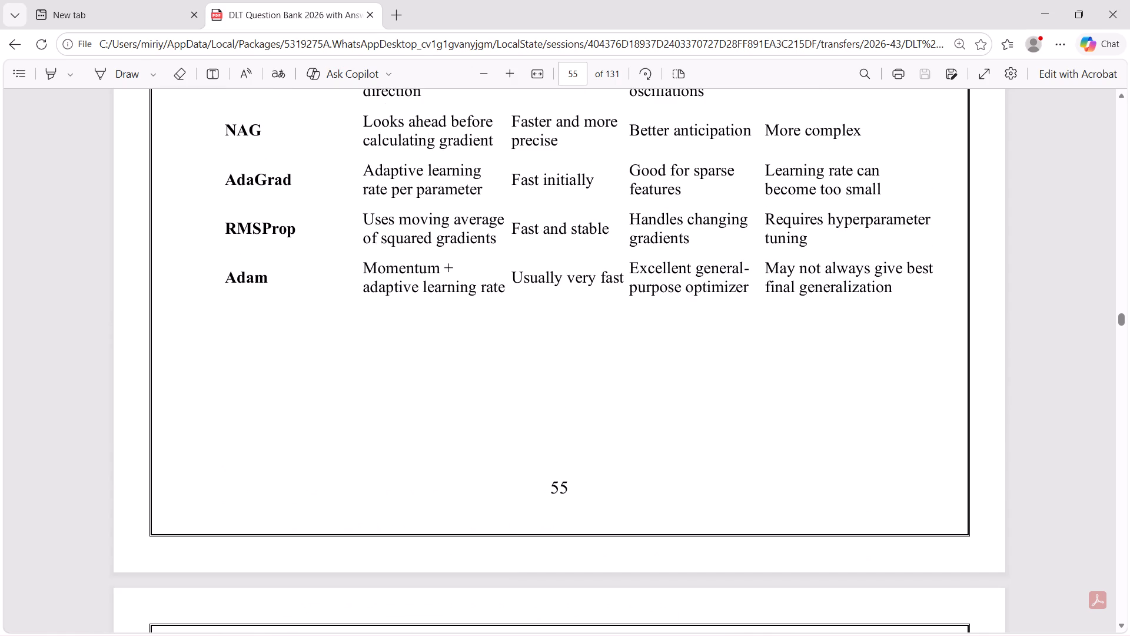
click(898, 286)
drag(898, 286, 495, 206)
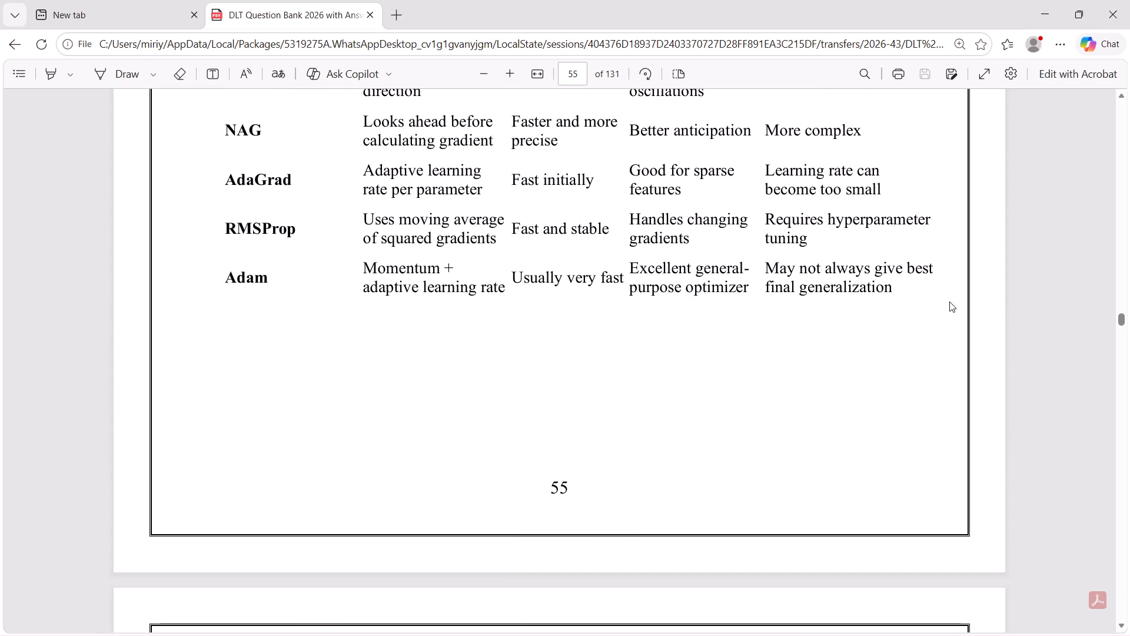
drag(898, 287, 228, 75)
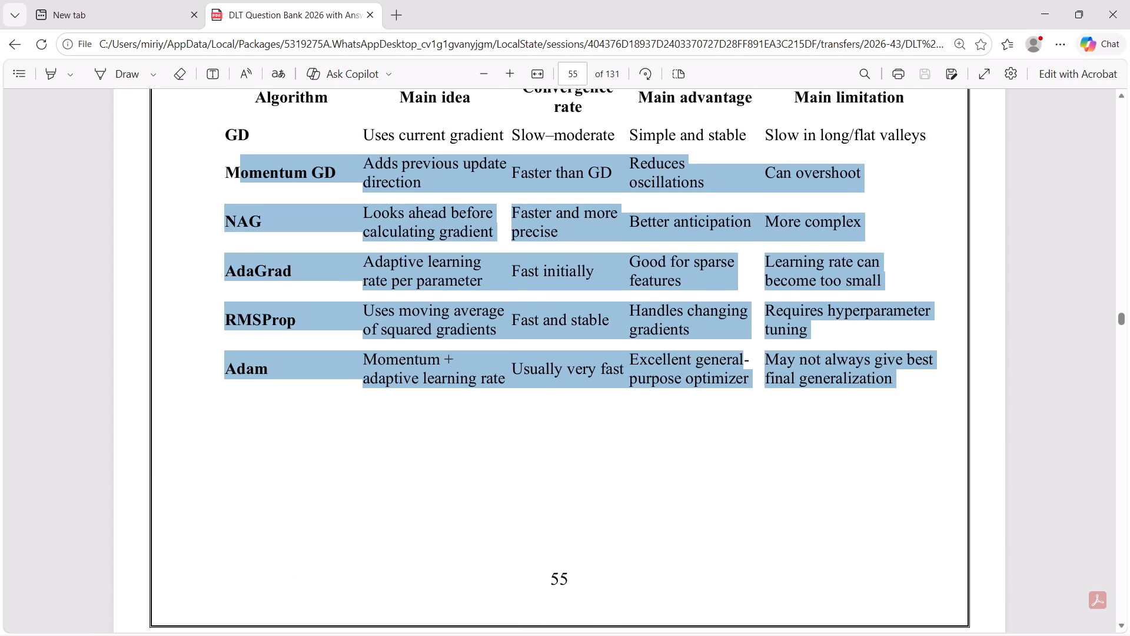
drag(228, 75, 130, 65)
key(Up)
key(Up)
key(Up)
key(Up)
key(Up)
key(Up)
key(Up)
key(Up)
key(Up)
key(Up)
key(Up)
key(Up)
key(Up)
key(Up)
key(Up)
key(Up)
key(Up)
key(Up)
key(Up)
key(Up)
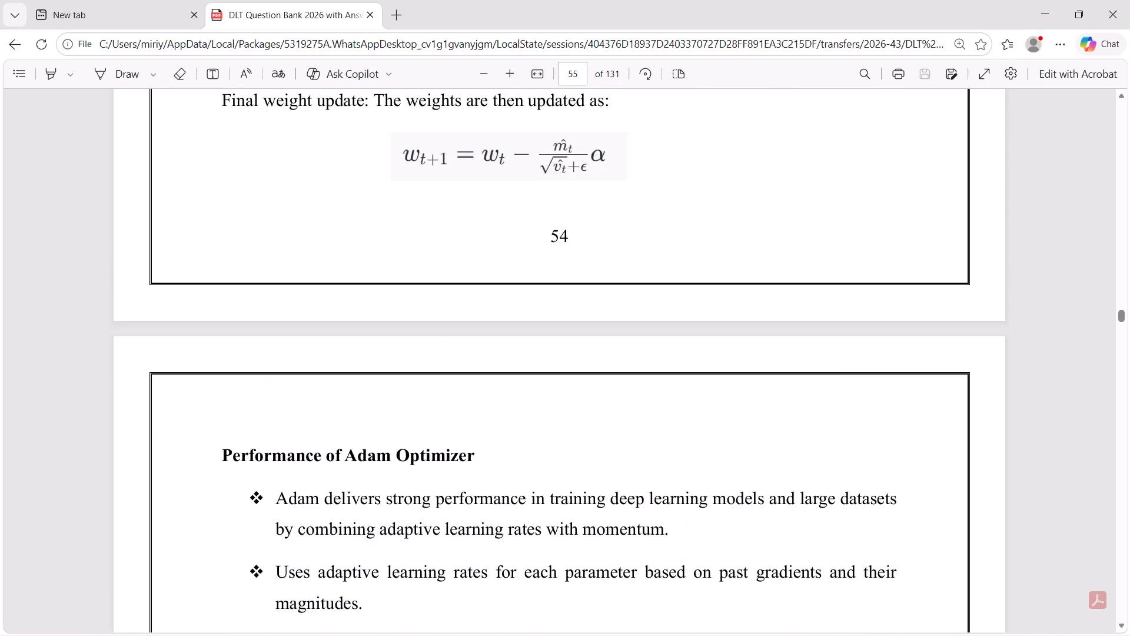
drag(130, 65, 172, 238)
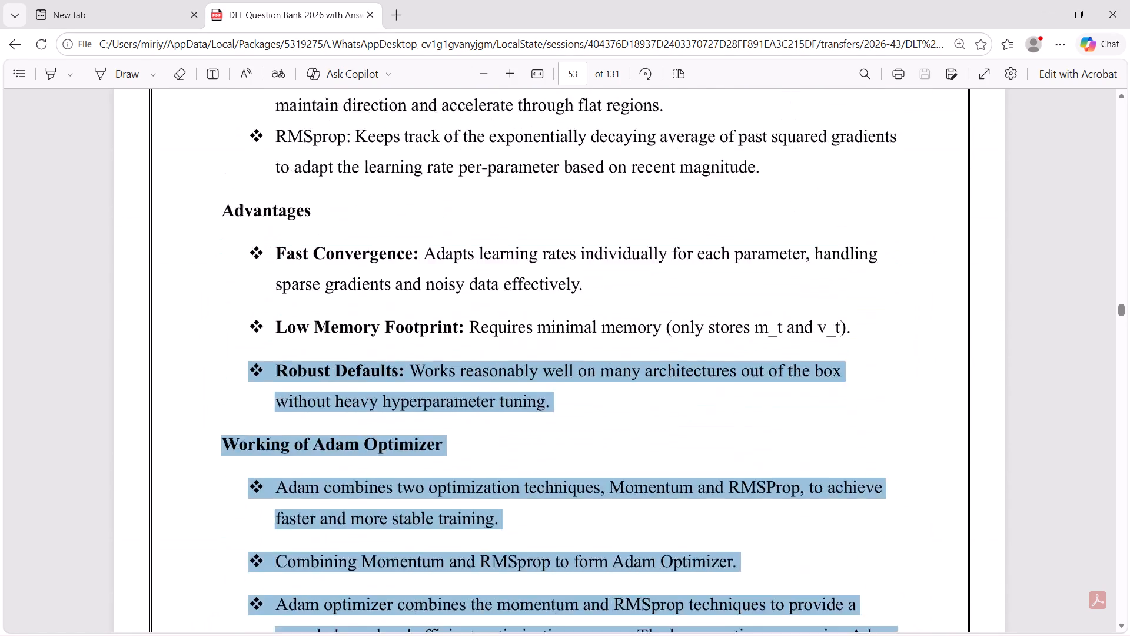
drag(172, 238, 207, 493)
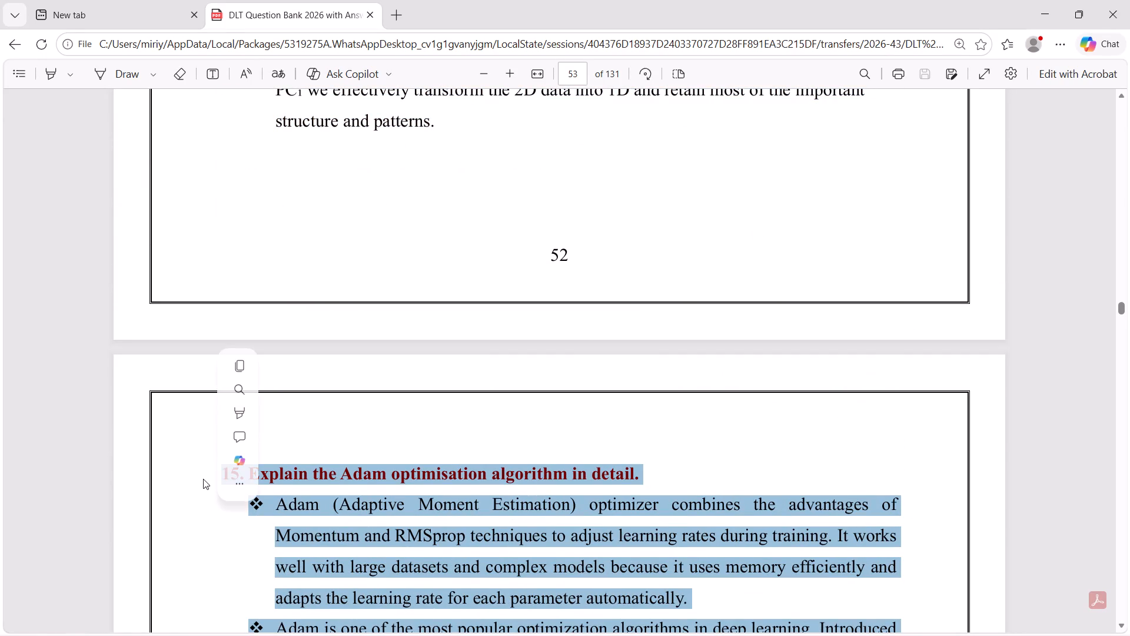
click(245, 369)
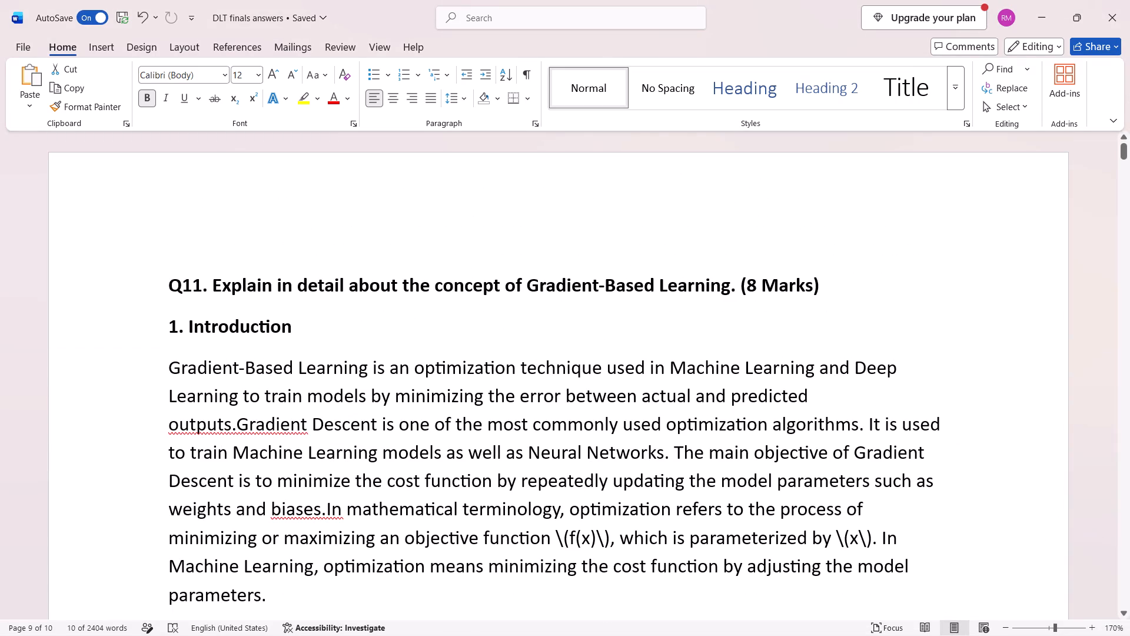
key(Down)
key(Up)
key(Up)
key(Up)
key(Up)
key(Up)
key(Up)
key(Up)
key(Up)
key(Up)
key(Up)
key(Up)
key(Up)
key(Up)
key(Up)
key(Up)
key(Up)
key(Up)
key(Up)
key(Up)
key(Up)
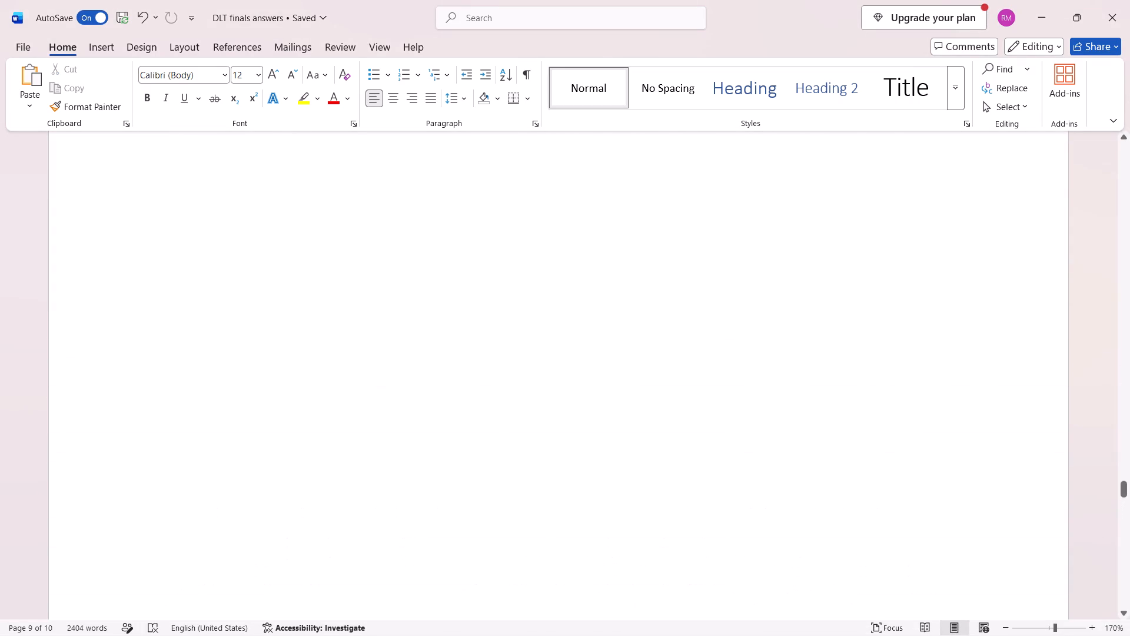
click(764, 418)
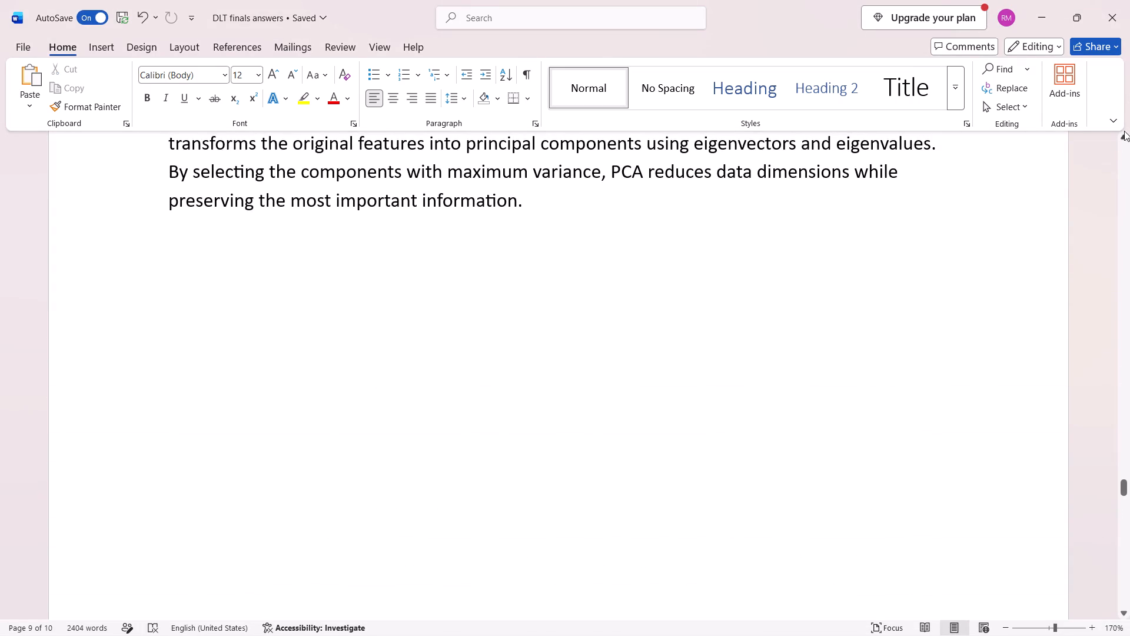
triple_click(1119, 150)
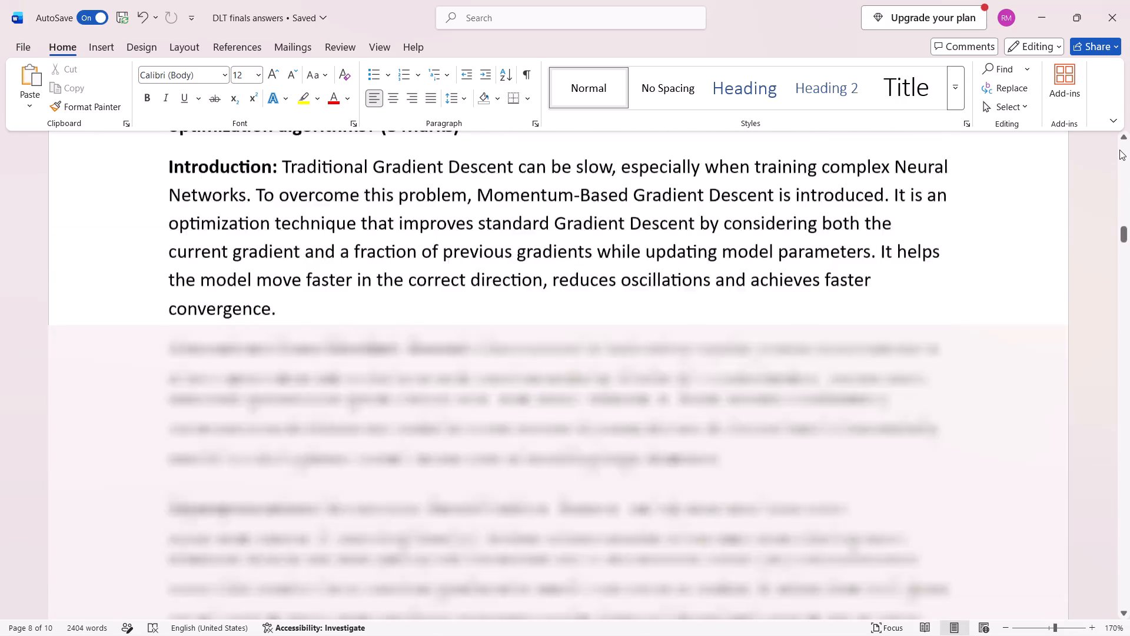
click(998, 221)
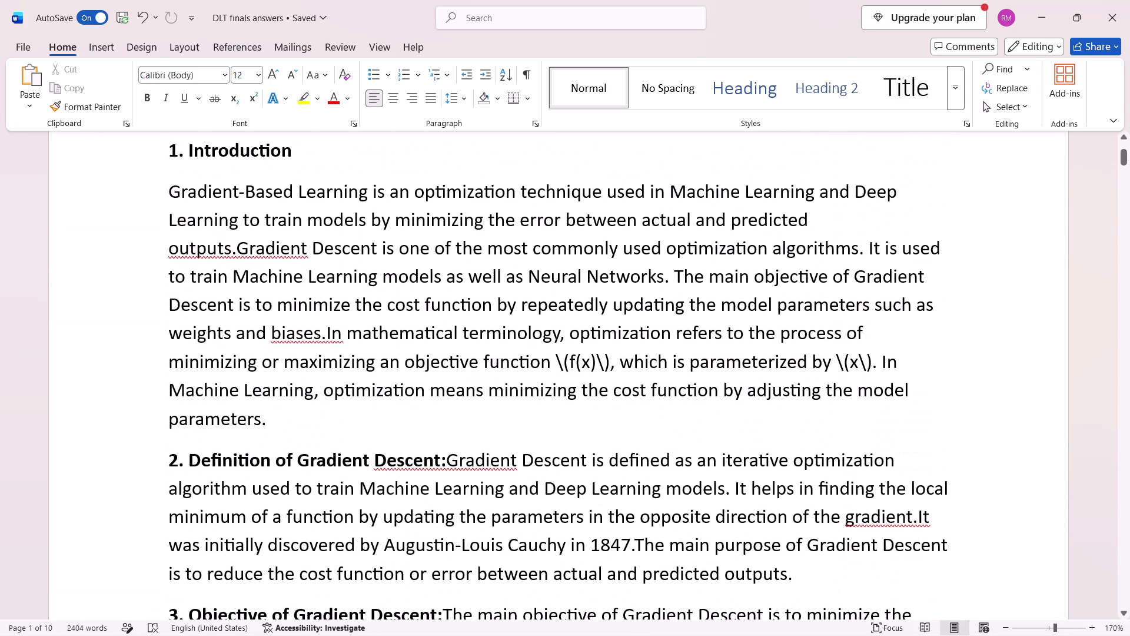
key(Up)
key(Up)
key(Down)
key(Down)
key(Down)
key(Down)
key(Down)
key(Down)
key(Down)
key(Down)
key(Down)
key(Down)
key(Down)
key(Down)
key(Down)
key(Down)
key(Down)
key(Down)
key(Down)
key(Down)
key(Down)
key(Down)
key(Down)
key(Down)
key(Down)
key(Down)
key(Down)
key(Down)
key(Down)
key(Down)
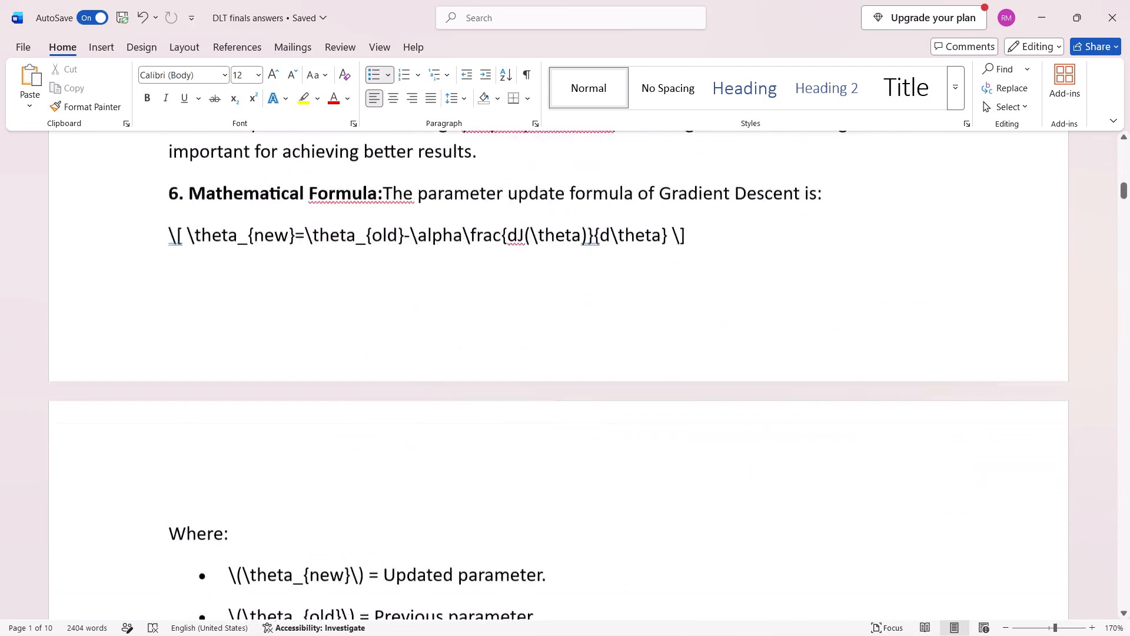
key(Down)
key(Down)
key(Down)
key(Down)
key(Down)
key(Down)
key(Down)
key(Down)
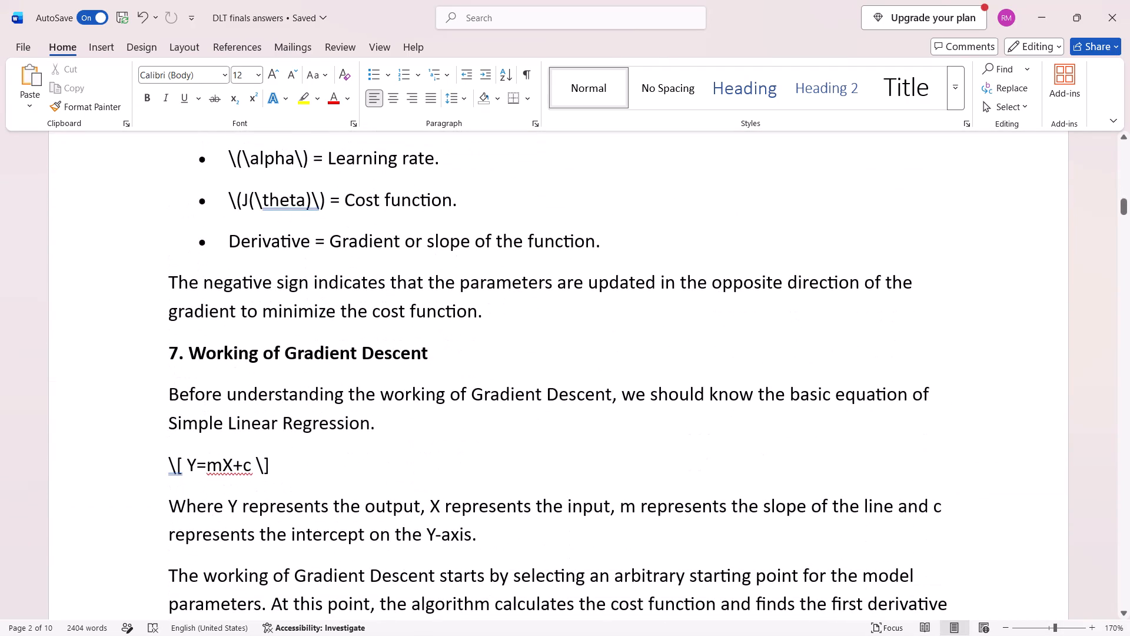
key(Down)
key(Down)
key(Down)
key(Down)
key(Down)
key(Down)
key(Down)
key(Down)
key(Down)
key(Down)
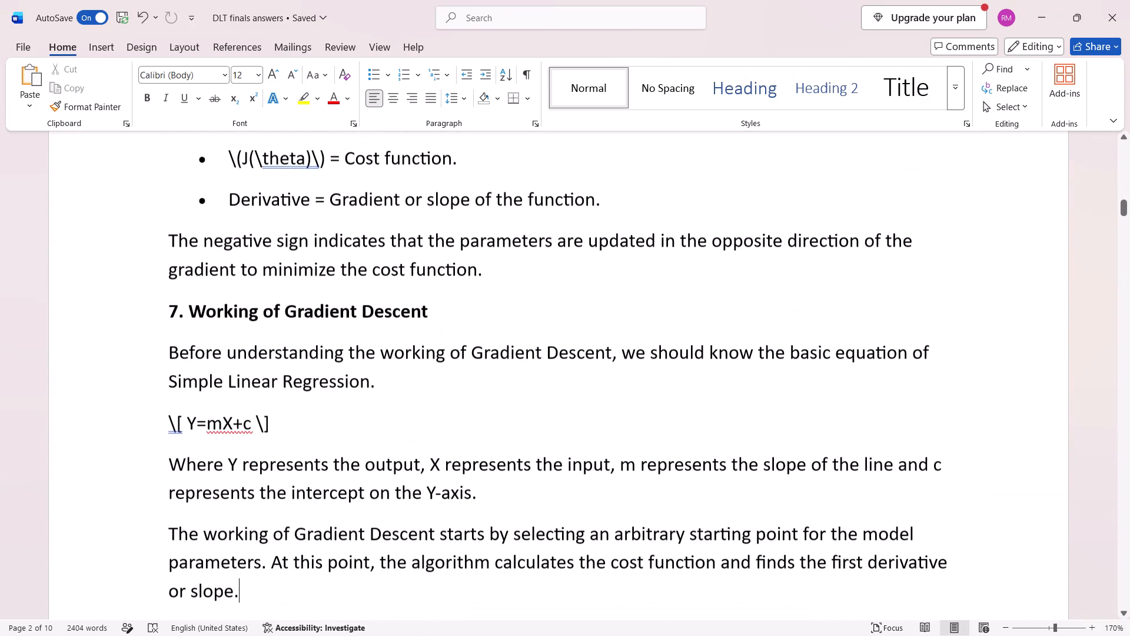
key(Down)
key(Down)
key(Down)
key(Down)
key(Down)
key(Down)
key(Down)
key(Down)
key(Down)
key(Down)
key(Down)
key(Down)
key(Down)
key(Down)
key(Down)
key(Down)
key(Down)
key(Down)
key(Down)
key(Down)
key(Down)
key(Down)
key(Down)
key(Down)
key(Down)
key(Down)
key(Down)
key(Down)
key(Down)
key(Down)
key(Down)
key(Down)
key(Down)
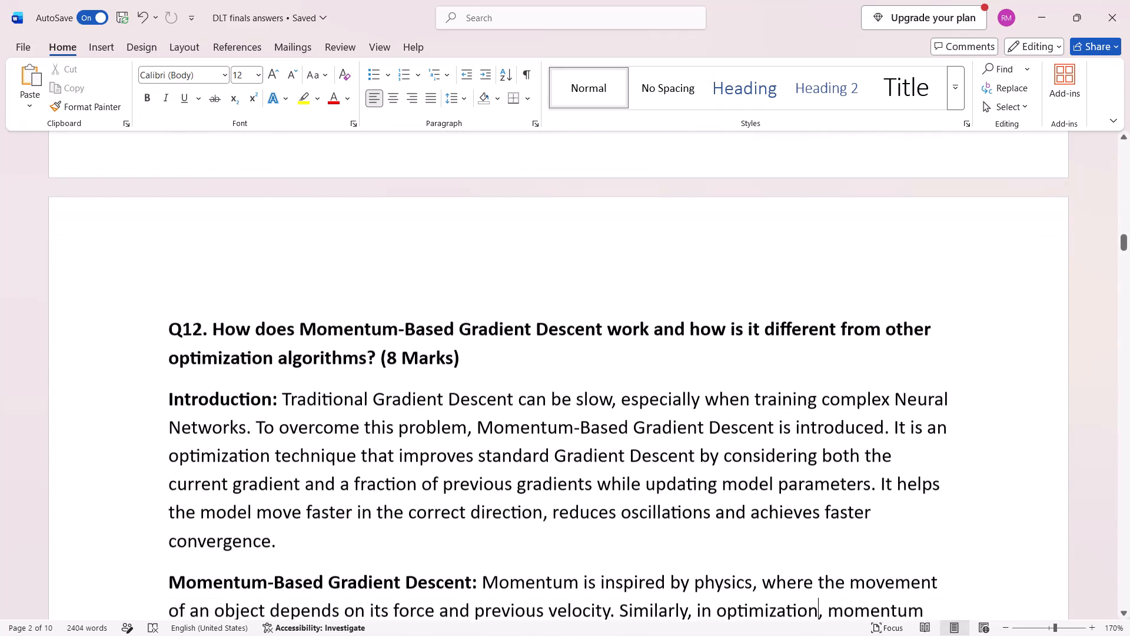
Review the Q12 Momentum-Based Gradient Descent answer, including its comparison table and conclusion, up to the Q13 heading.
key(Down)
key(Down)
key(Down)
key(Down)
key(Down)
key(Down)
key(Down)
key(Down)
key(Down)
key(Down)
key(Down)
key(Down)
key(Down)
key(Down)
key(Down)
key(Down)
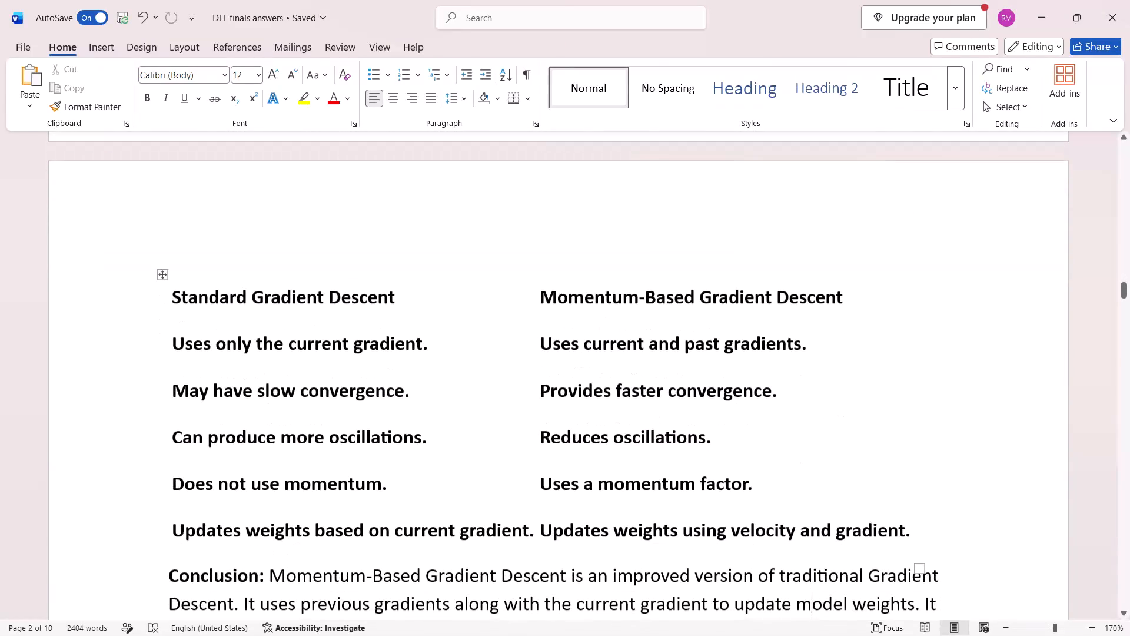
key(Down)
key(Down)
key(Down)
key(Down)
key(Down)
key(Down)
key(Down)
key(Down)
key(Down)
key(Down)
key(Down)
key(Down)
key(Down)
key(Down)
key(Down)
key(Down)
key(Down)
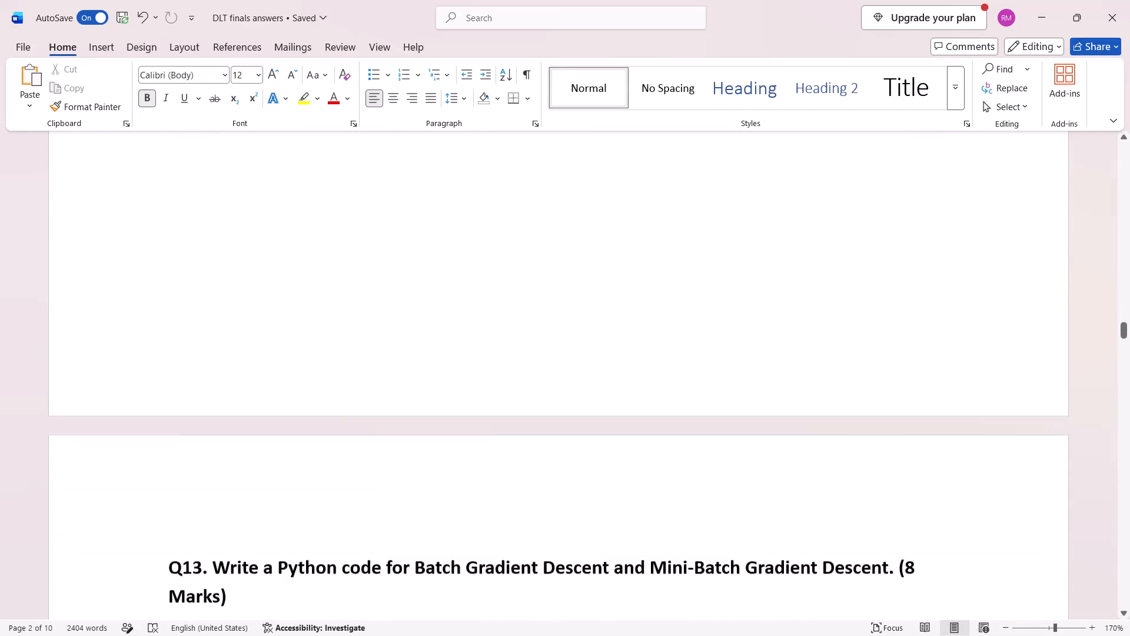
Review the Q13 answer, covering the Batch and Mini-Batch Gradient Descent Python code and the explanations below each.
key(Down)
key(Down)
key(Down)
key(Down)
key(Down)
key(Down)
key(Down)
key(Down)
key(Down)
key(Down)
key(Down)
key(Down)
key(Down)
key(Down)
key(Down)
key(Down)
key(Down)
key(Down)
key(Down)
key(Down)
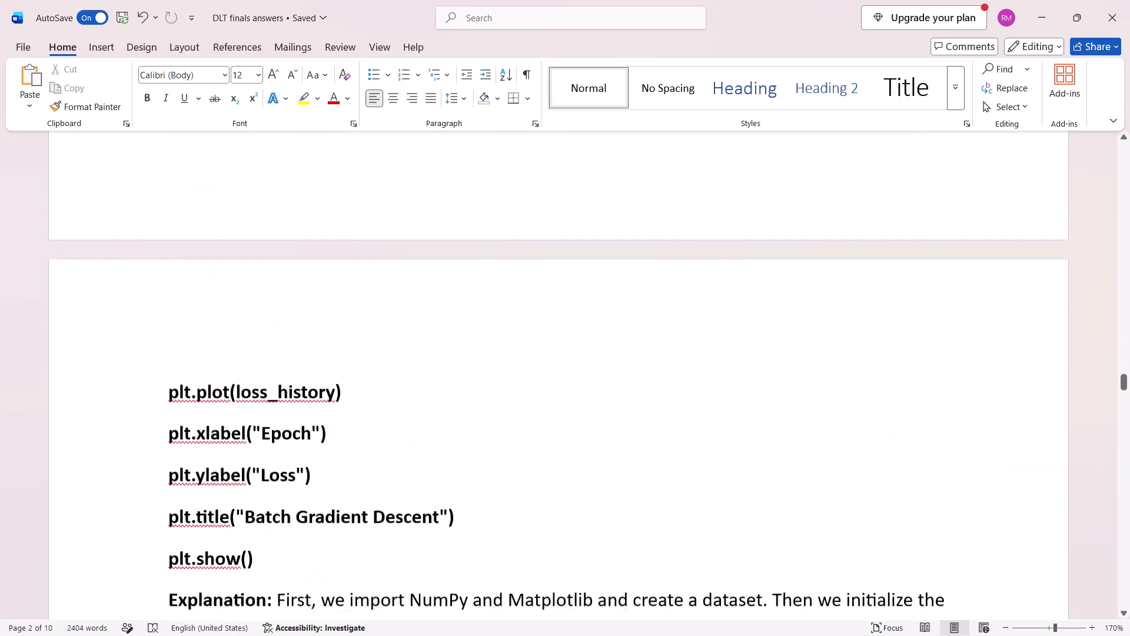
key(Down)
key(Down)
key(Down)
key(Down)
key(Down)
key(Down)
key(Down)
key(Down)
key(Down)
key(Down)
key(Down)
key(Down)
key(Down)
key(Down)
key(Down)
key(Down)
key(Down)
key(Down)
key(Down)
key(Down)
key(Down)
key(Down)
key(Down)
key(Down)
key(Down)
key(Down)
key(Down)
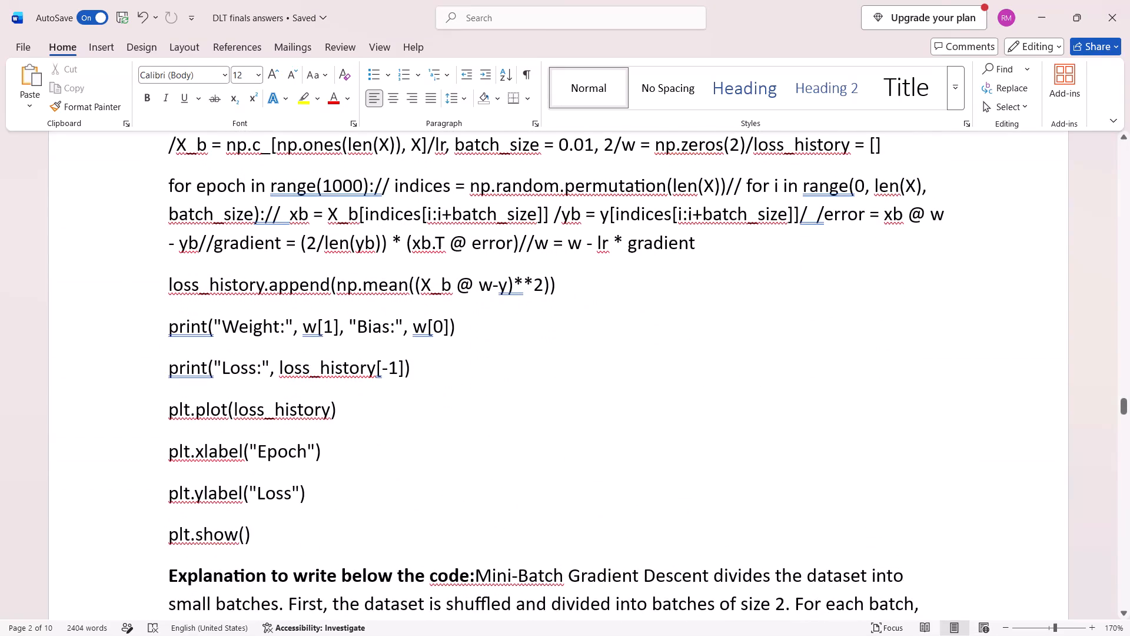
key(Down)
key(Down)
key(Down)
key(Down)
key(Down)
key(Down)
key(Down)
Review the PCA answer, including its numbered steps and the eigenvalue equation, down to the end of its conclusion.
key(Down)
key(Down)
key(Down)
key(Down)
key(Down)
key(Down)
key(Down)
key(Down)
key(Down)
key(Down)
key(Down)
key(Down)
key(Down)
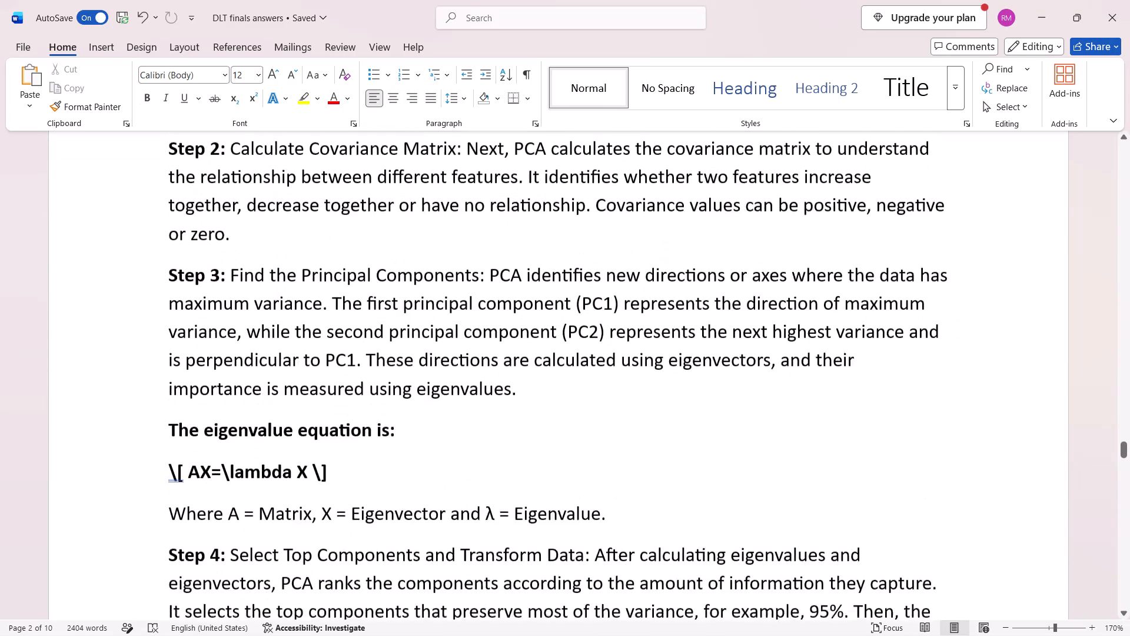
key(Down)
key(Down)
key(Down)
key(Down)
key(Down)
key(Down)
key(Down)
key(Down)
key(Down)
key(Down)
key(Down)
key(Down)
key(Down)
key(Down)
key(Down)
key(Down)
key(Down)
key(Down)
key(Down)
key(Down)
key(Down)
key(Down)
key(Down)
key(Down)
key(Down)
key(Down)
key(Down)
key(Down)
key(Down)
key(Down)
key(Down)
key(Down)
key(Down)
key(Down)
key(Down)
key(Down)
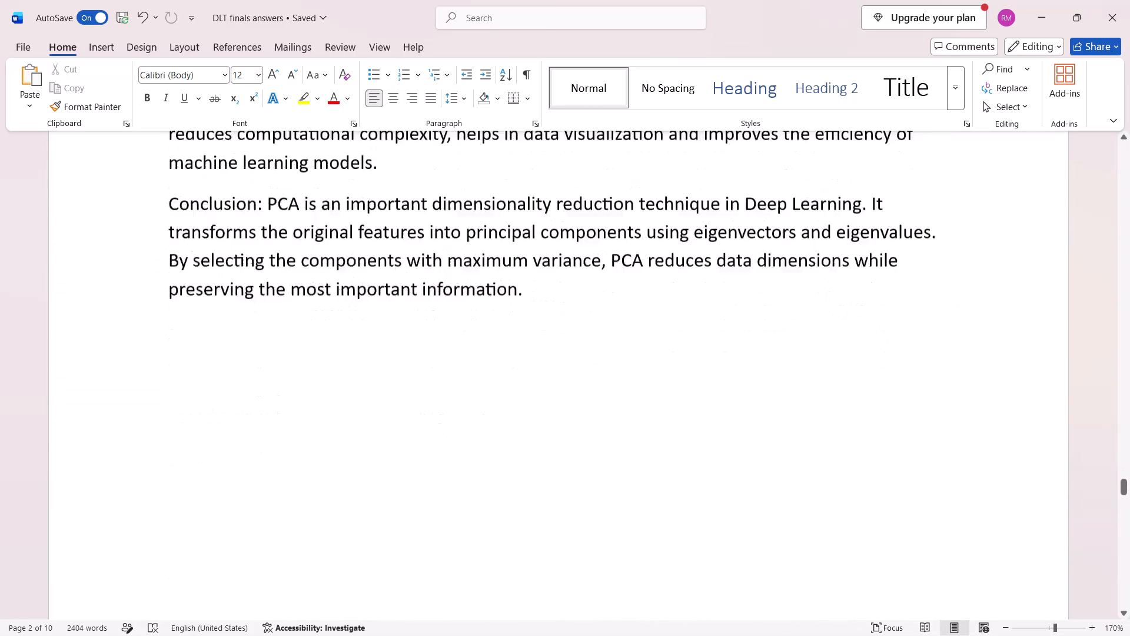
Insert blank lines after the Adam Optimizer conclusion at the end of the document until a new page 11 begins.
key(Down)
key(Down)
key(Down)
key(Down)
key(Down)
key(Down)
key(Down)
key(Down)
key(Down)
key(Down)
key(Down)
key(Down)
key(Down)
key(Down)
key(Down)
key(Down)
key(Down)
key(Down)
key(Down)
key(Down)
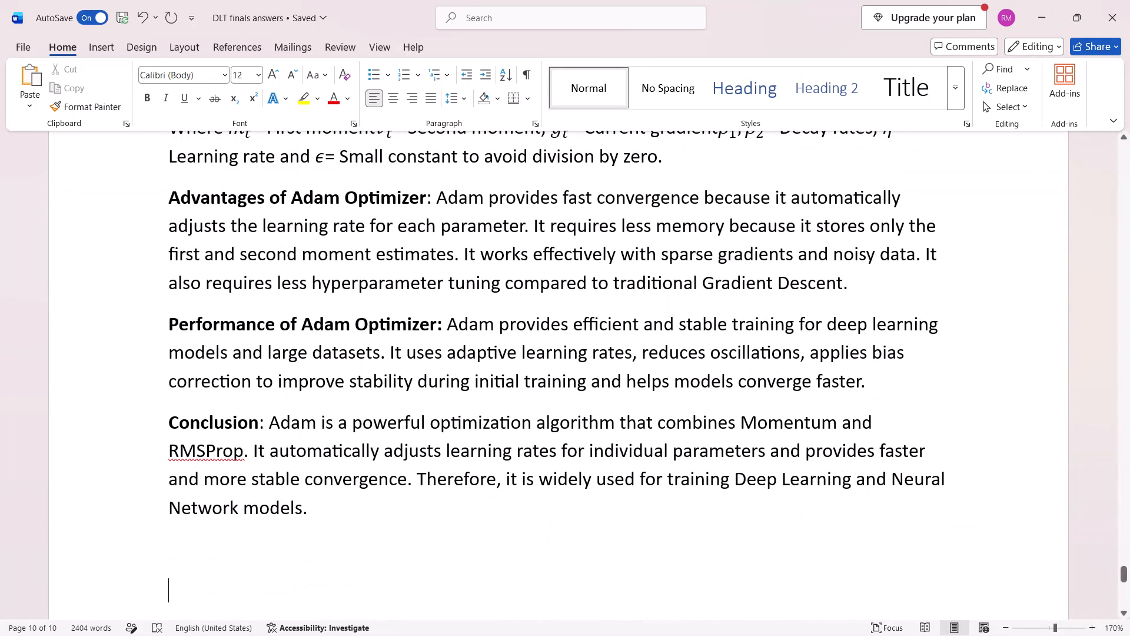
key(Return)
key(Return)
key(Return)
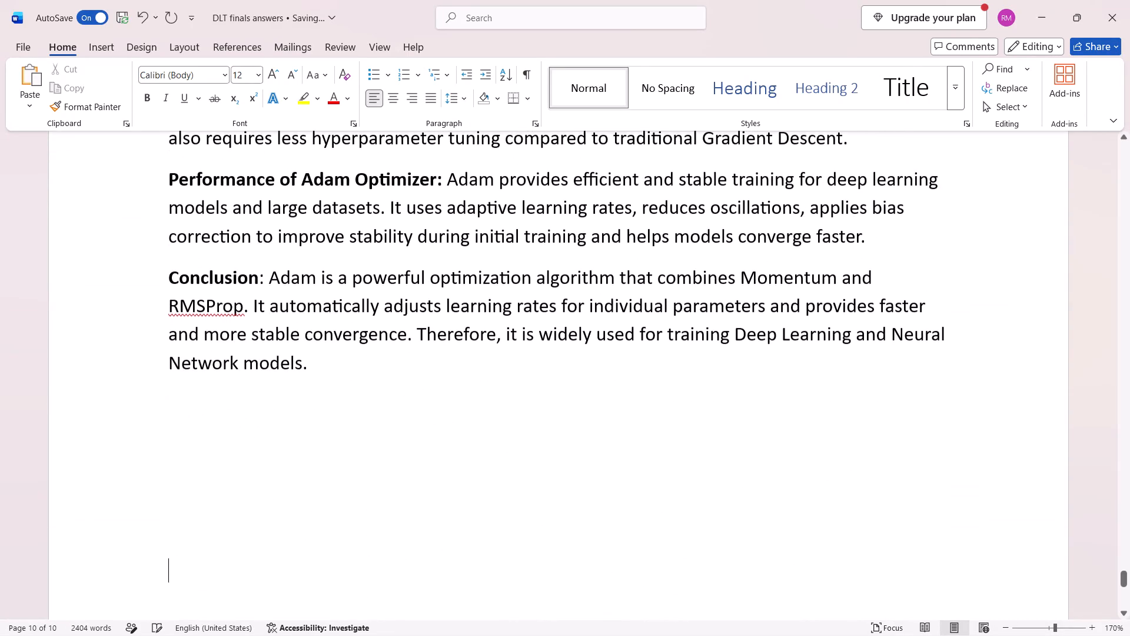
key(Return)
key(Return)
key(Return)
key(Return)
key(Return)
key(Return)
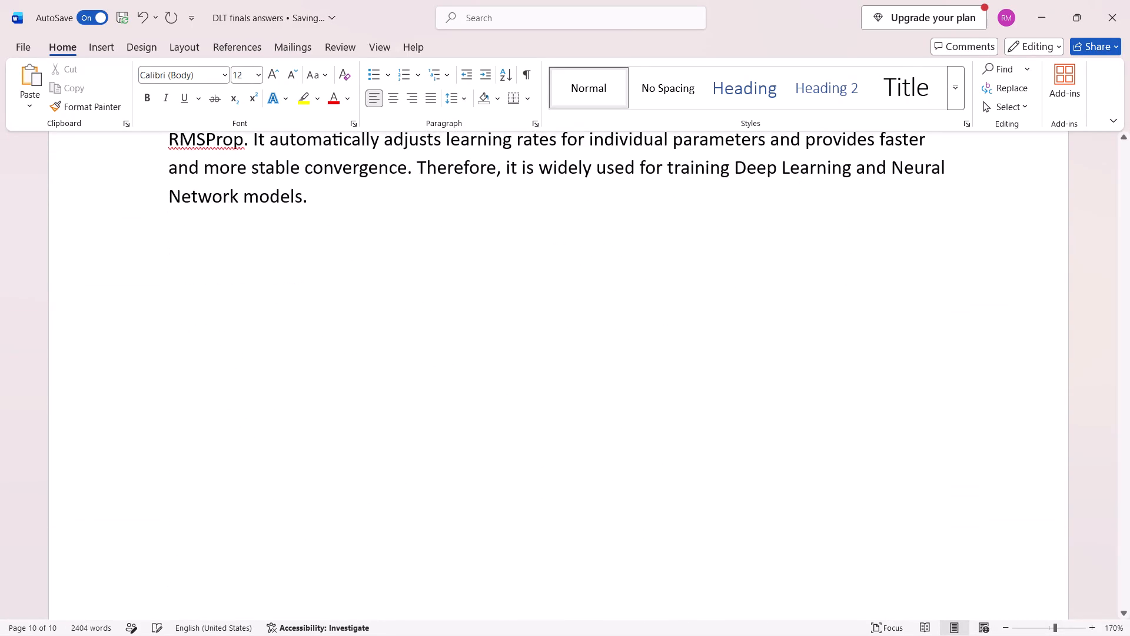
key(Return)
key(Return)
key(Return)
key(Return)
key(Return)
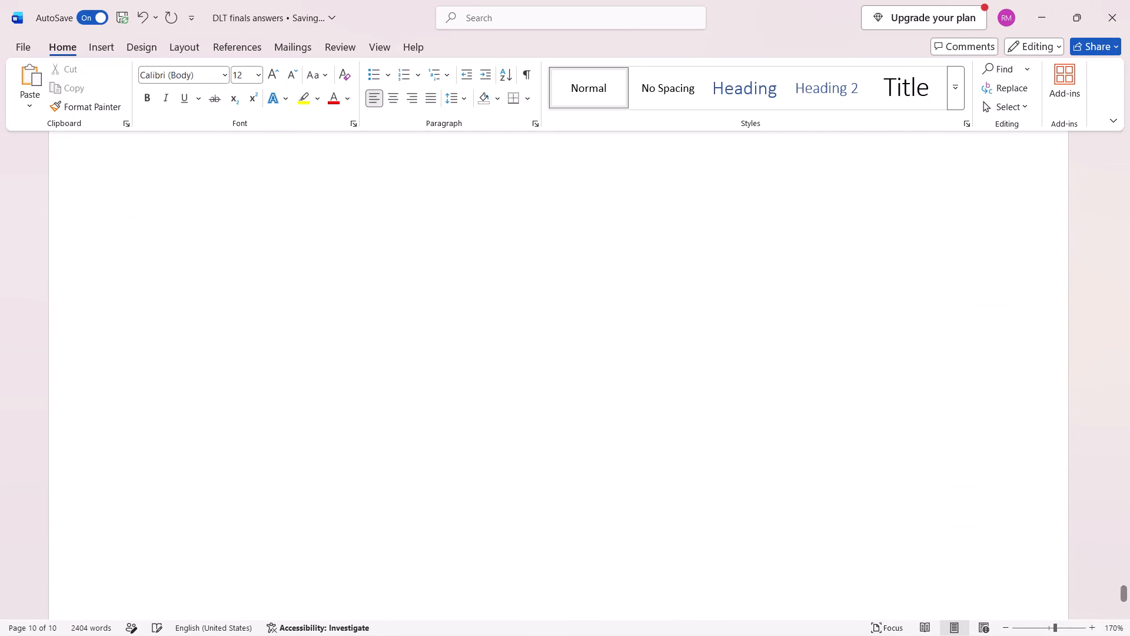
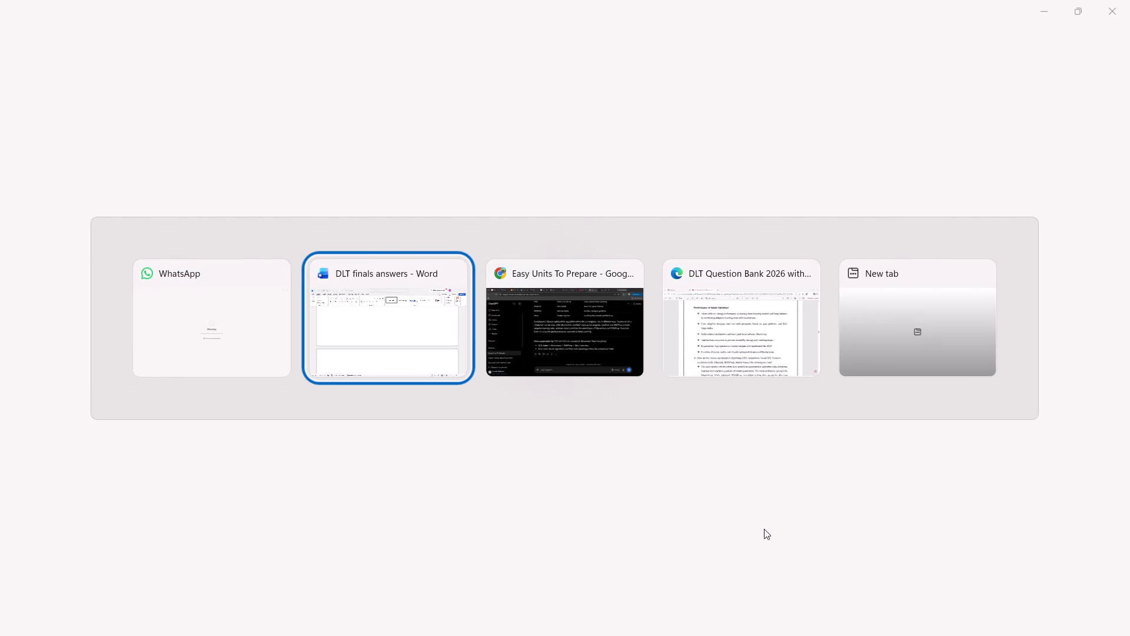
Switch from the Word answers document to the DLT Question Bank 2026 PDF in Edge.
key(alt+Tab)
key(alt+Tab)
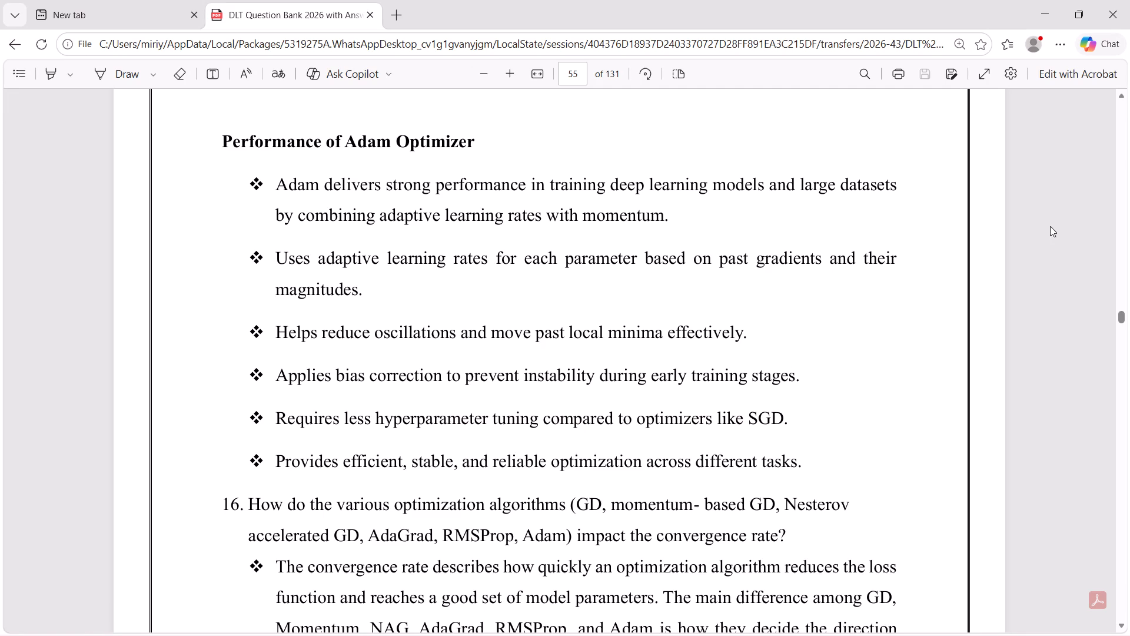
Skim the DLT Question Bank PDF from Q16 on convergence rate through the RMSProp and autoencoder answers to Q23 on bias-variance trade-off.
click(1126, 317)
double_click(1126, 325)
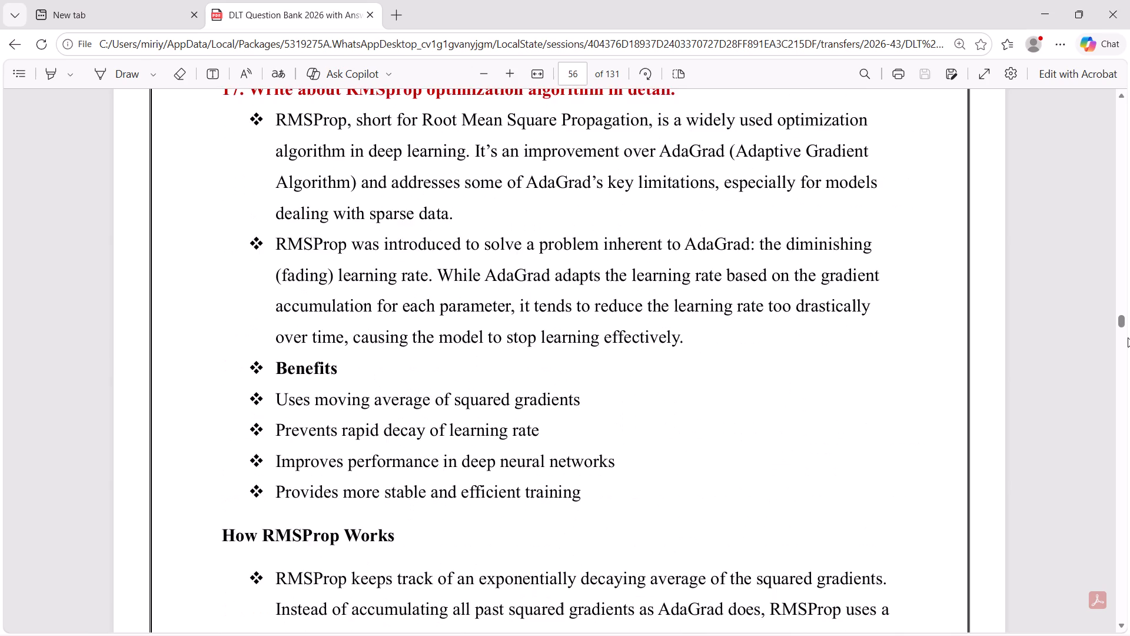
click(1128, 344)
click(1128, 343)
click(1129, 355)
drag(1129, 380, 1129, 451)
drag(1129, 450, 1124, 446)
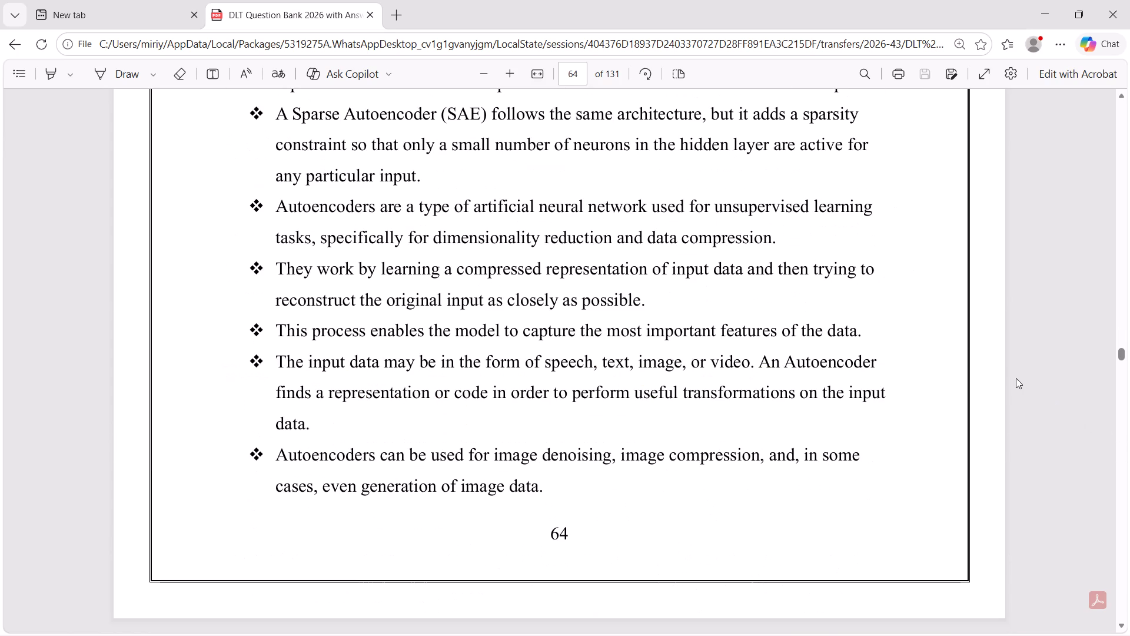
click(1120, 356)
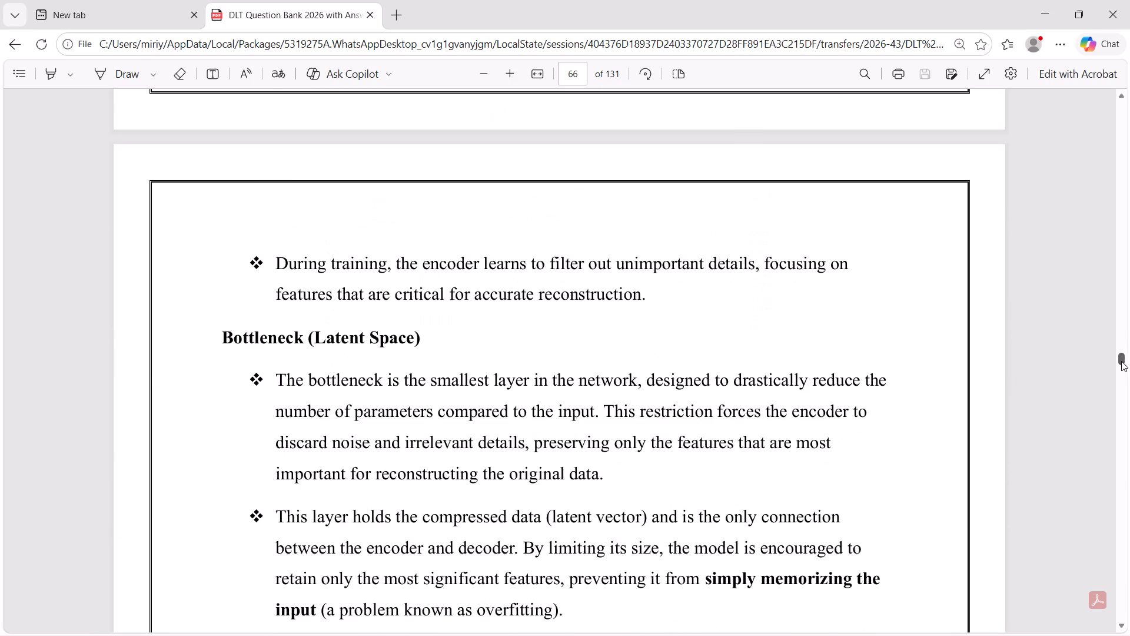
drag(1121, 361, 1125, 372)
click(1125, 372)
drag(1128, 376, 1129, 415)
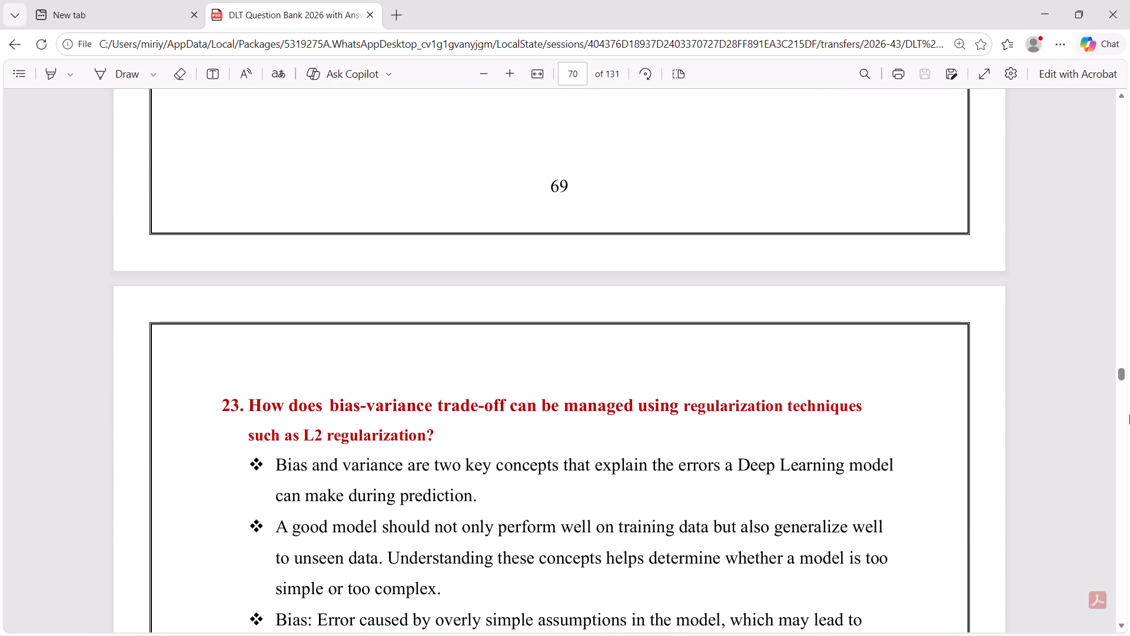
drag(1129, 415, 1129, 489)
click(1129, 489)
Skim the answers from Q23 on bias-variance trade-off through Q25 on contractive autoencoders to Q26 on dataset augmentation.
middle_drag(869, 457, 875, 615)
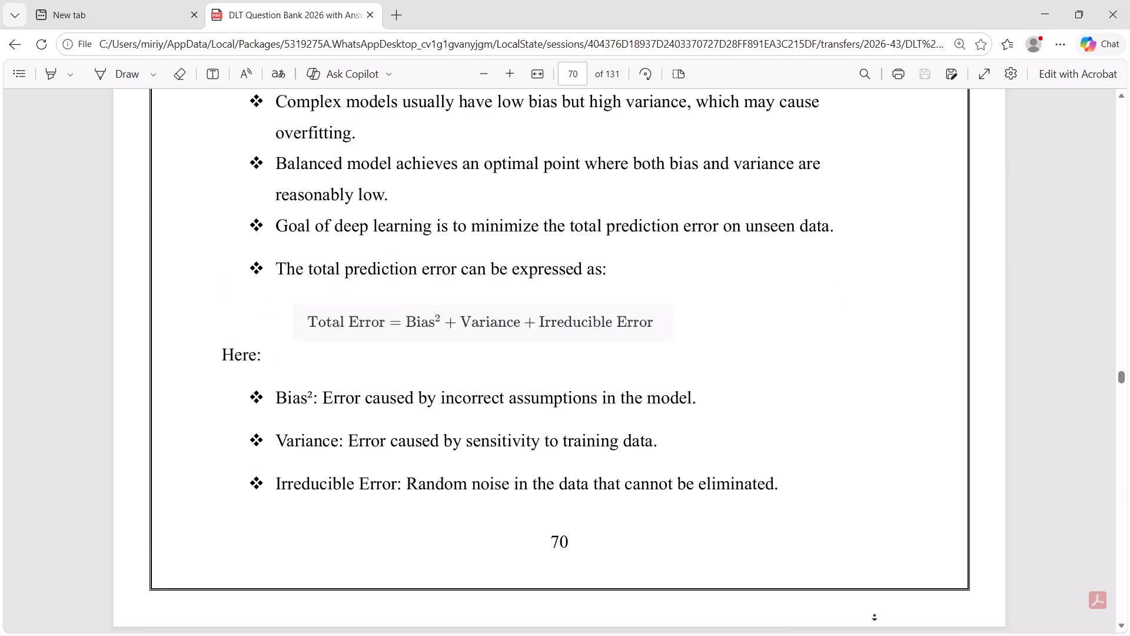
middle_drag(875, 615, 881, 607)
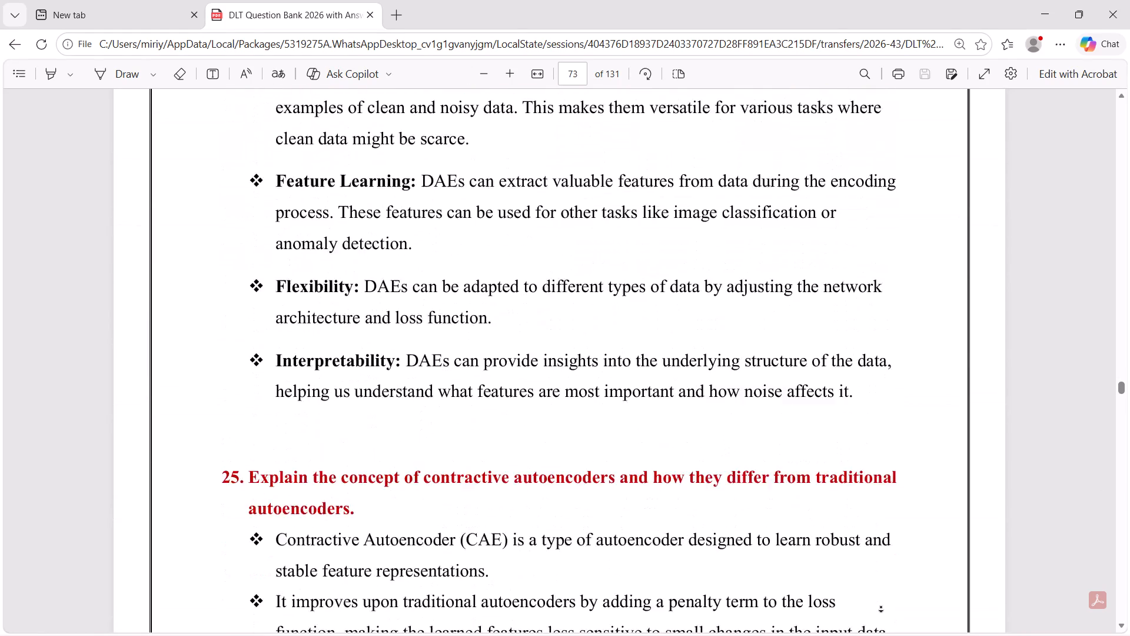
middle_drag(881, 607, 879, 521)
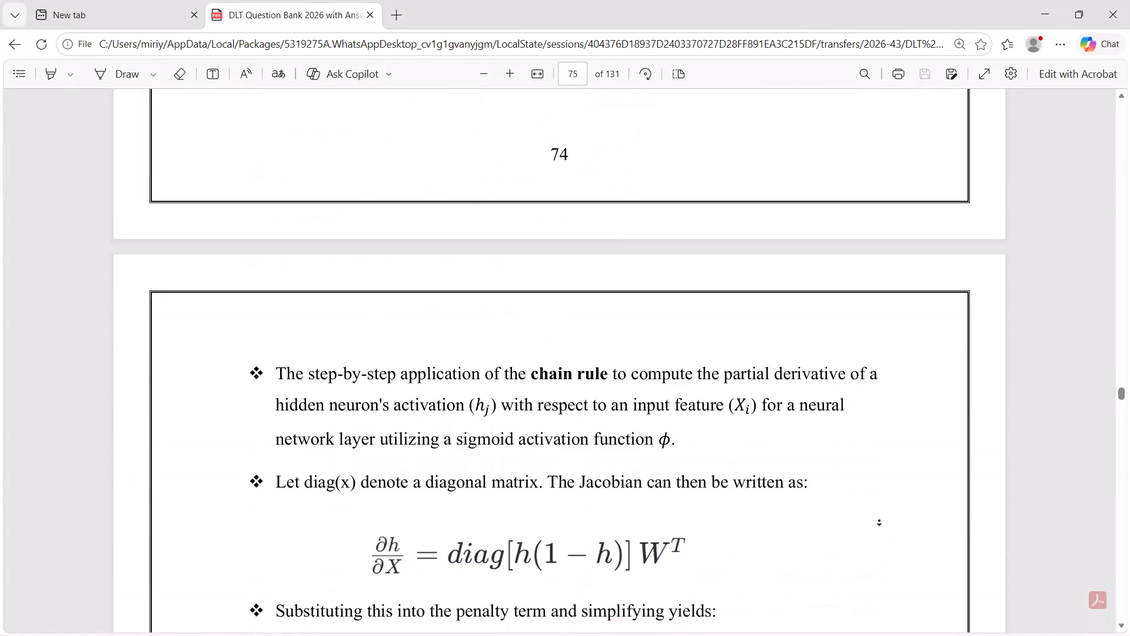
middle_drag(879, 521, 851, 475)
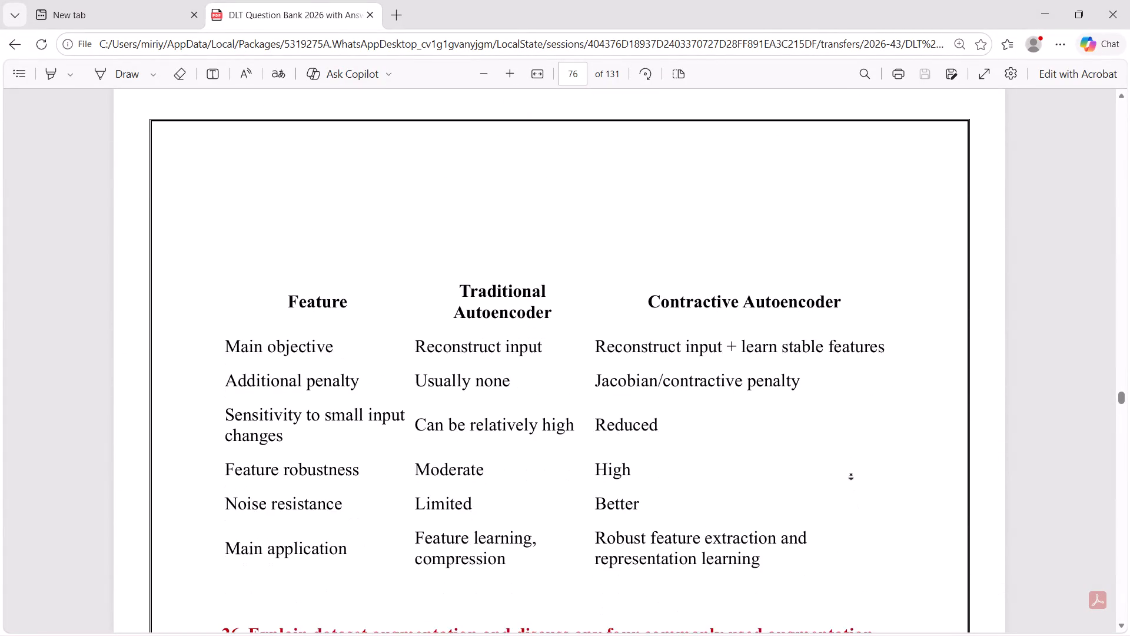
middle_drag(851, 475, 869, 557)
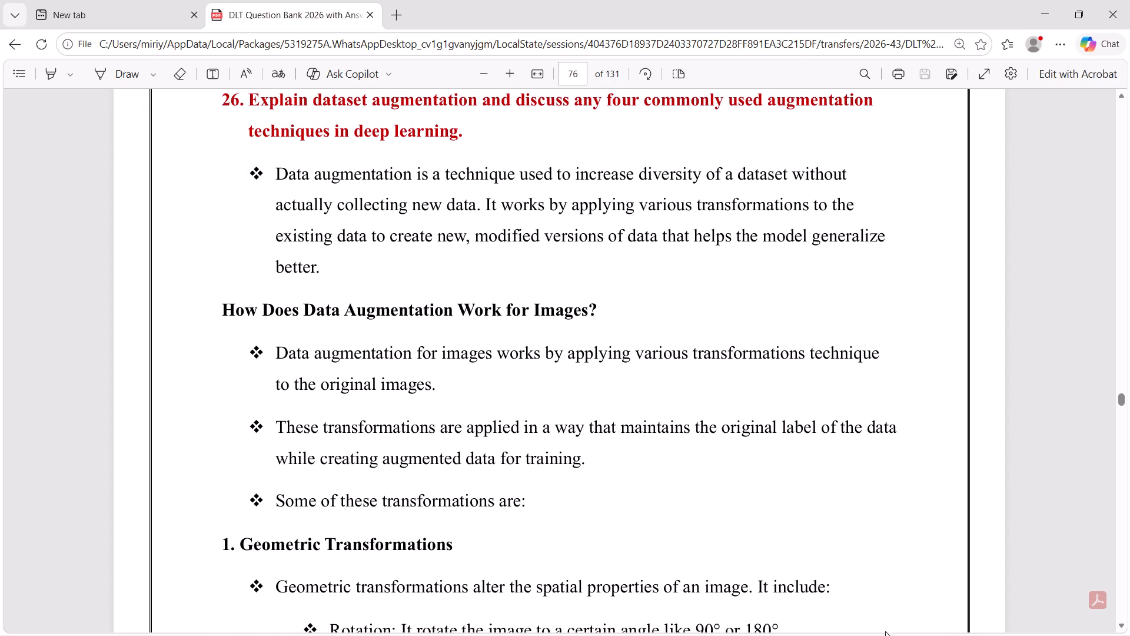
middle_click(896, 635)
middle_click(899, 635)
middle_drag(899, 635, 899, 601)
click(854, 429)
Look through the Q26 to Q30 answers, covering augmentation, parameter sharing, early stopping and loss functions, up to Q31 in Unit 4.
middle_drag(854, 436, 892, 559)
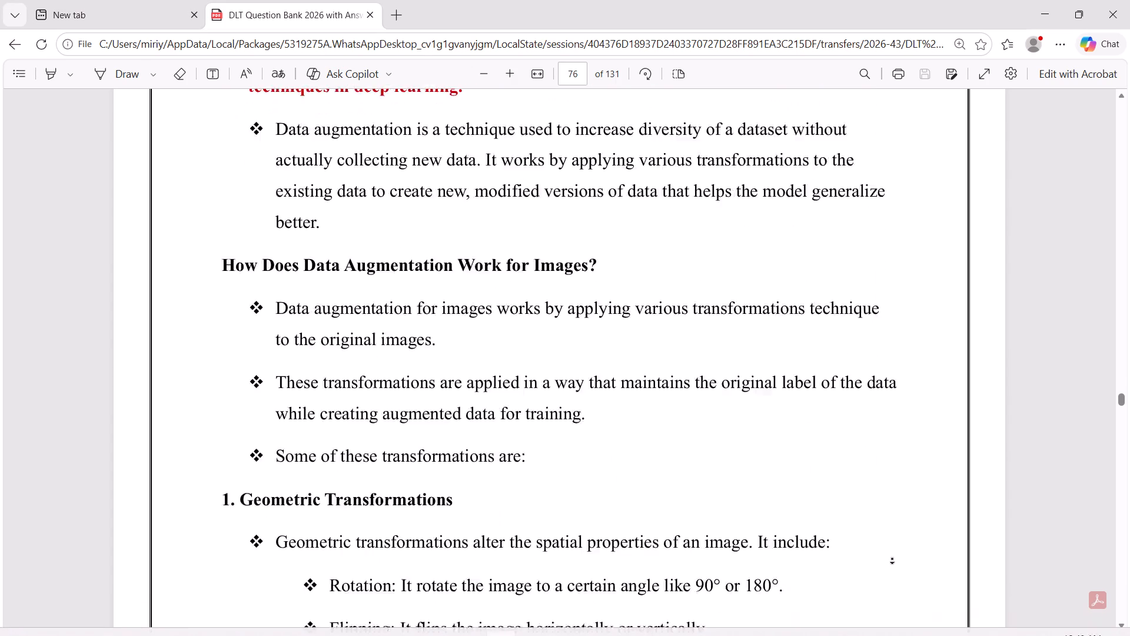
middle_drag(892, 559, 868, 485)
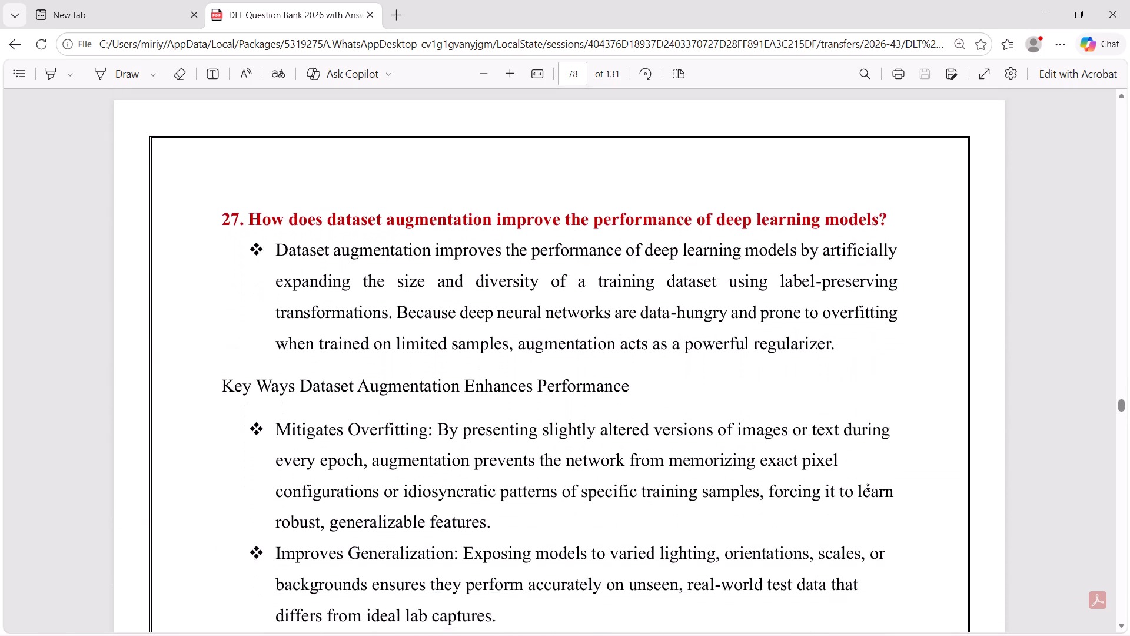
middle_drag(868, 485, 862, 452)
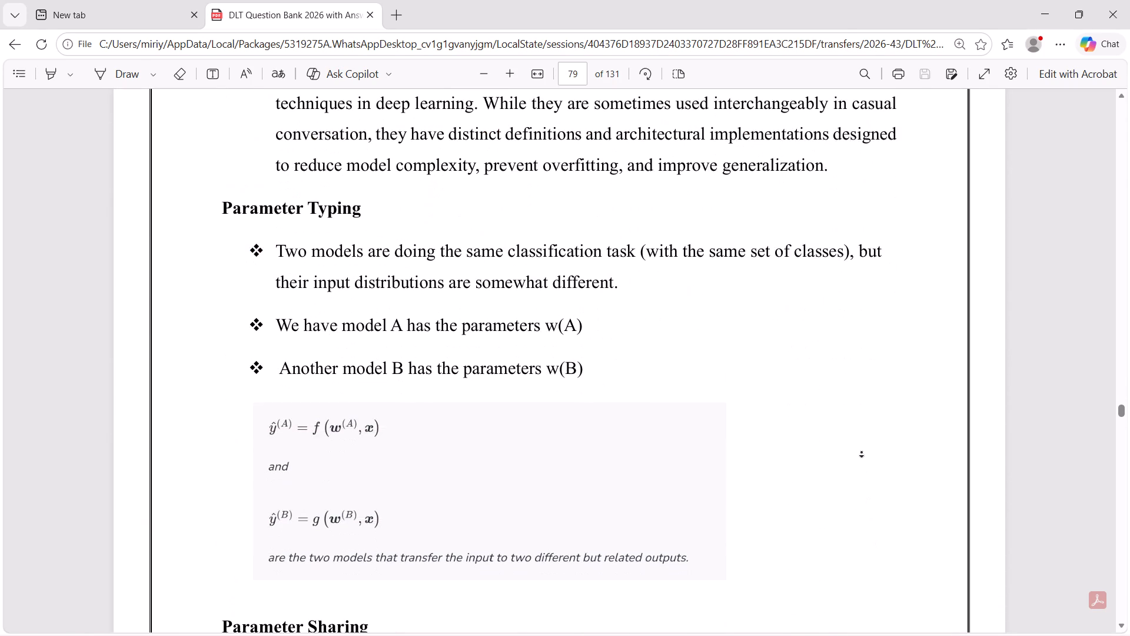
middle_drag(862, 452, 866, 507)
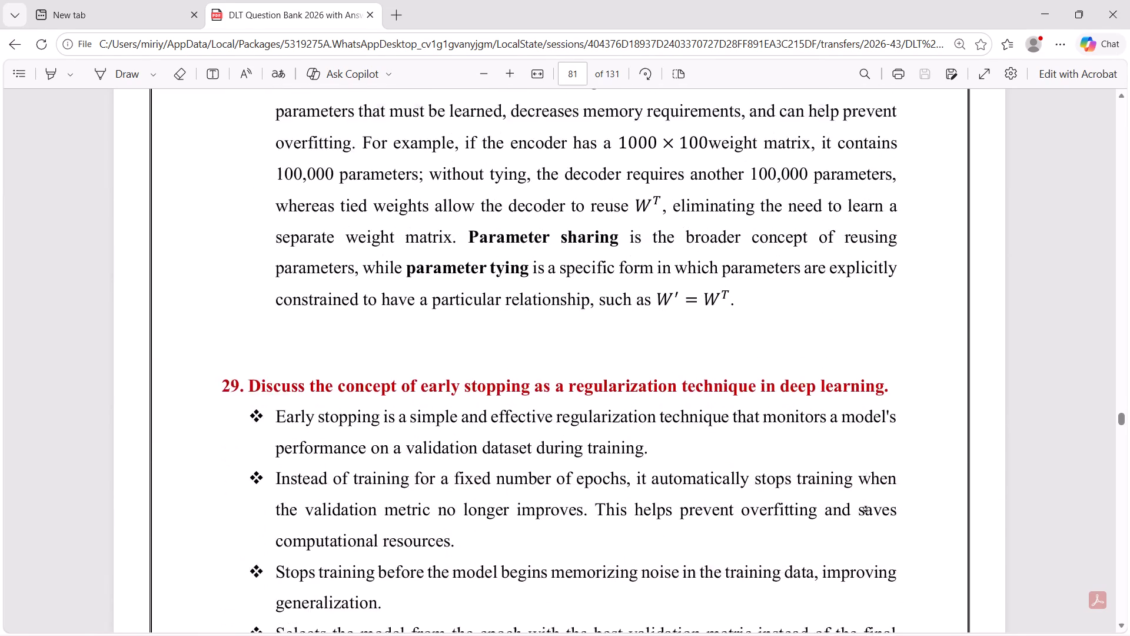
middle_drag(866, 507, 878, 577)
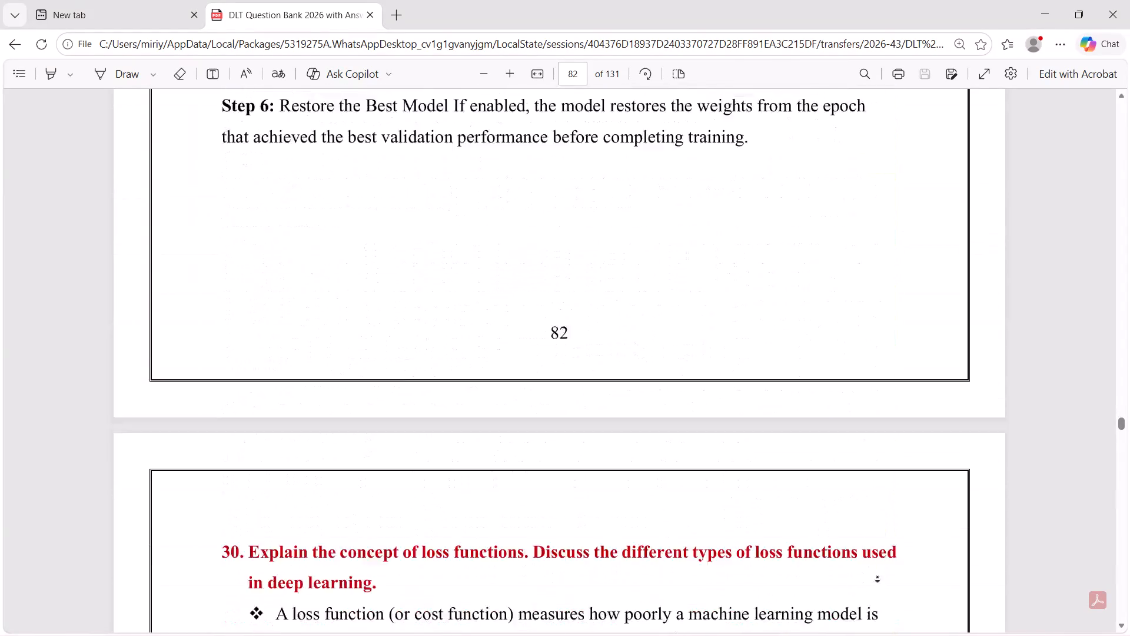
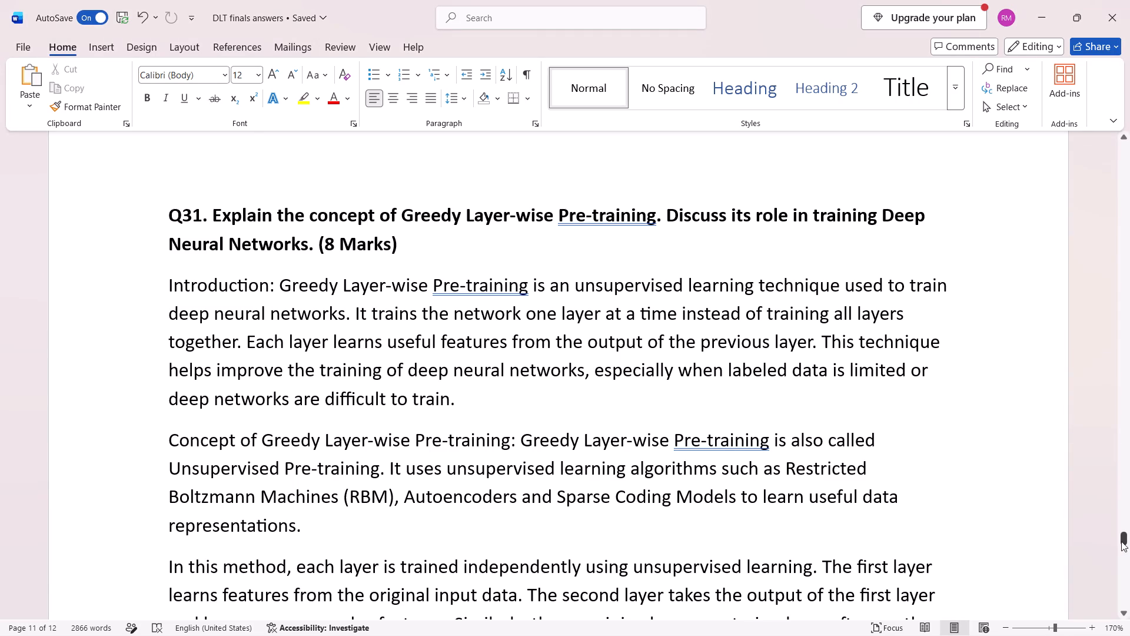
drag(1121, 541, 1129, 603)
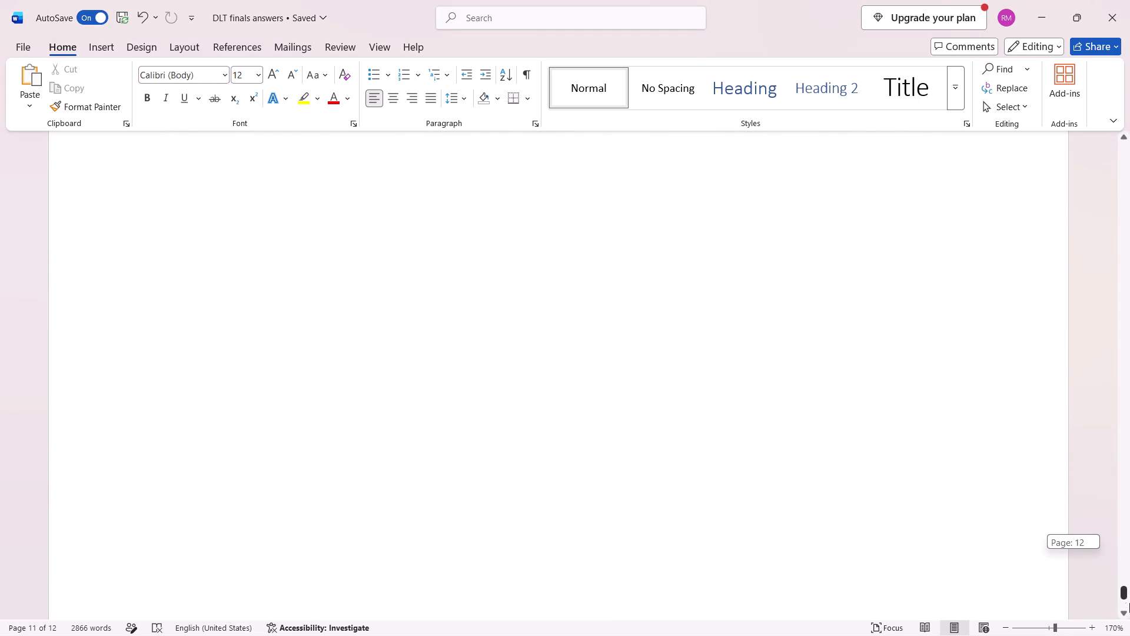
drag(1129, 603, 1129, 617)
click(210, 528)
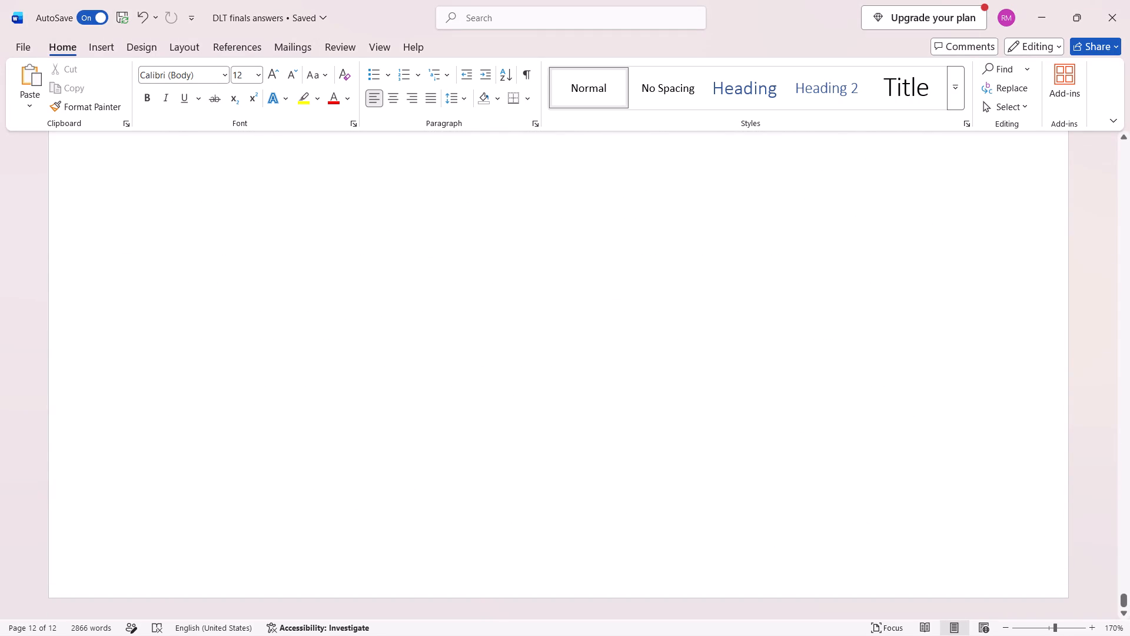
click(186, 473)
key(Down)
key(Down)
key(Down)
key(Down)
key(Down)
key(Down)
key(Down)
key(Down)
key(Down)
key(Down)
key(Down)
key(Down)
key(Down)
key(Down)
key(Down)
key(Return)
key(Return)
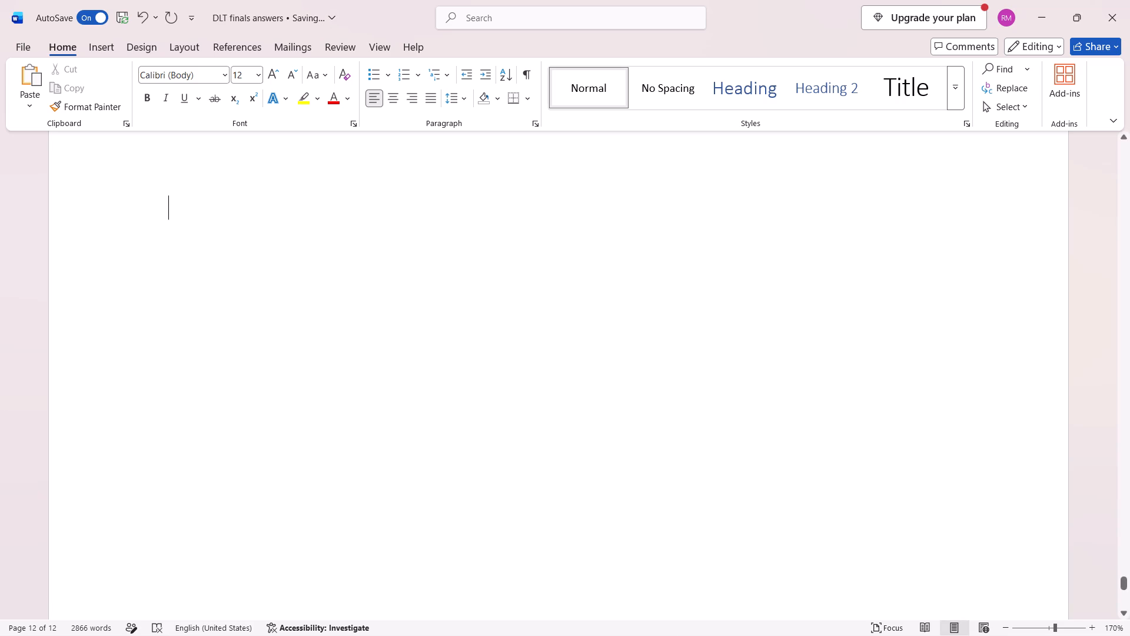
click(1123, 583)
drag(1123, 583, 1127, 600)
drag(1127, 598, 1129, 572)
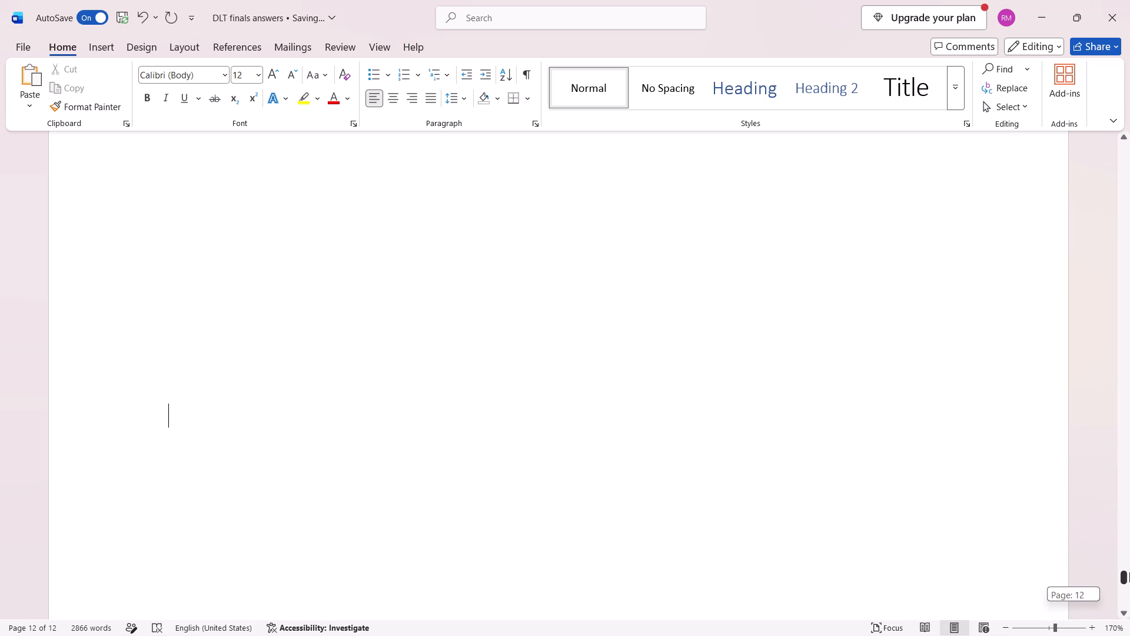
drag(1129, 572, 1129, 587)
drag(1129, 587, 1129, 615)
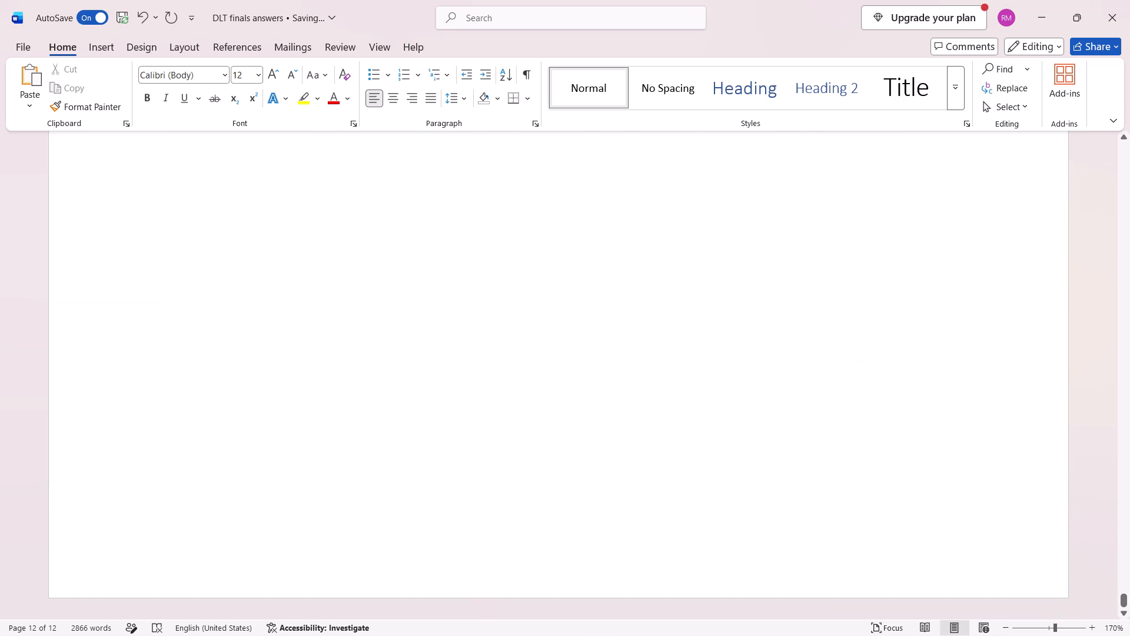
click(609, 475)
drag(1124, 603, 1125, 579)
click(869, 300)
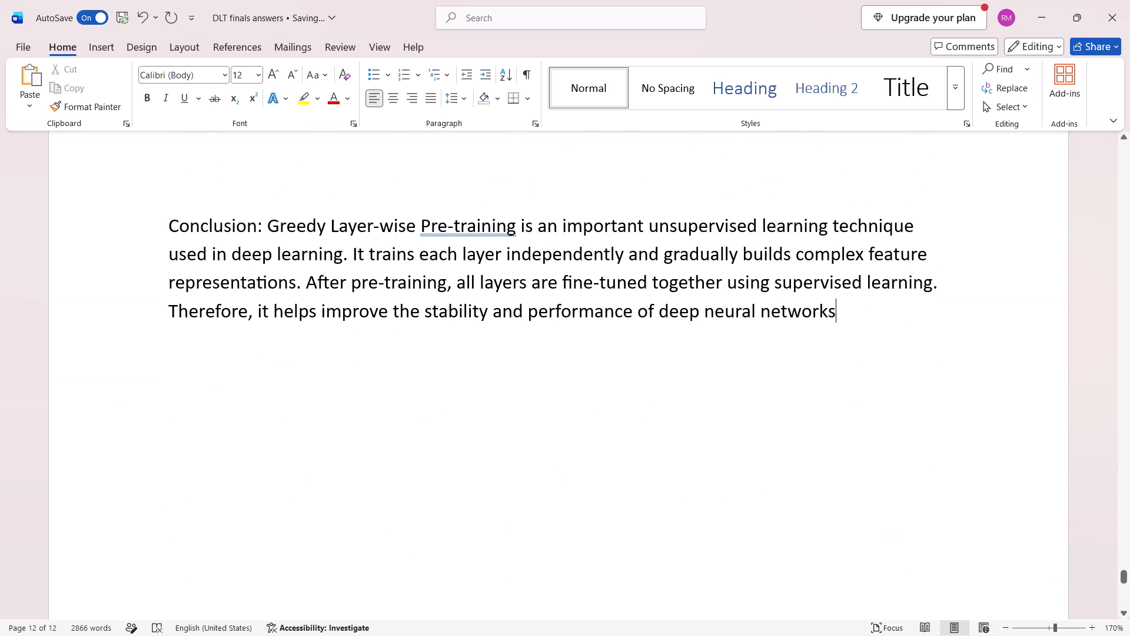
click(172, 407)
click(177, 464)
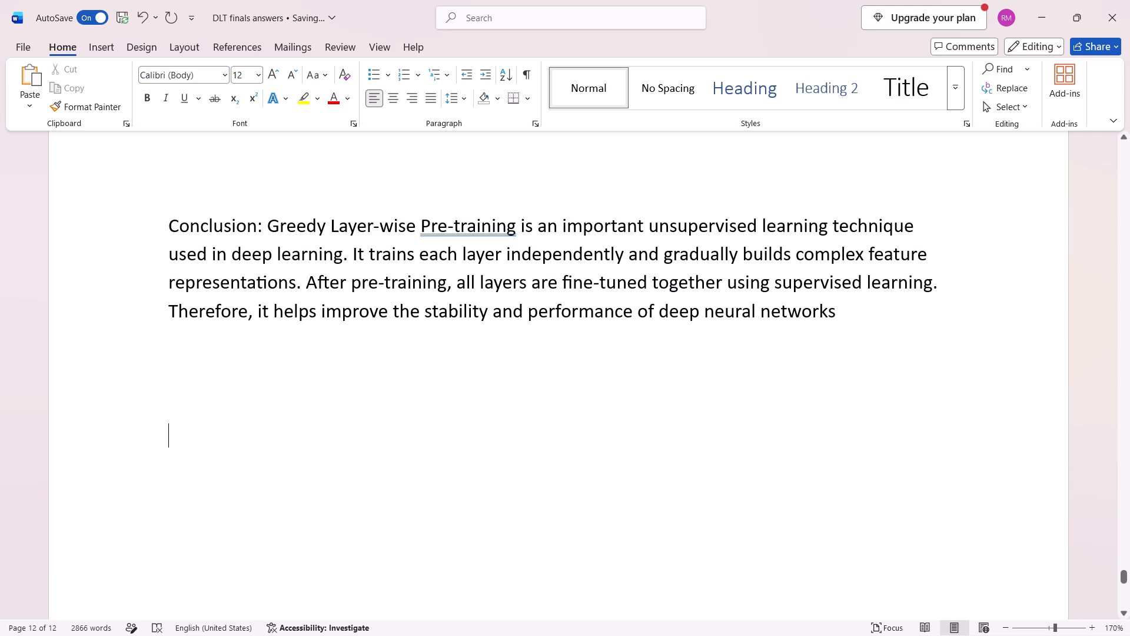
click(176, 470)
click(171, 519)
drag(172, 532, 174, 539)
double_click(172, 554)
key(Return)
key(Return)
key(Return)
key(Return)
key(Return)
key(Return)
key(Return)
key(Return)
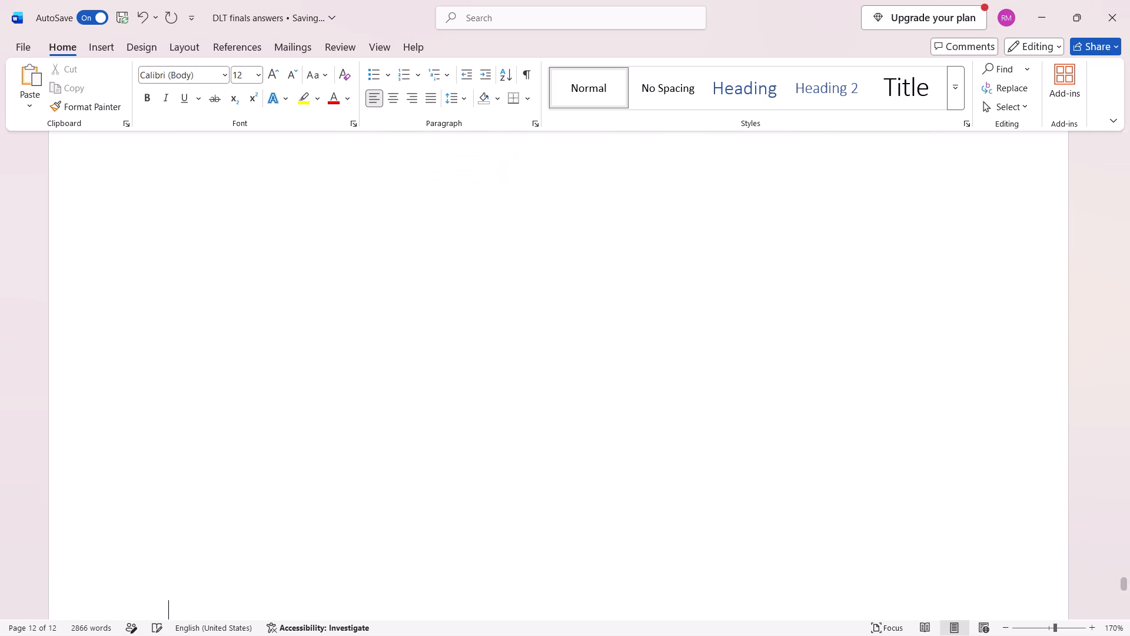
key(Return)
key(Return)
key(Return)
key(Return)
key(Return)
key(Return)
key(Return)
key(Return)
key(Return)
key(Return)
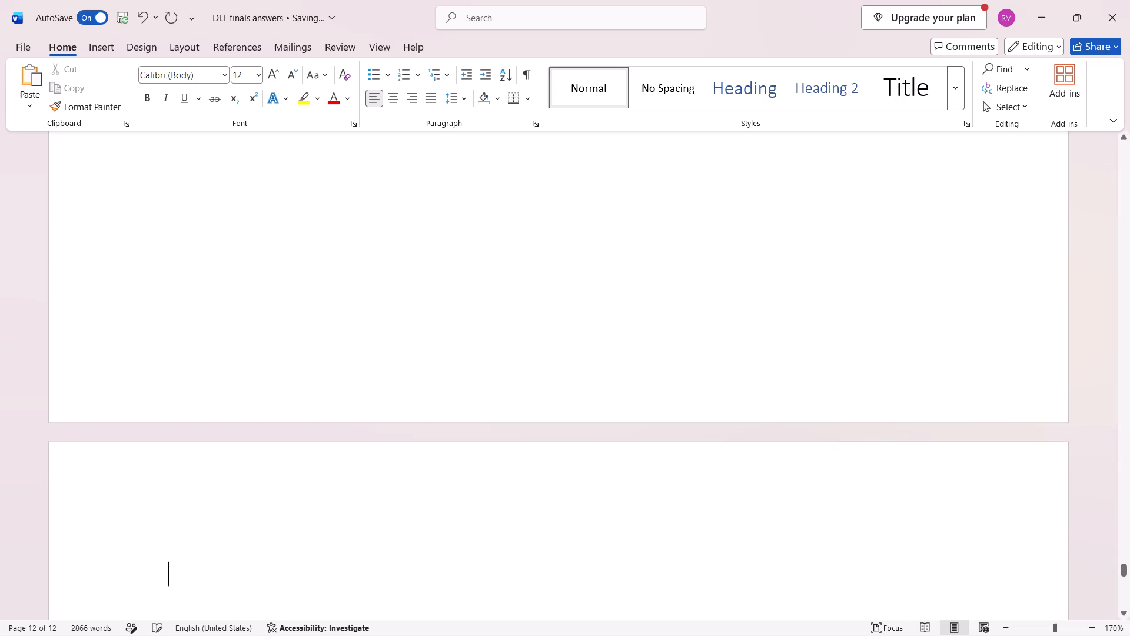
key(BackSpace)
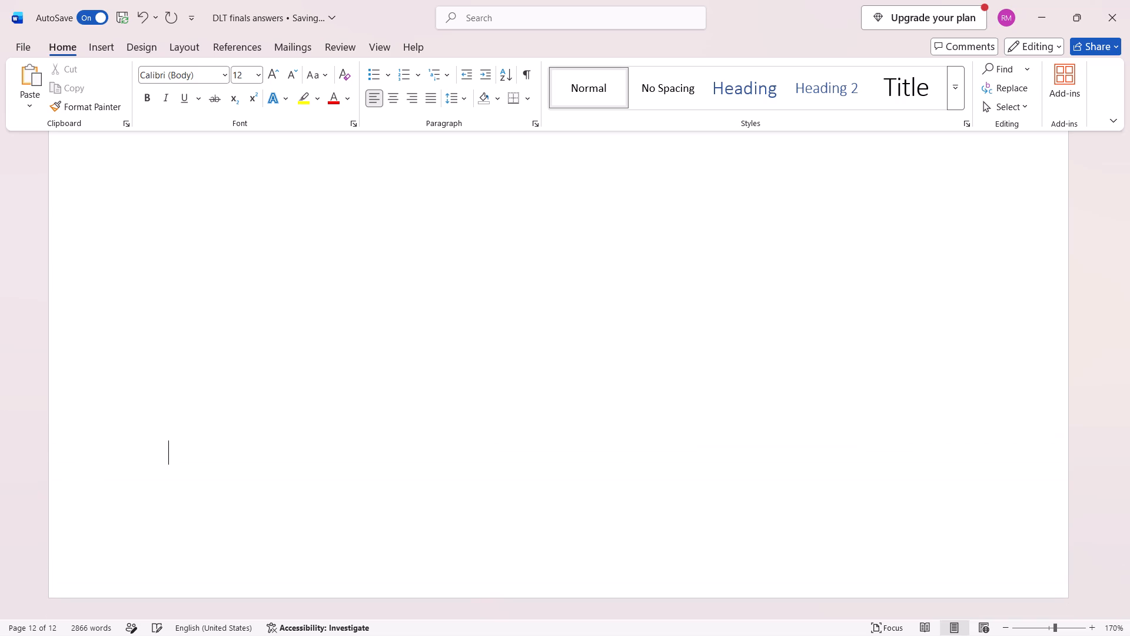
key(Return)
Paste the copied Q32 Activation Functions answer at the top of the new page and go back to its heading.
key(ctrl+v)
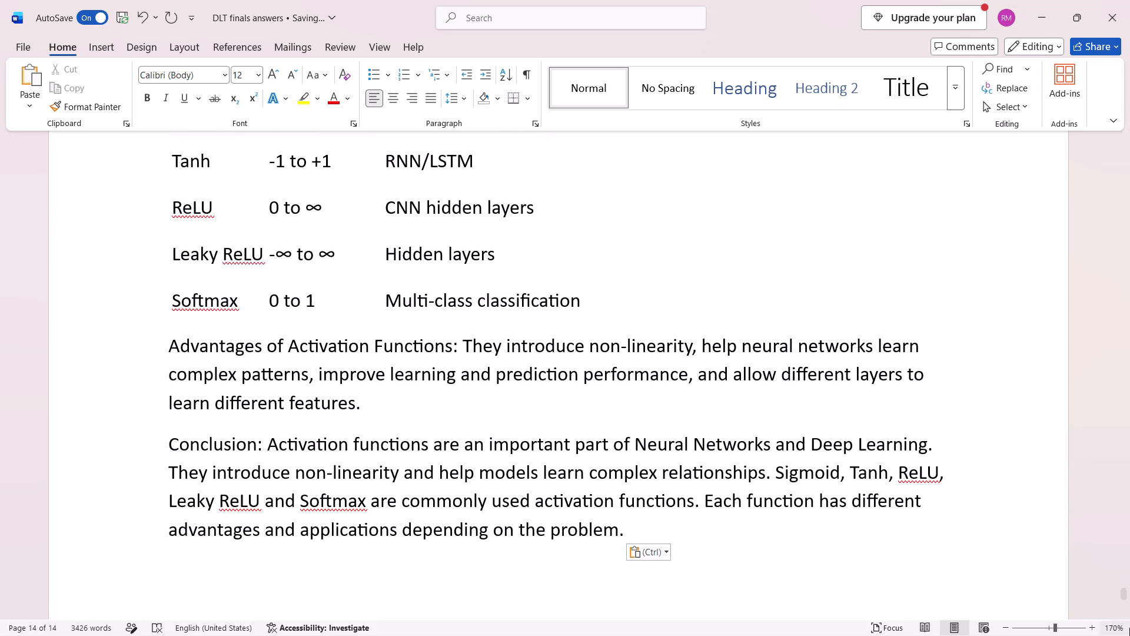
middle_drag(783, 558, 777, 521)
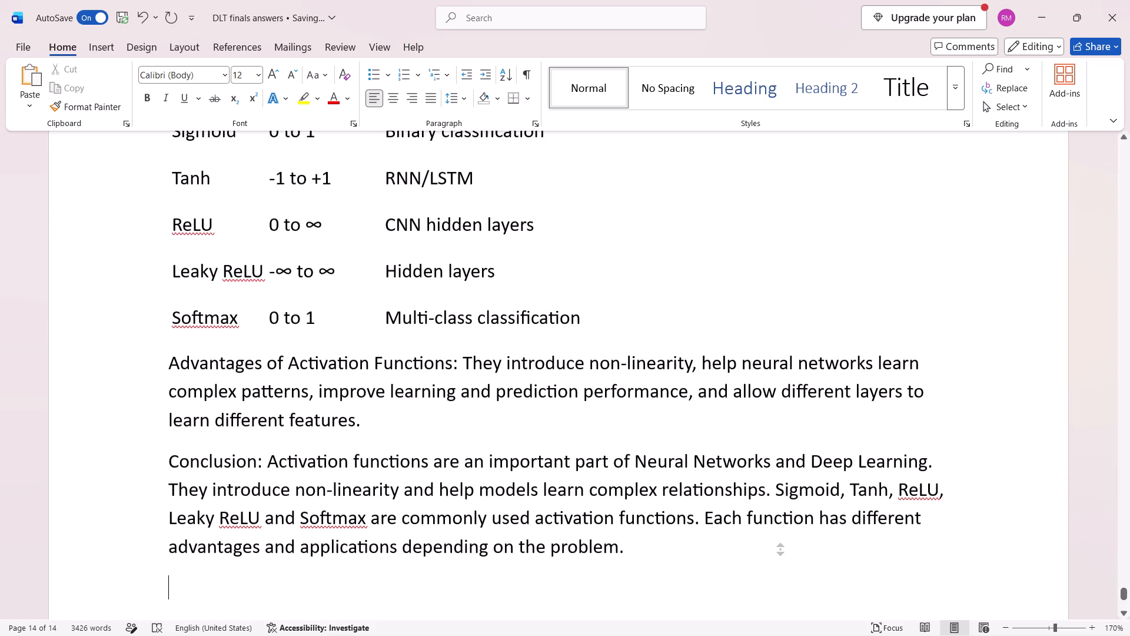
middle_drag(777, 521, 773, 456)
middle_drag(763, 471, 772, 527)
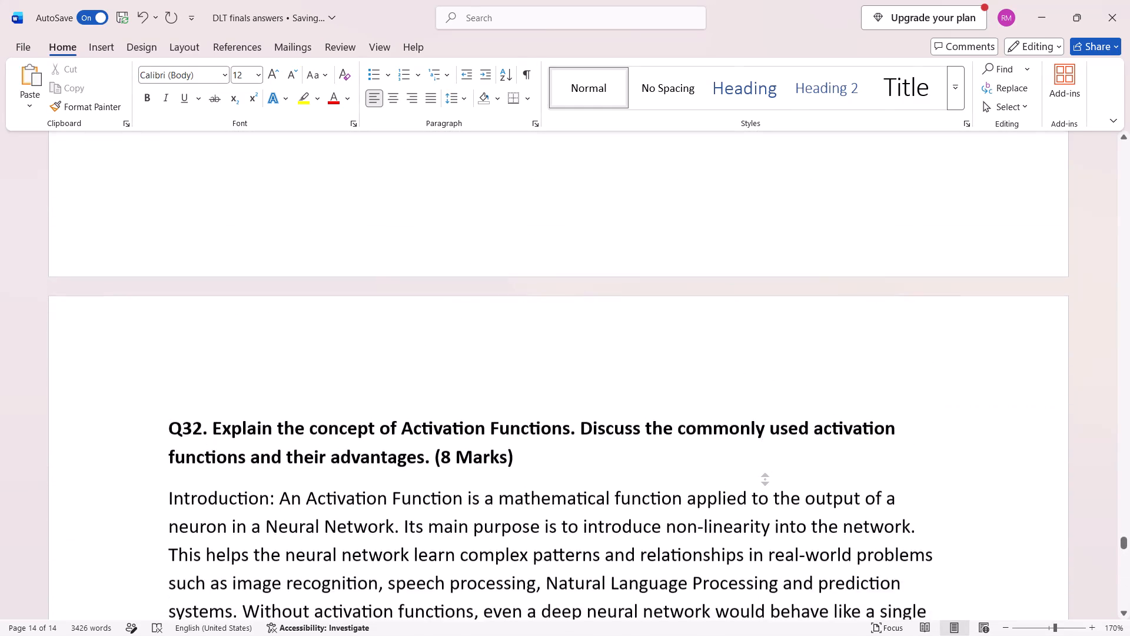
middle_drag(772, 527, 777, 557)
Make the "Introduction:" label of the Q32 answer bold.
drag(166, 230, 243, 245)
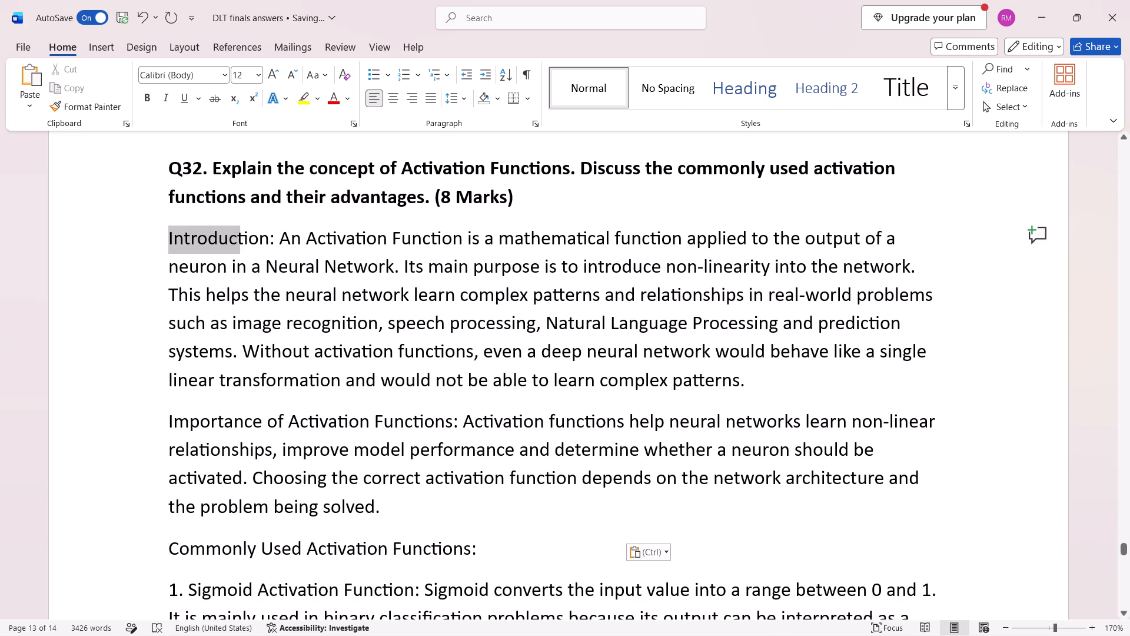
drag(243, 245, 278, 246)
click(284, 227)
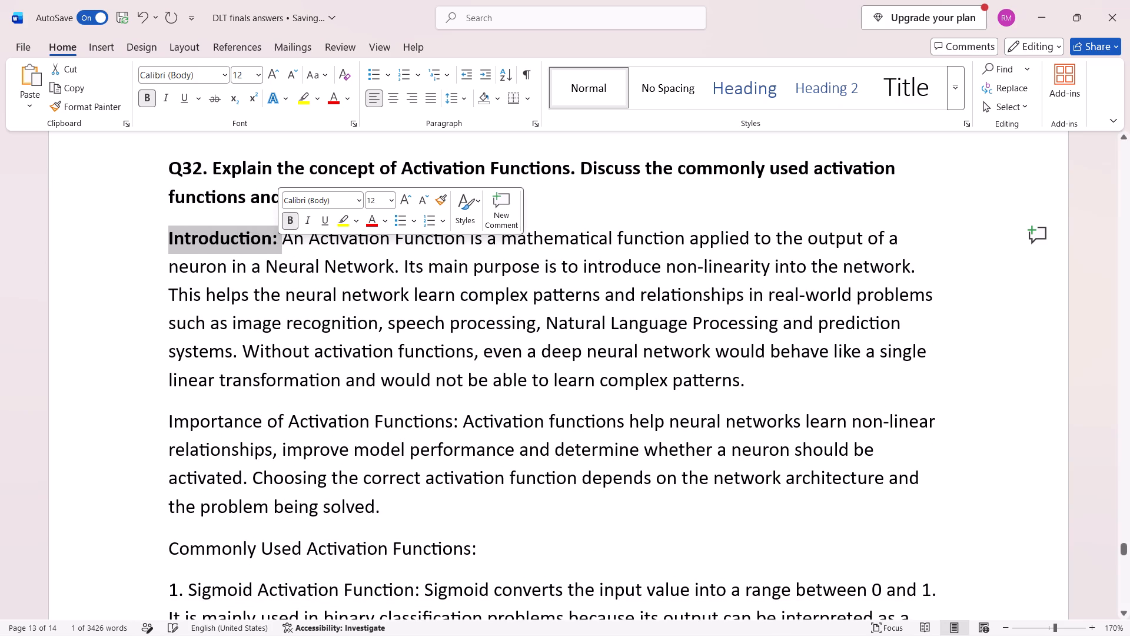
click(115, 267)
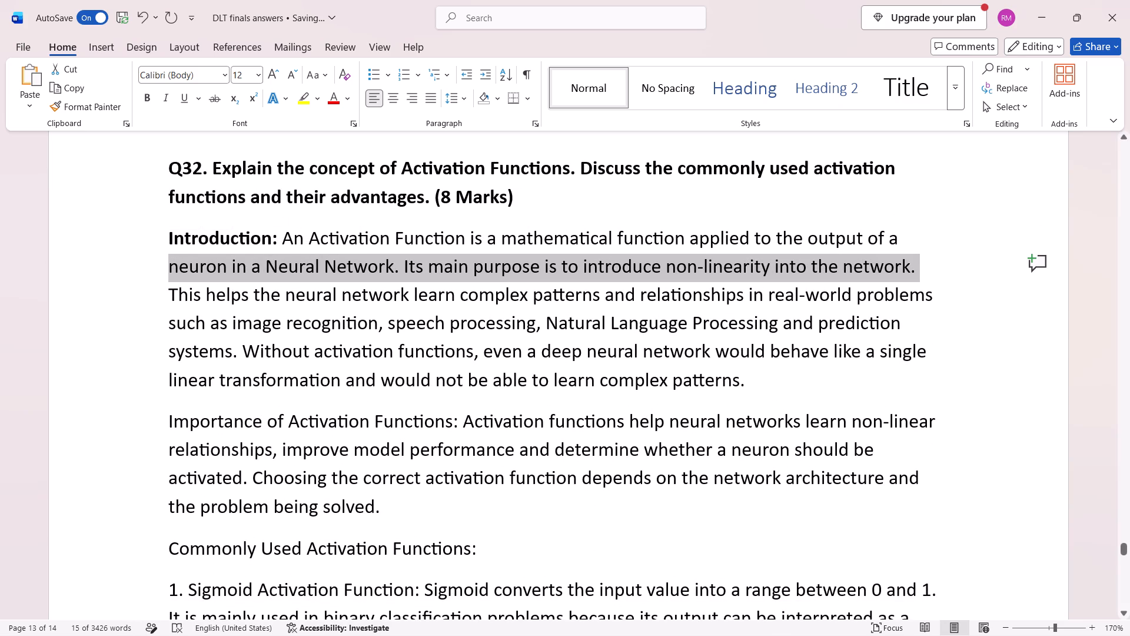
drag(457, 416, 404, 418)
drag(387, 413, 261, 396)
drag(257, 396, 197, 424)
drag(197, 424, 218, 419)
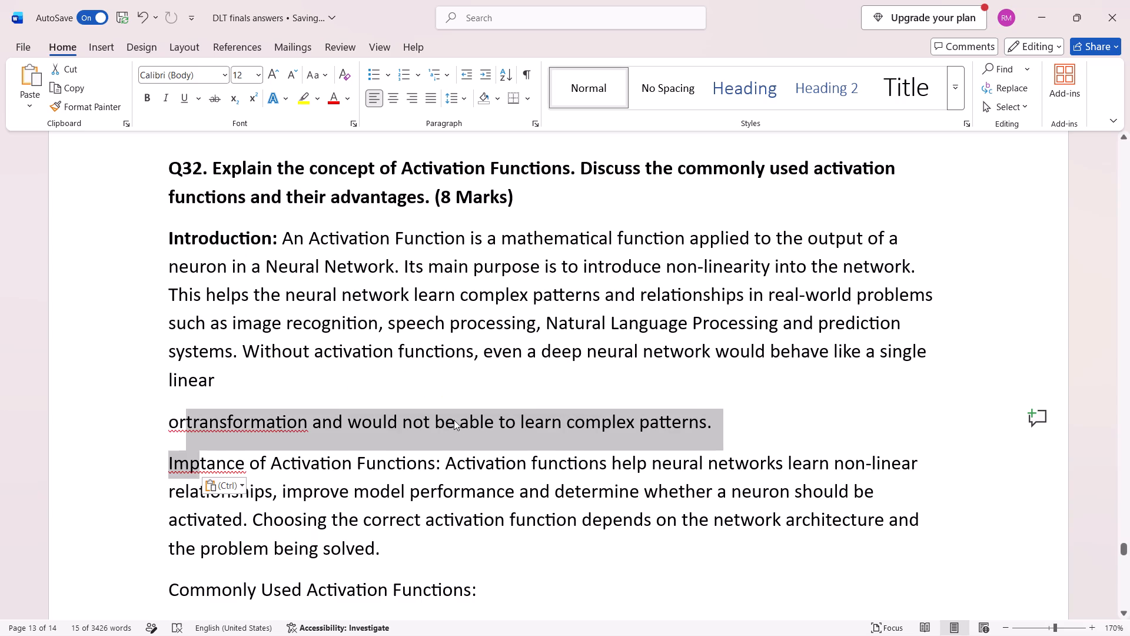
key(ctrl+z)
Make the "Importance of Activation Functions" label in the Q32 answer bold.
click(179, 426)
drag(167, 422, 440, 425)
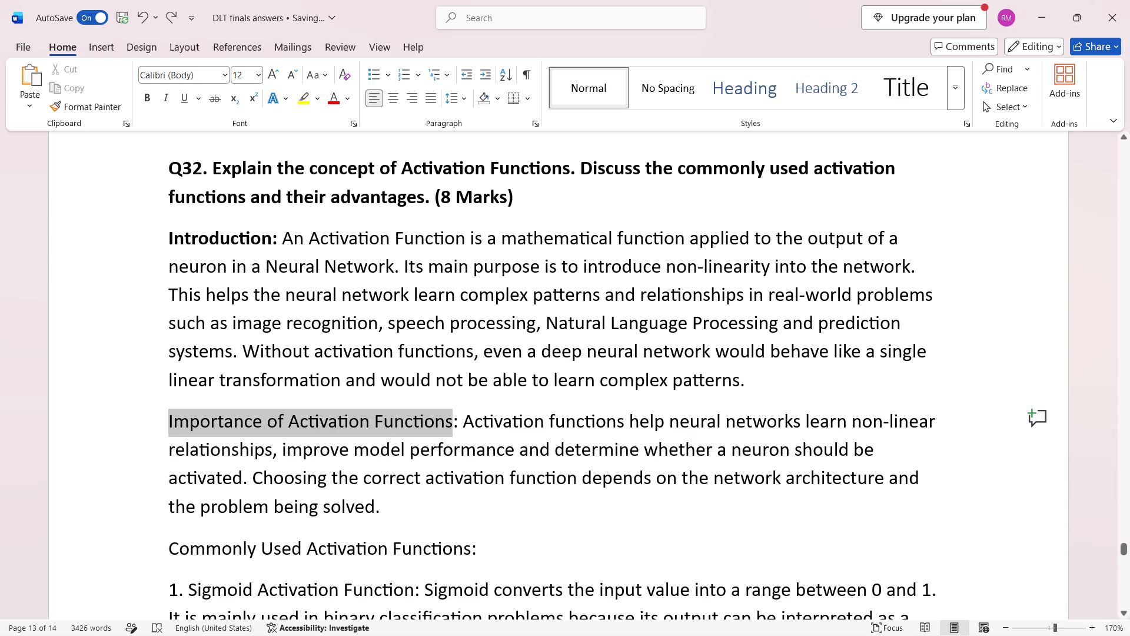
drag(440, 425, 454, 425)
click(464, 398)
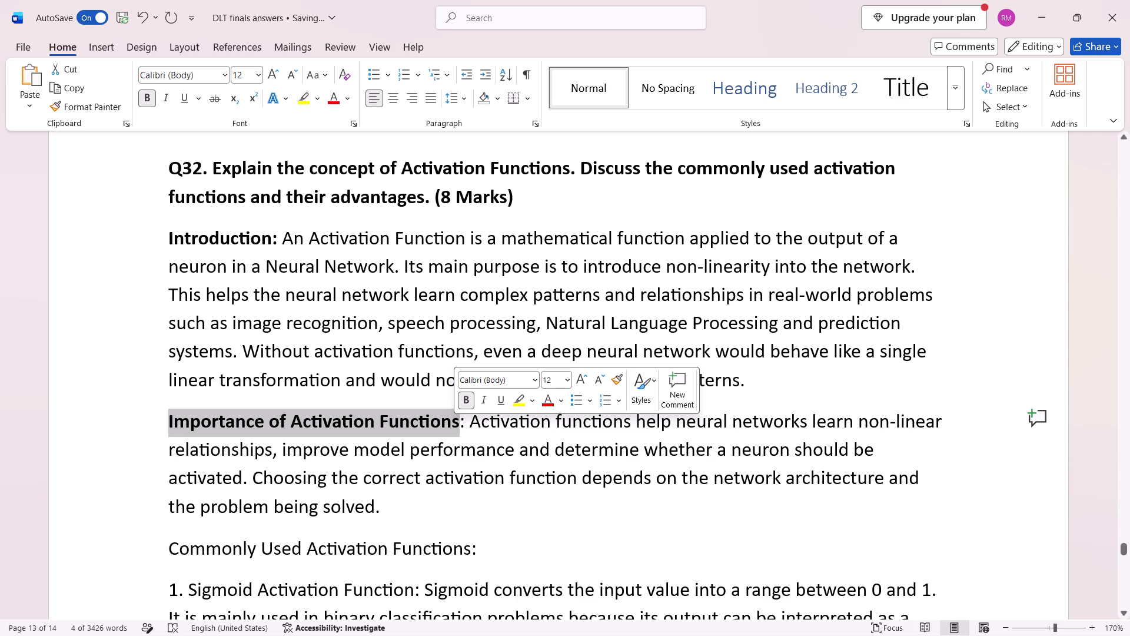
Make the "1. Sigmoid Activation Function:" label in the Q32 answer bold.
drag(171, 589, 416, 580)
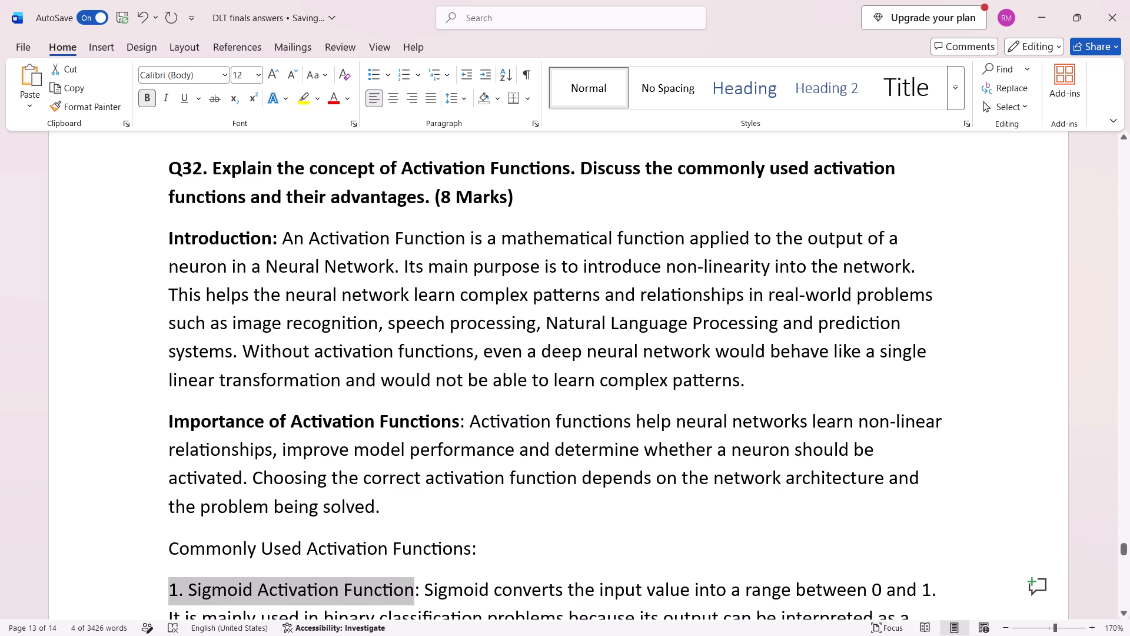
drag(416, 580, 419, 589)
click(426, 565)
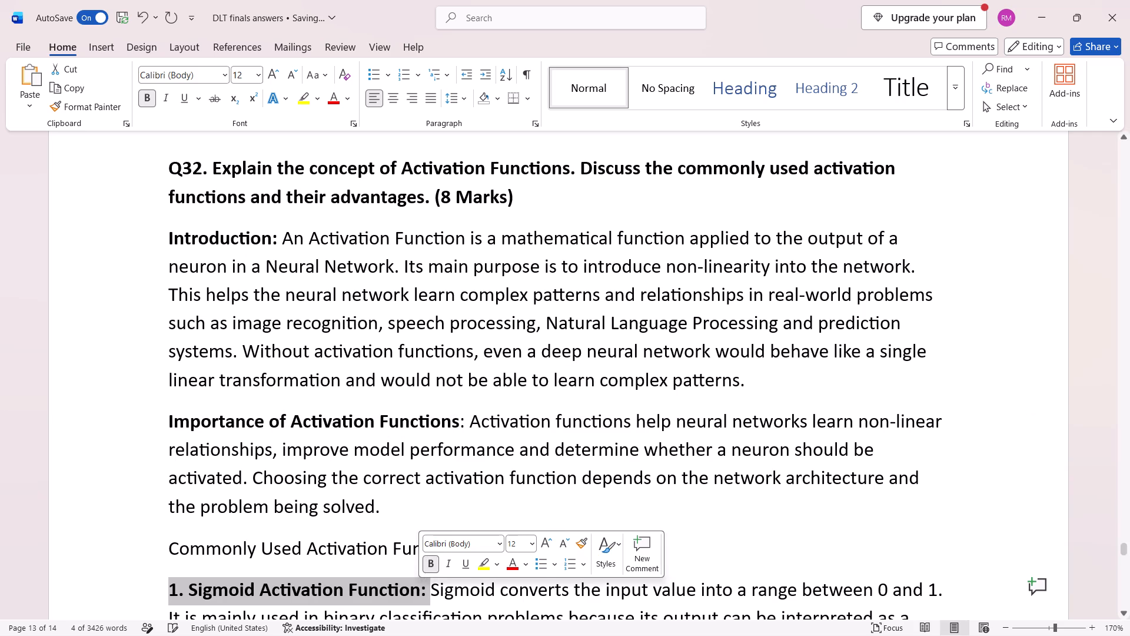
click(49, 472)
middle_drag(111, 528, 124, 582)
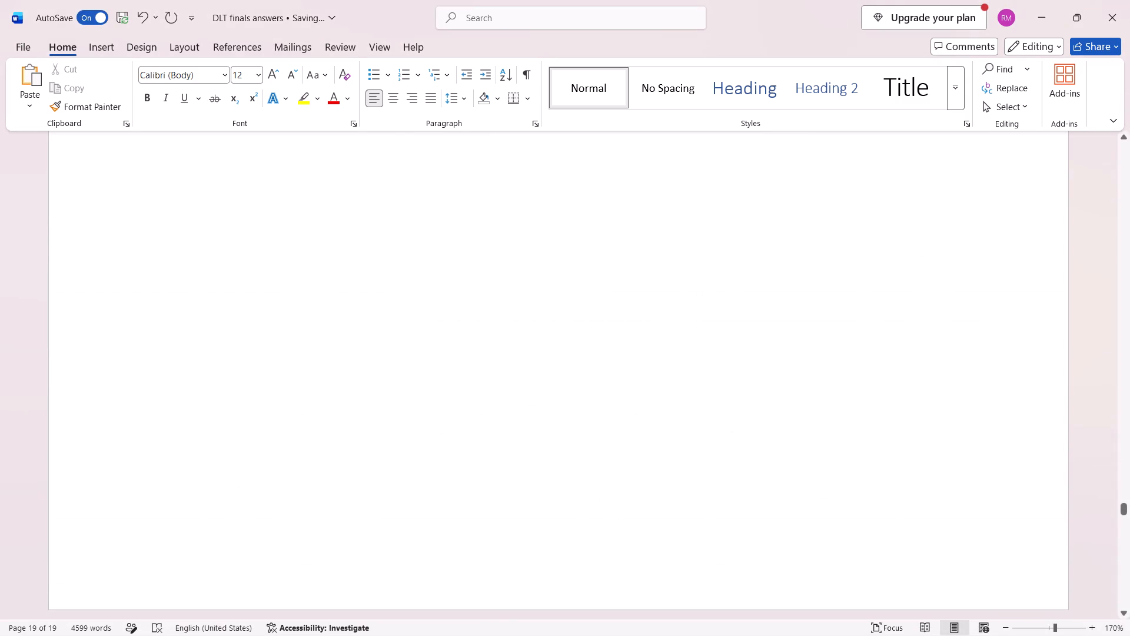
Undo the paste of the Q35 answer after the Q34 answer.
drag(1124, 509, 1129, 581)
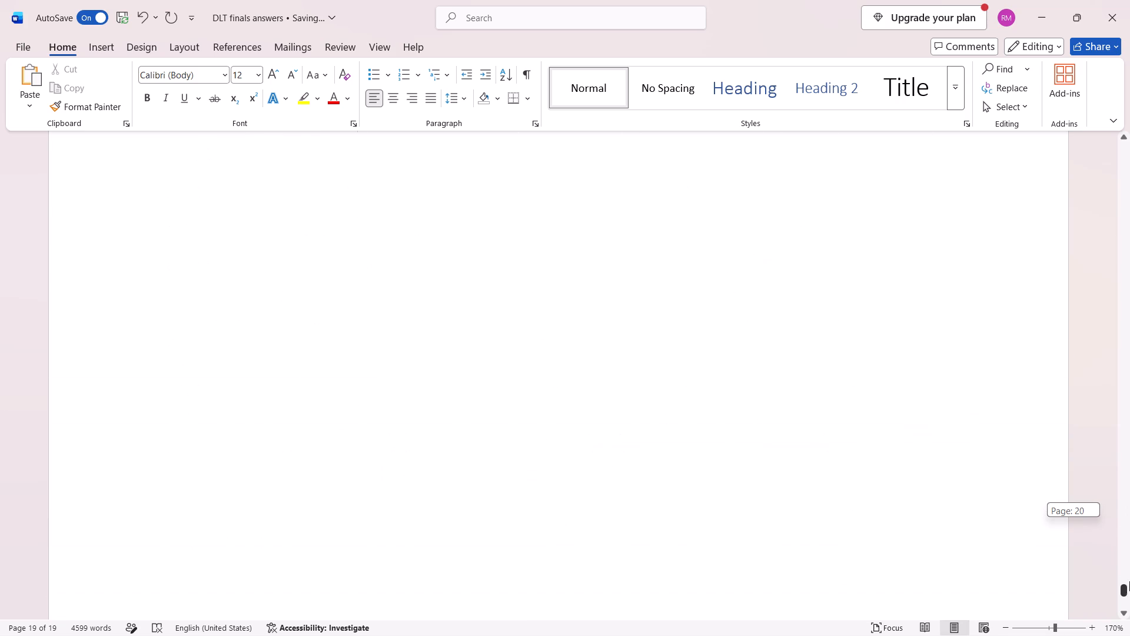
drag(1129, 581, 1129, 555)
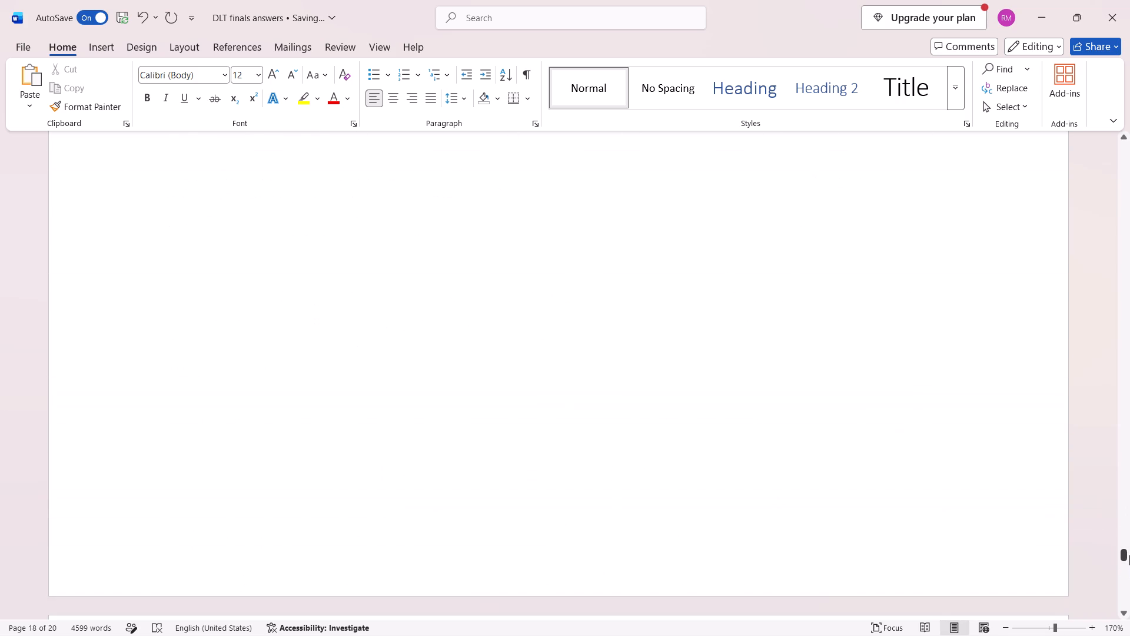
key(ctrl+z)
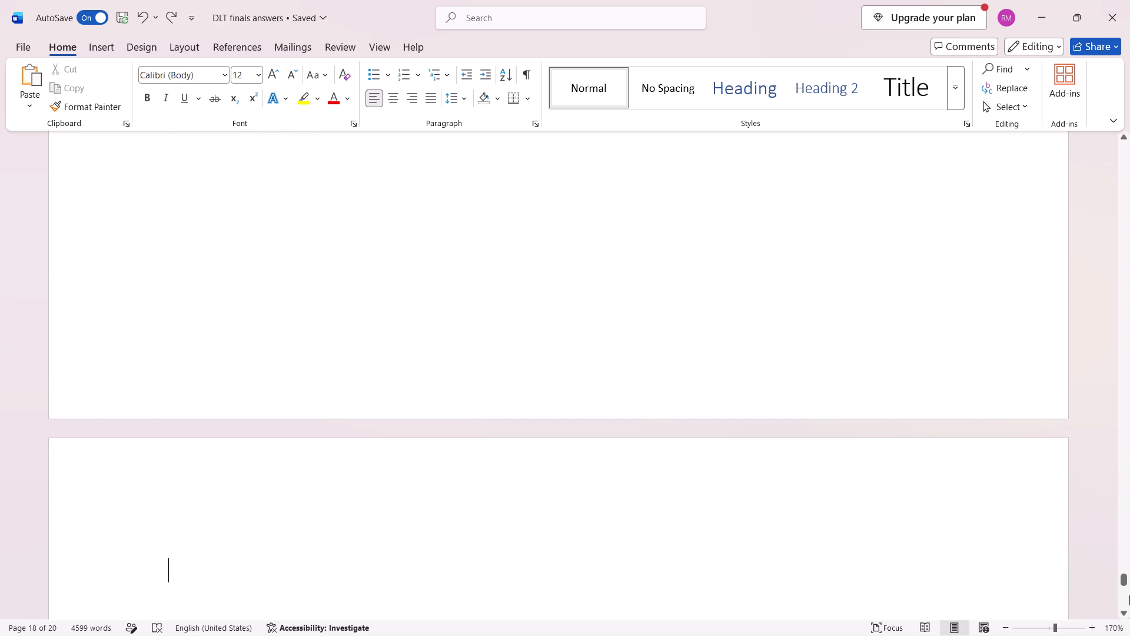
Examine the Q34 answer from its heading through the Conclusion and the blank space after it.
click(1126, 577)
drag(1126, 574, 1126, 558)
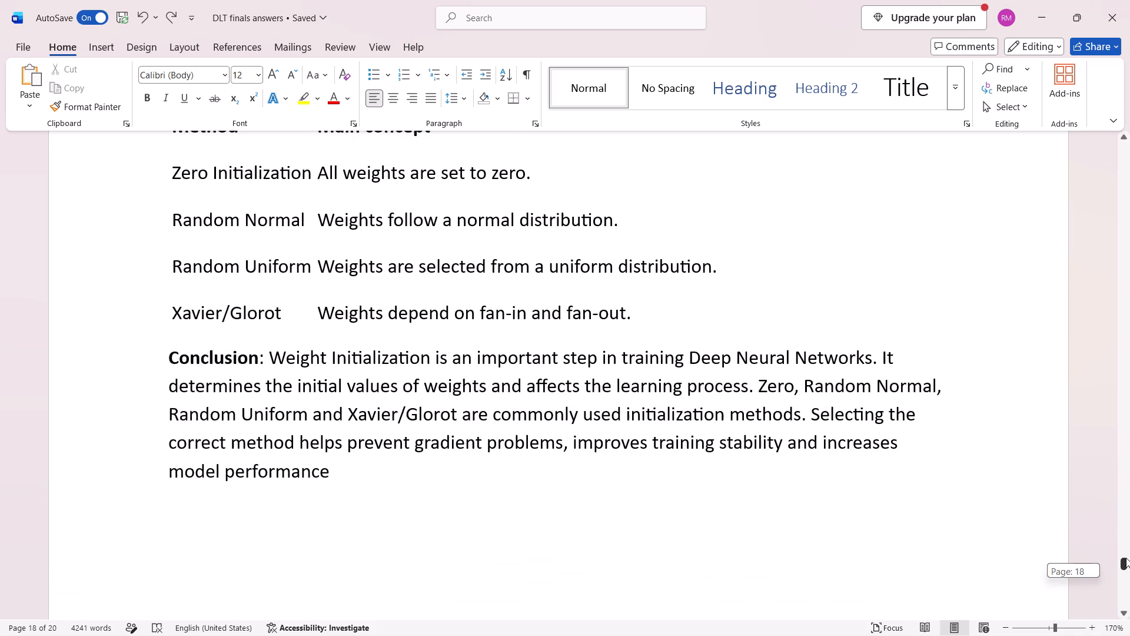
drag(1126, 558, 1129, 534)
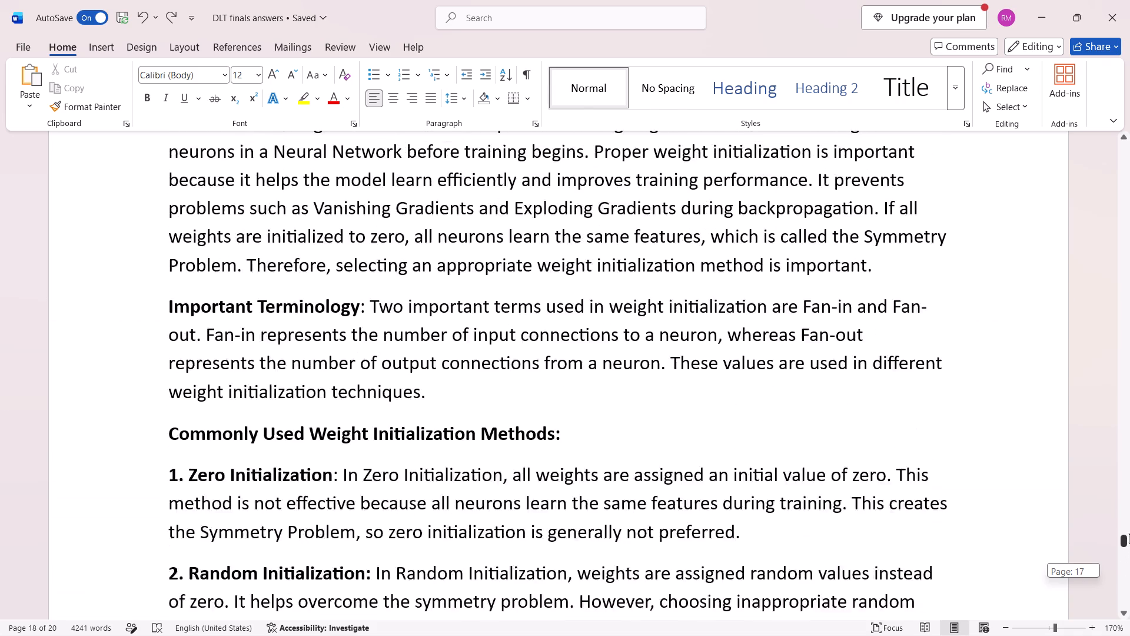
drag(1129, 534, 1129, 529)
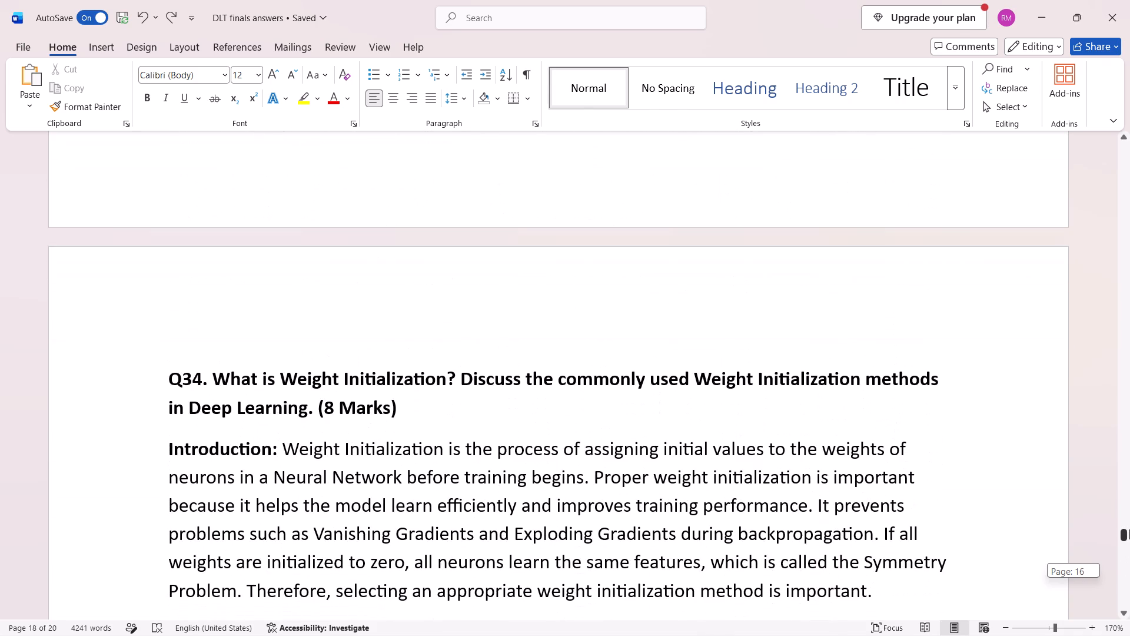
drag(1129, 529, 1129, 536)
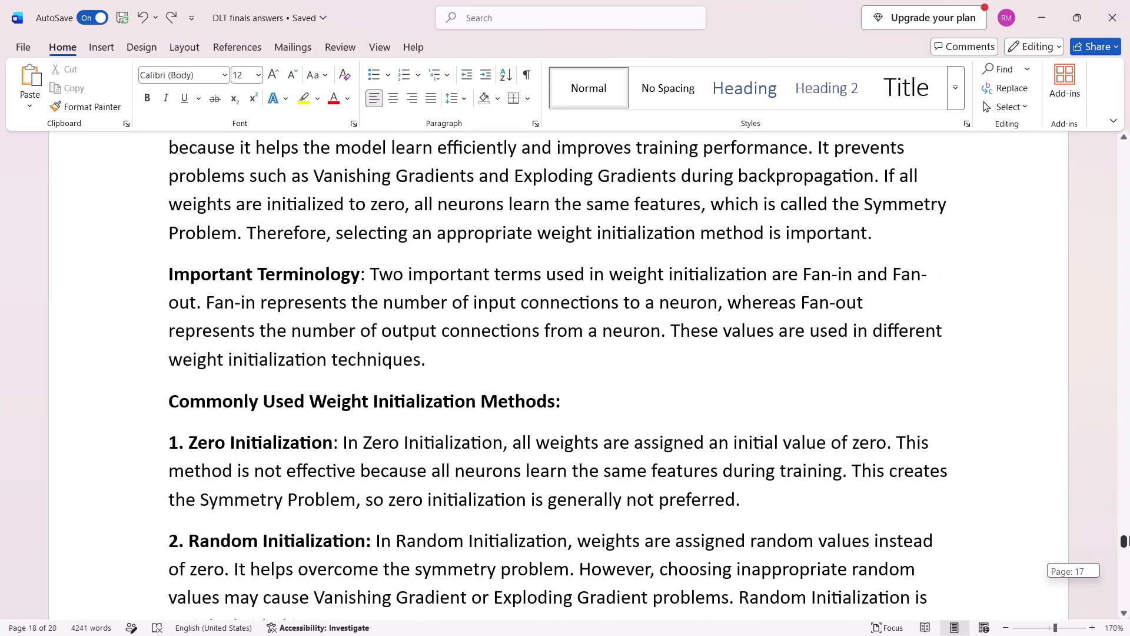
drag(1129, 536, 1129, 533)
double_click(1129, 533)
drag(1129, 535, 1129, 551)
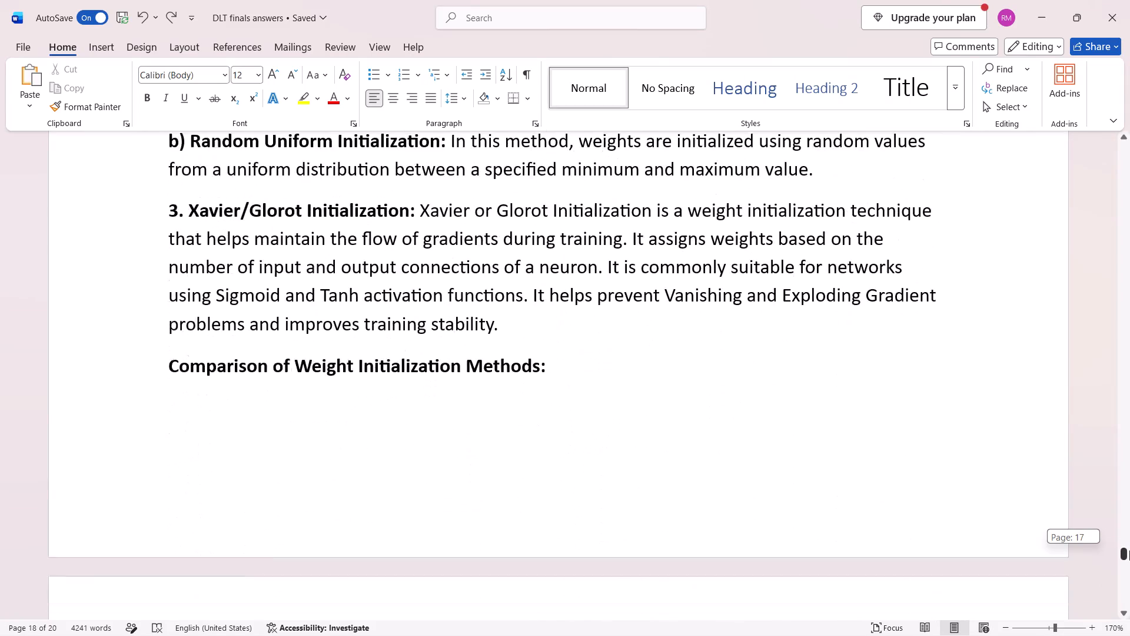
drag(1129, 551, 1129, 578)
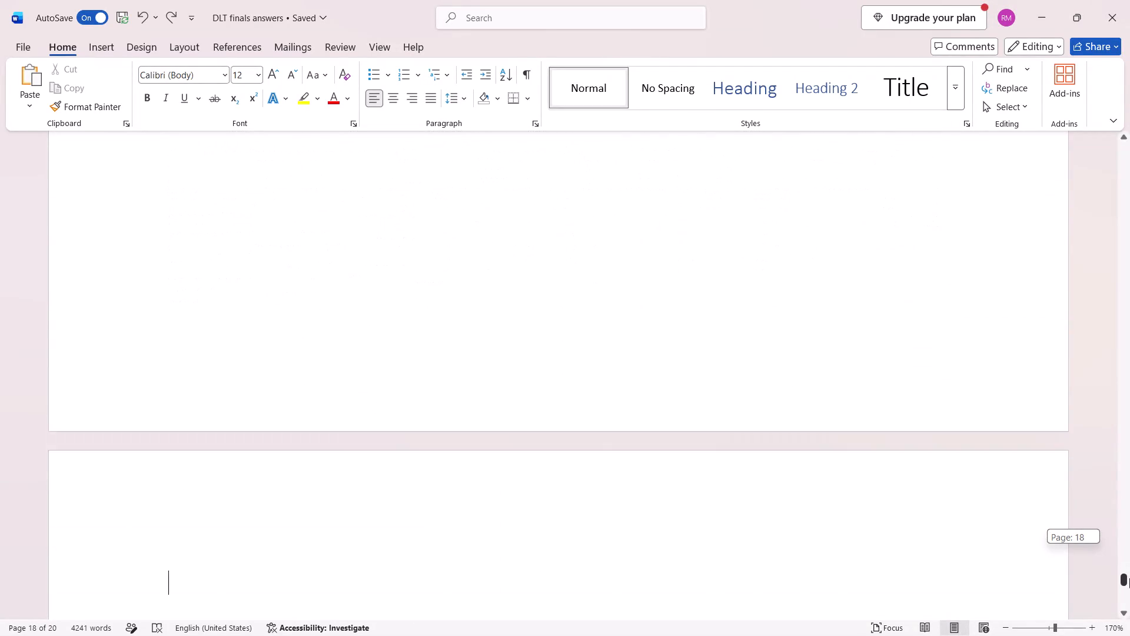
drag(1129, 578, 1129, 579)
Delete one blank line break after the Q34 answer, start a new paragraph and paste the copied Q35 answer.
key(BackSpace)
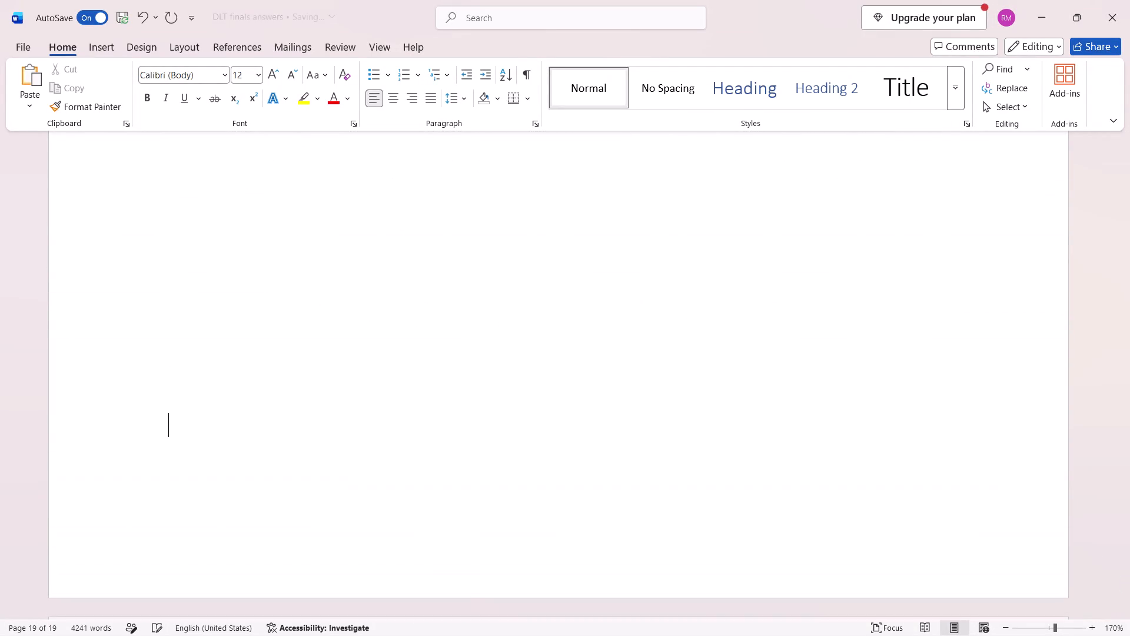
key(Return)
key(ctrl+v)
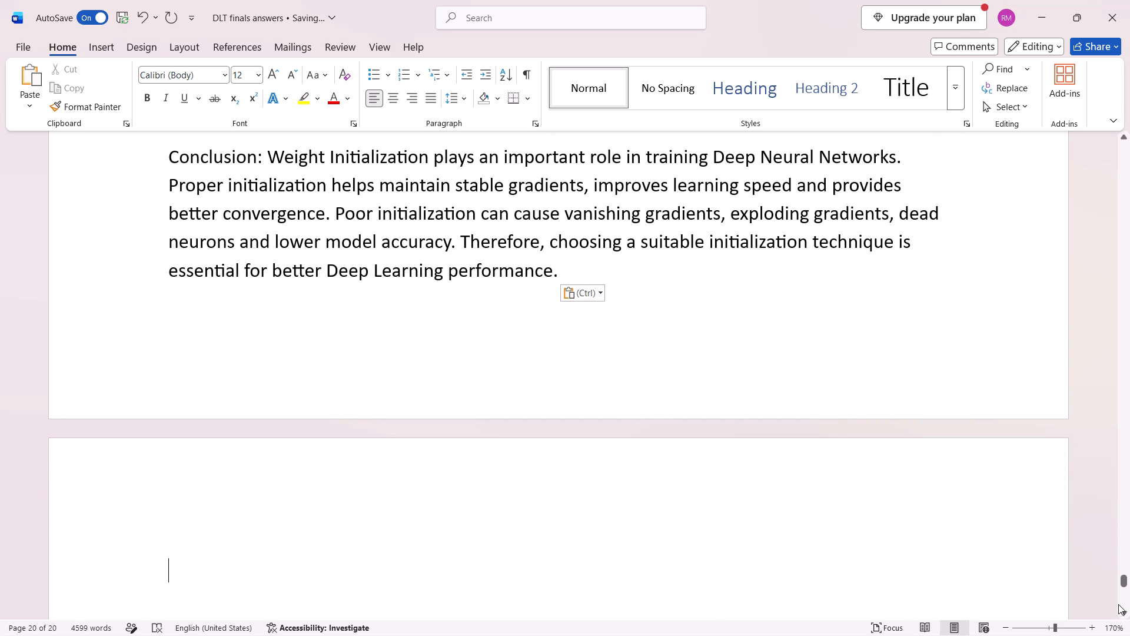
Examine the placement of the pasted Q35 answer and the blank page following its Conclusion.
drag(1124, 578, 1124, 573)
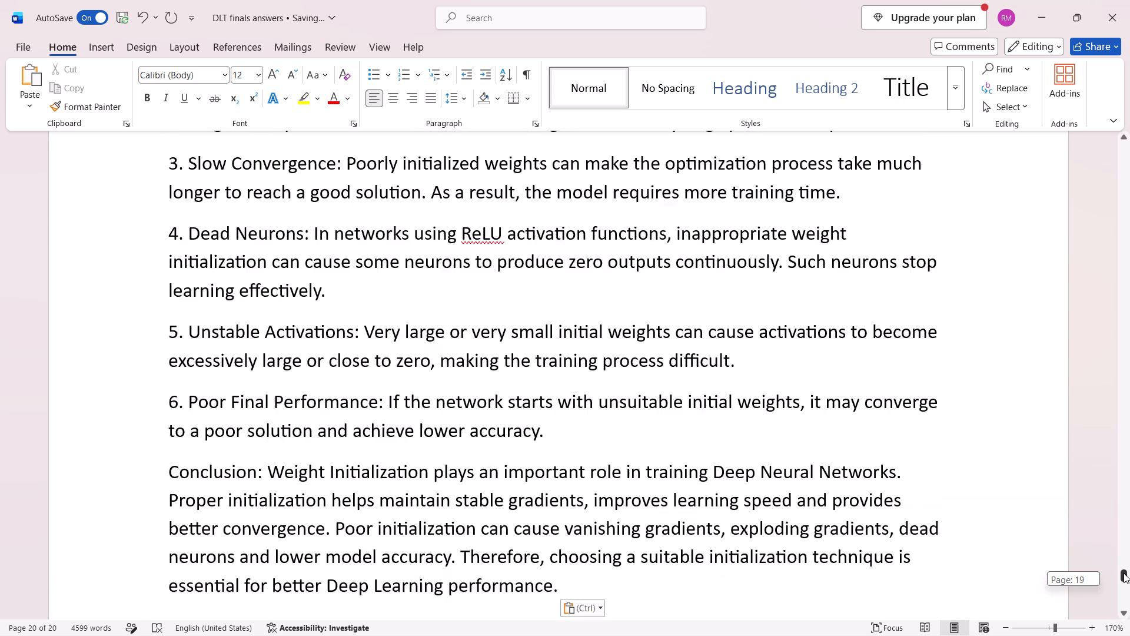
drag(1124, 573, 1122, 559)
drag(1122, 562, 1125, 573)
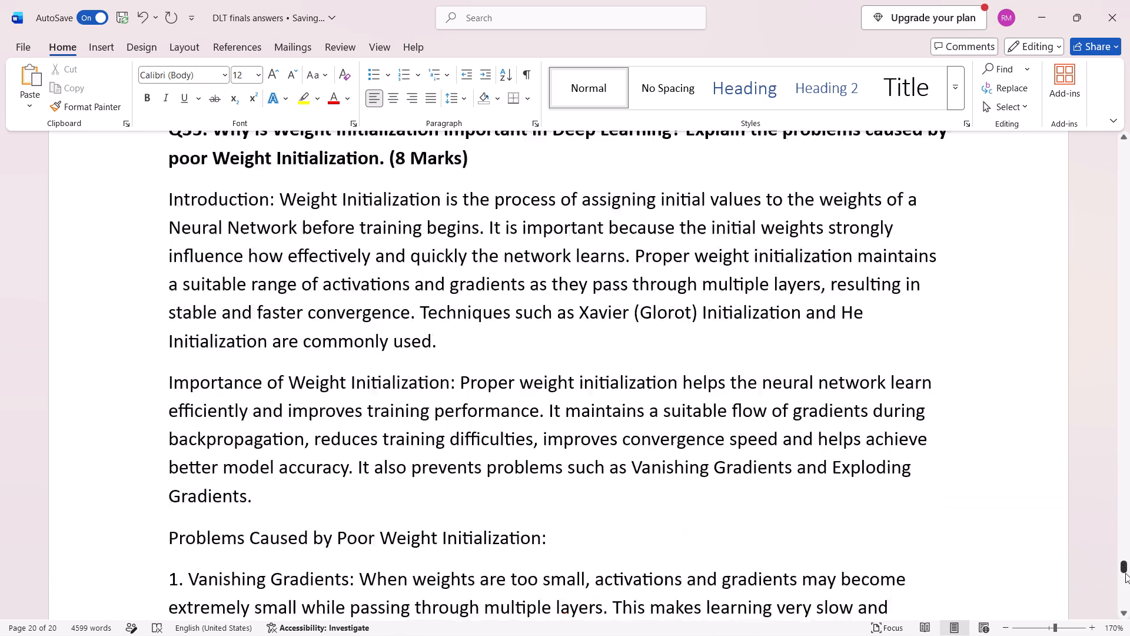
drag(1125, 573, 1125, 571)
click(1129, 634)
click(1129, 635)
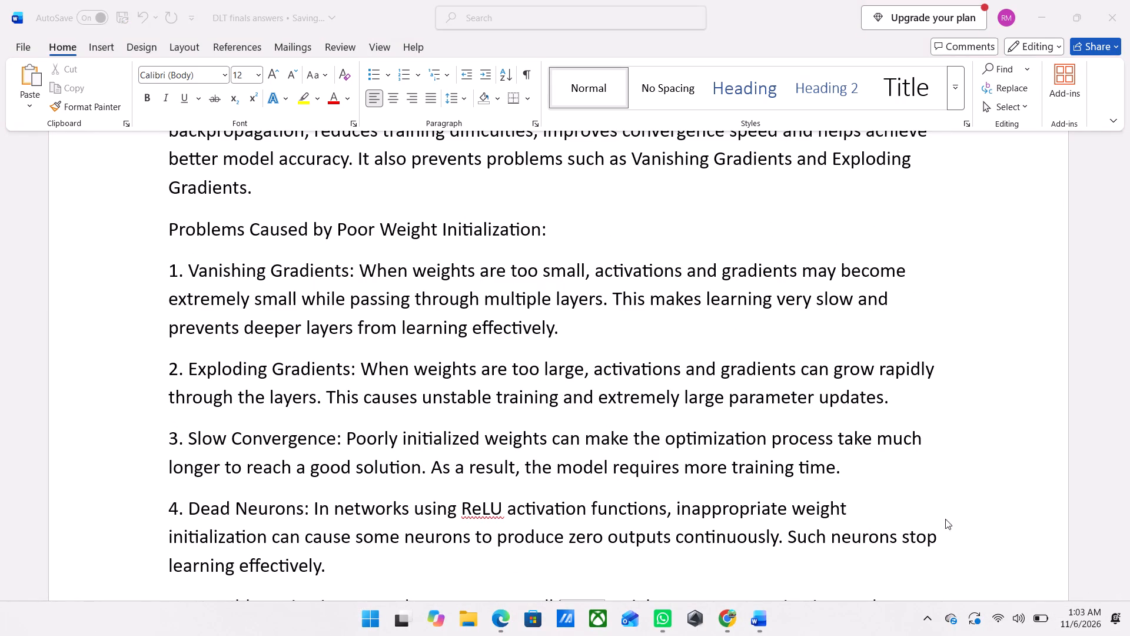
middle_drag(945, 521, 950, 579)
middle_drag(958, 485, 961, 512)
click(960, 510)
middle_drag(960, 509, 972, 599)
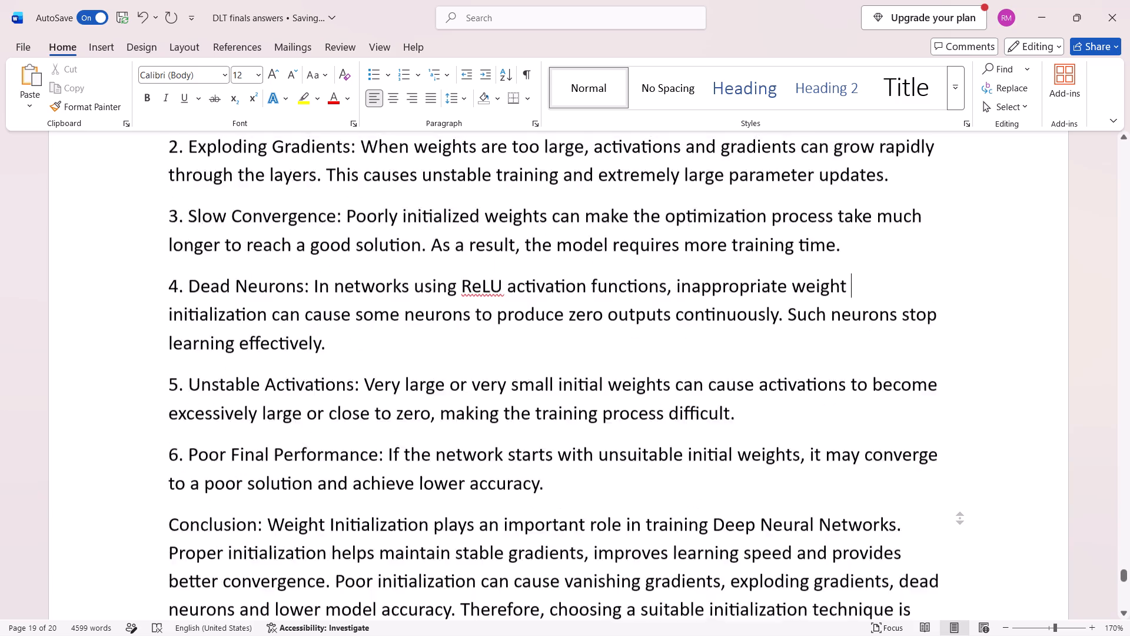
middle_drag(972, 599, 982, 635)
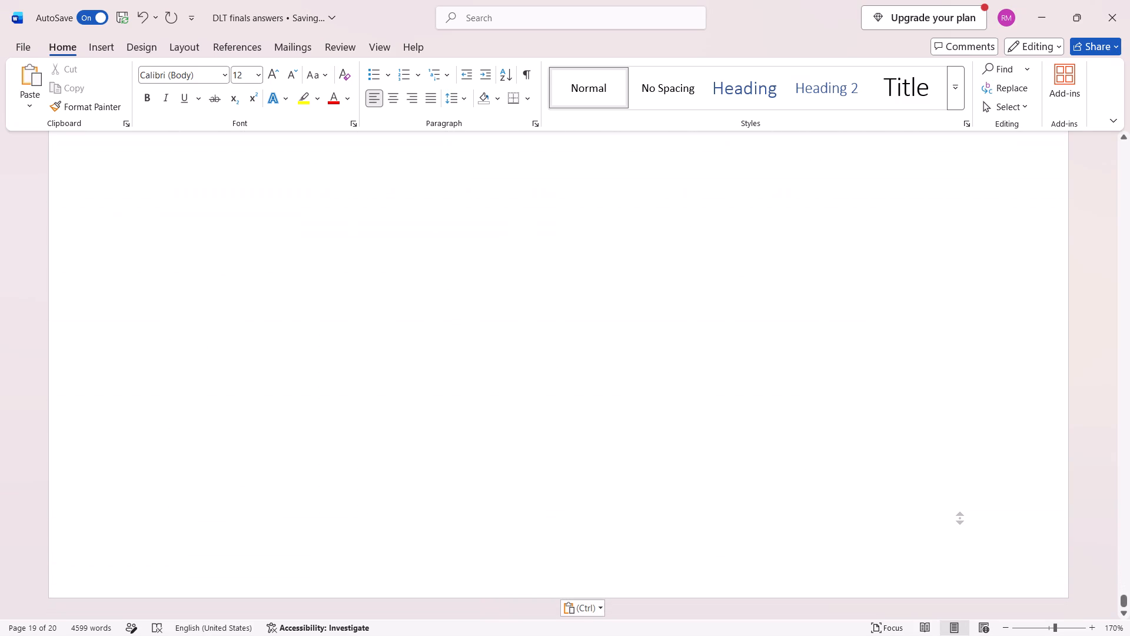
middle_drag(982, 635, 974, 411)
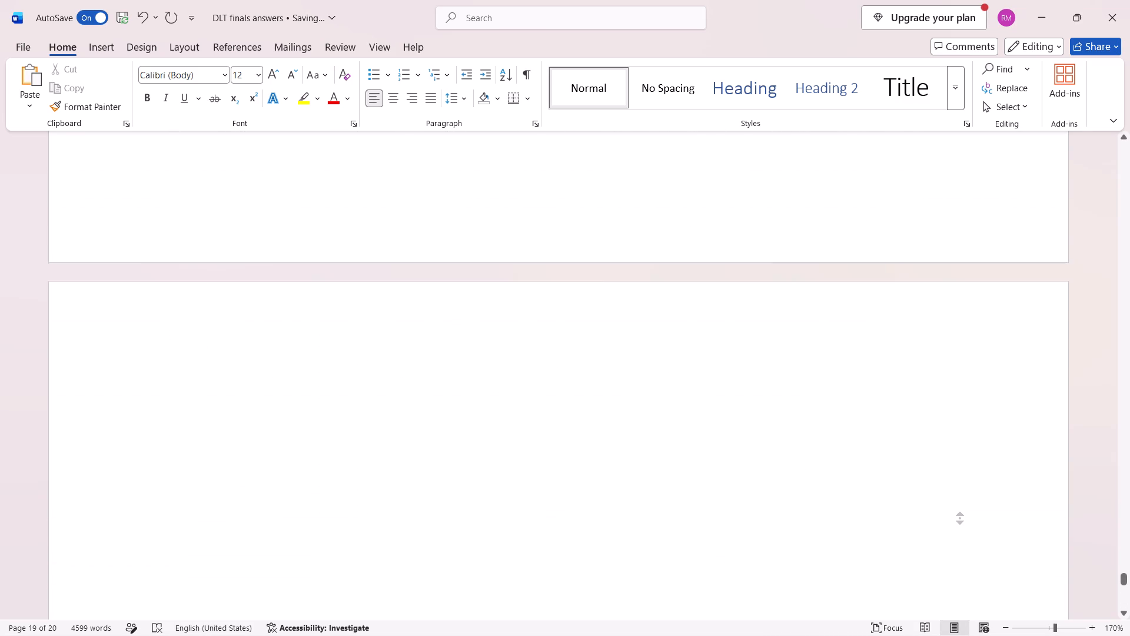
middle_drag(974, 411, 1059, 635)
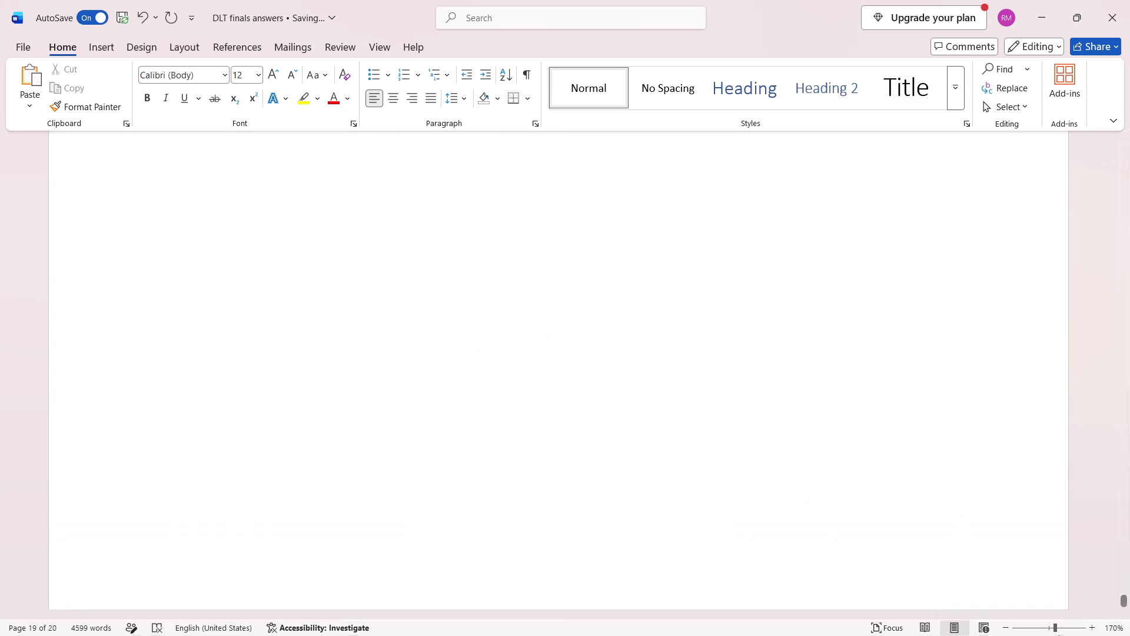
Review the pasted Q35 answer between its question heading and Conclusion, covering the Introduction, Importance and six problem points.
click(869, 421)
key(Up)
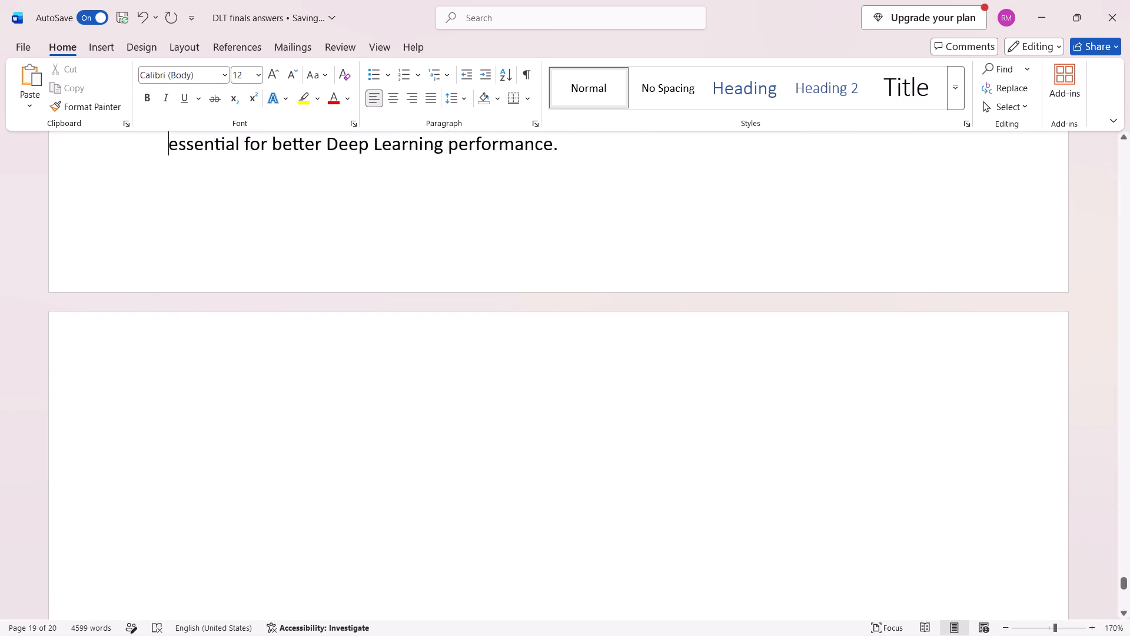
key(Up)
key(Up)
key(Up)
key(Up)
key(Up)
key(Up)
key(Up)
key(Up)
key(Up)
key(Up)
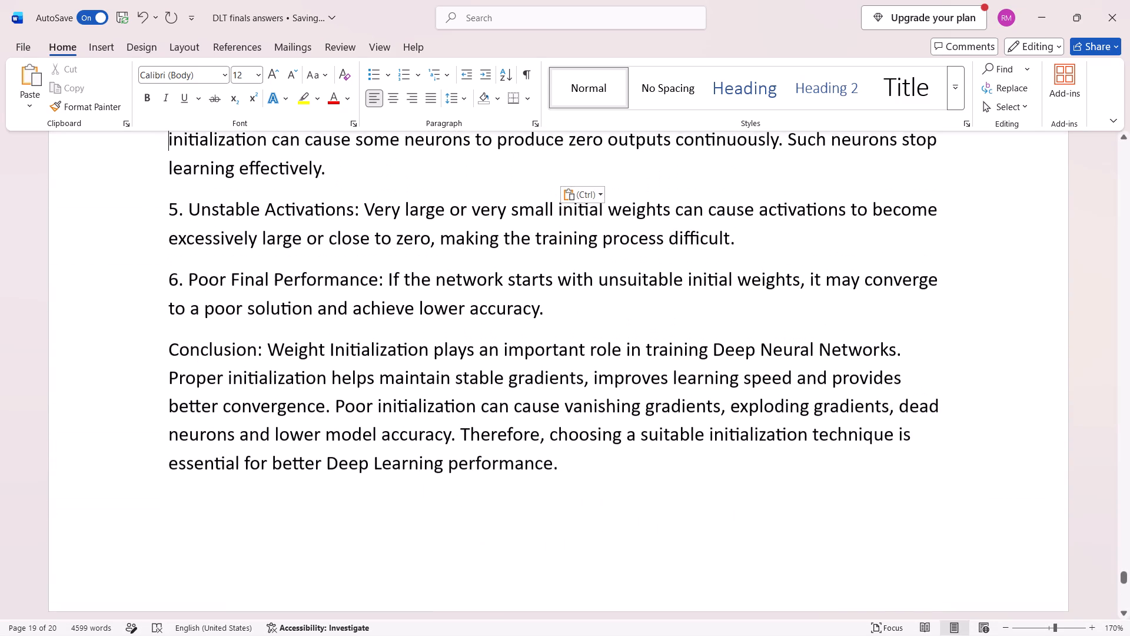
key(Up)
key(Up)
key(Up)
key(Up)
key(Up)
key(Up)
key(Up)
key(Up)
key(Up)
key(Up)
key(Up)
key(Up)
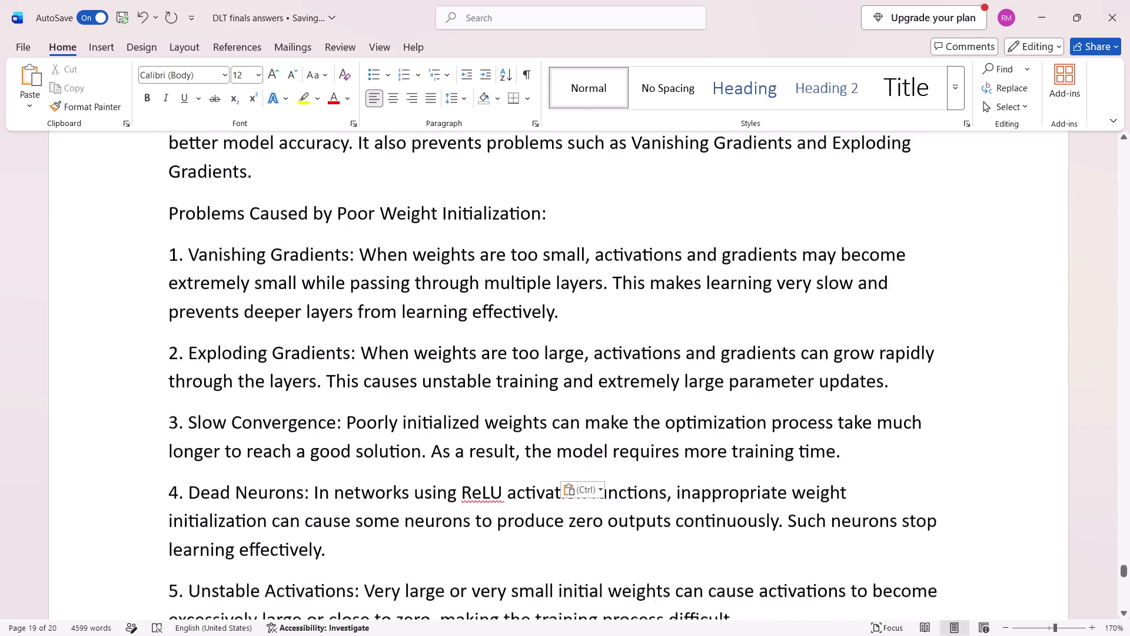
key(Up)
key(Up)
key(Up)
key(Up)
key(Up)
key(Up)
key(Up)
key(Up)
key(Up)
key(Up)
key(Up)
key(Up)
key(Up)
key(Up)
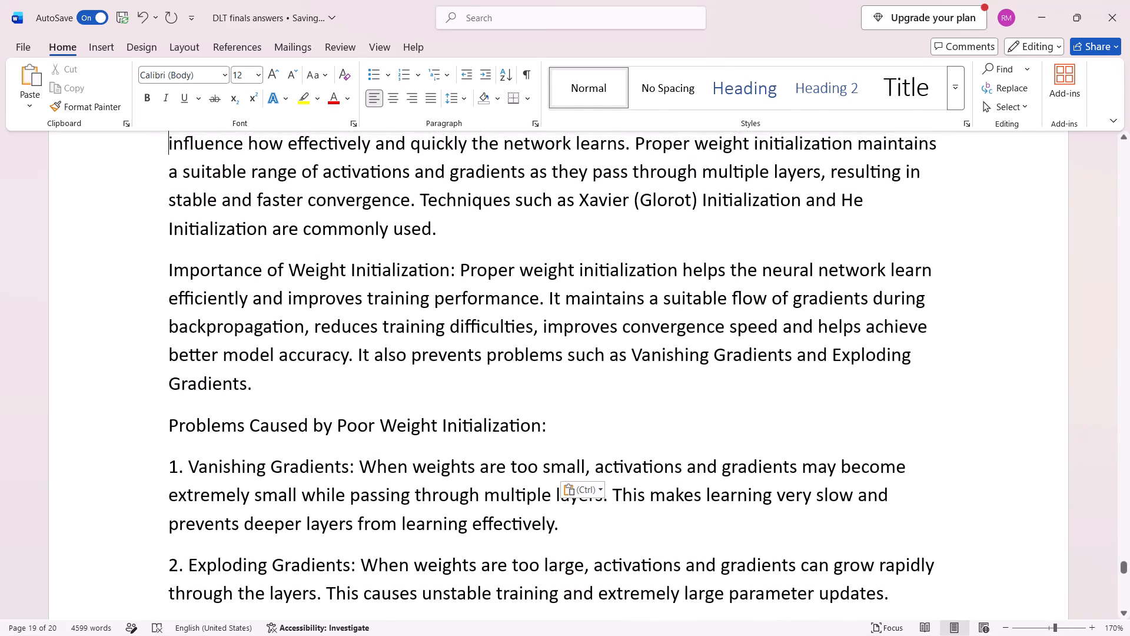
key(Down)
key(Down)
key(Down)
key(Down)
key(Down)
key(Down)
key(Down)
key(Down)
key(Down)
key(Down)
key(Down)
key(Down)
key(Down)
key(Down)
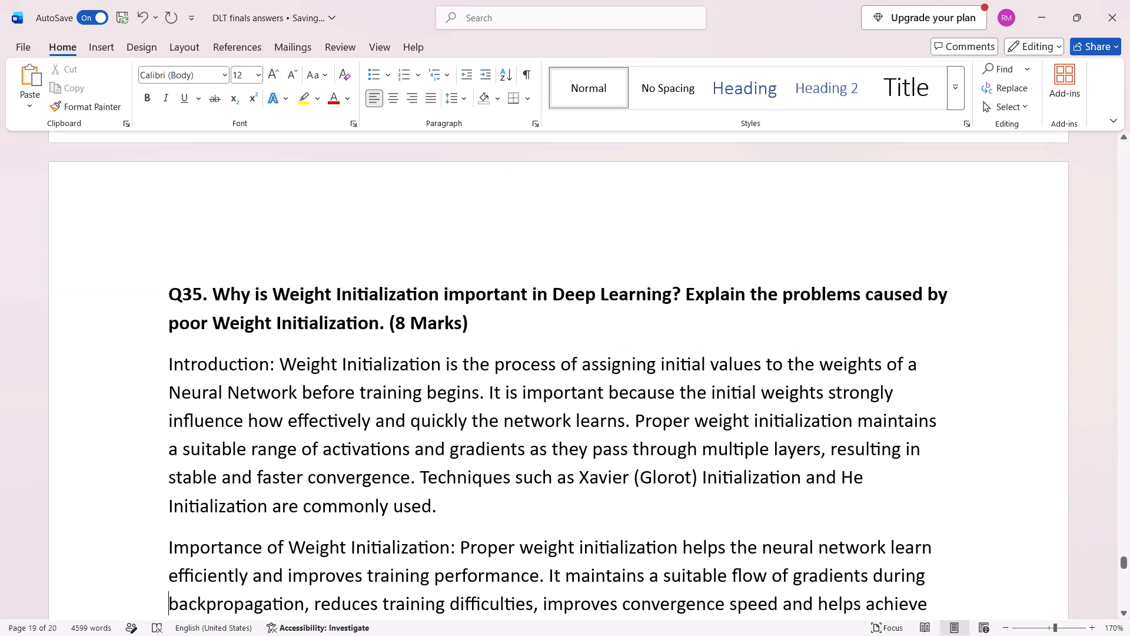
key(Down)
key(Down)
key(Down)
key(Down)
key(Down)
key(Down)
key(Down)
key(Down)
key(Down)
key(Down)
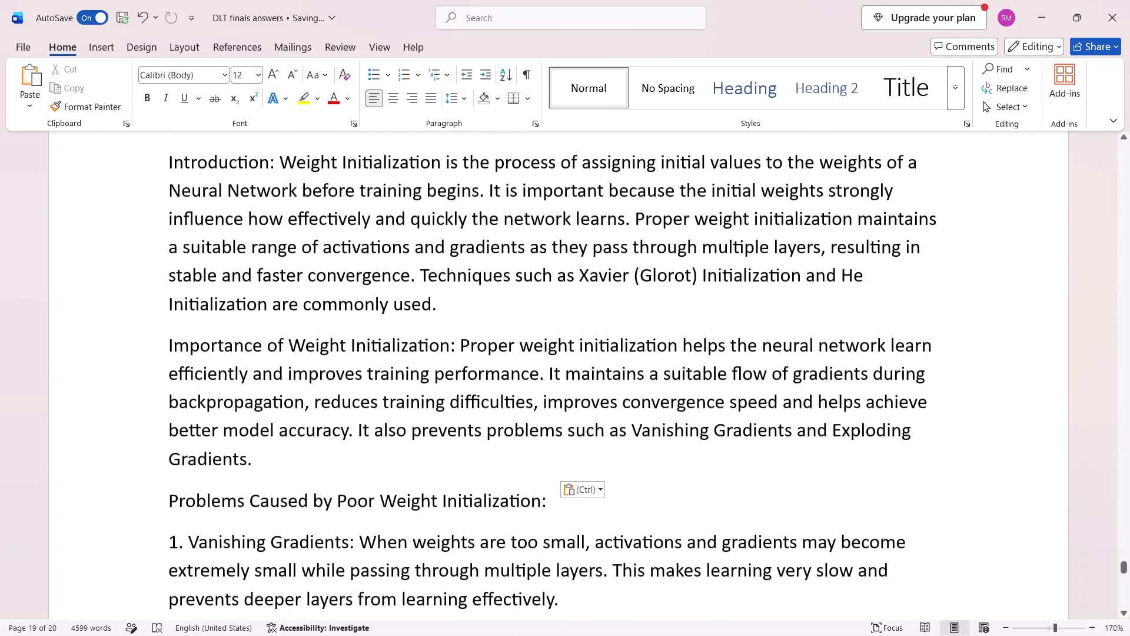
key(Down)
key(Down)
key(Down)
key(Down)
key(Down)
key(Down)
key(Down)
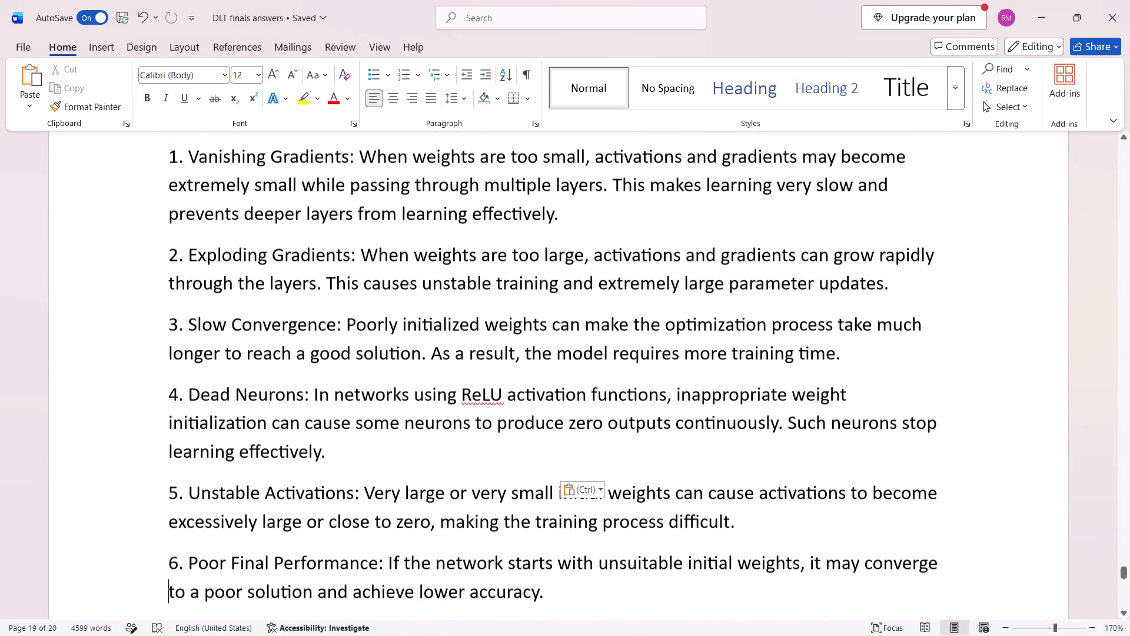
key(Down)
key(Down)
key(Down)
key(Down)
key(Down)
key(Down)
key(Down)
key(Up)
key(Up)
key(Up)
key(Up)
key(Up)
key(Up)
key(Up)
key(Up)
key(Up)
key(Up)
key(Up)
key(Up)
key(Up)
key(Up)
key(Up)
key(Up)
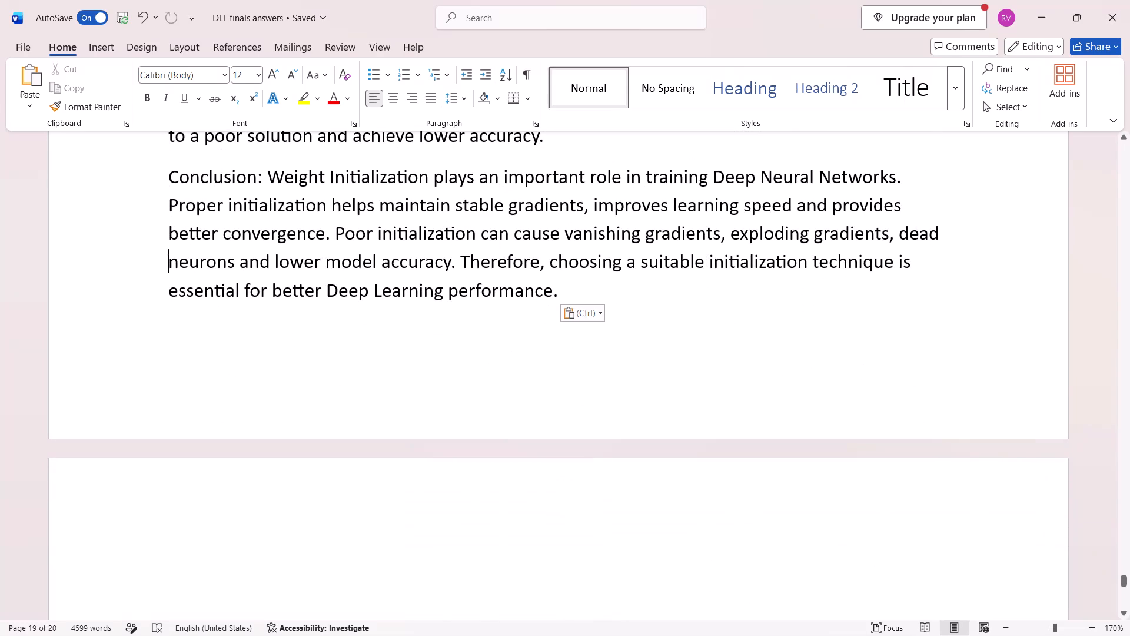
key(Up)
key(Up)
key(Up)
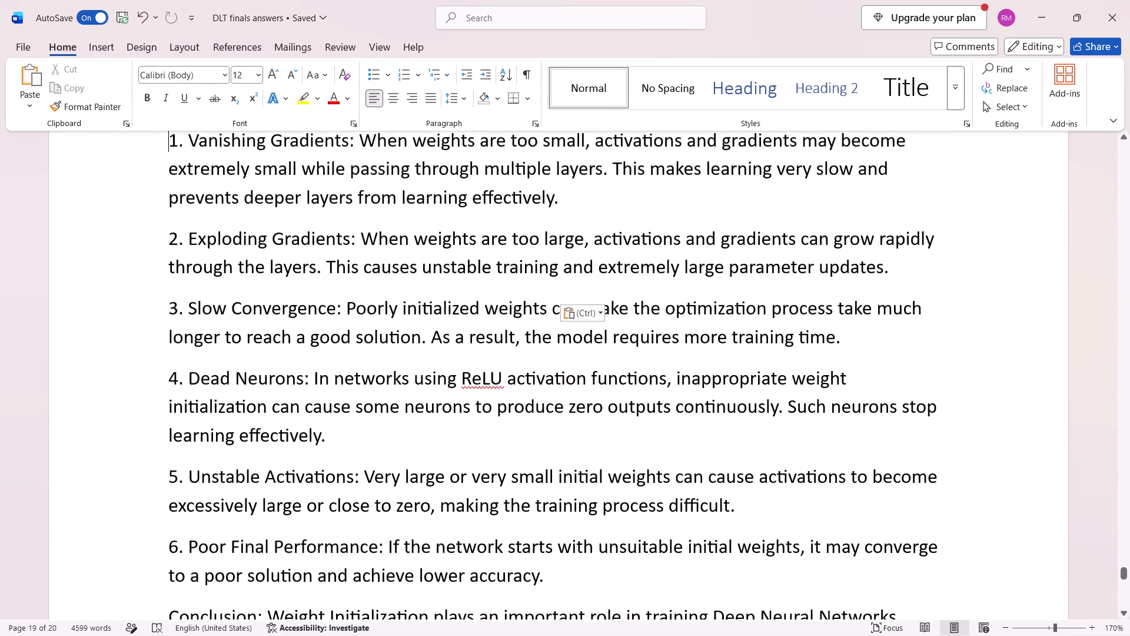
key(Up)
key(Up)
key(Up)
key(Up)
key(Up)
key(Up)
key(Up)
key(Up)
key(Up)
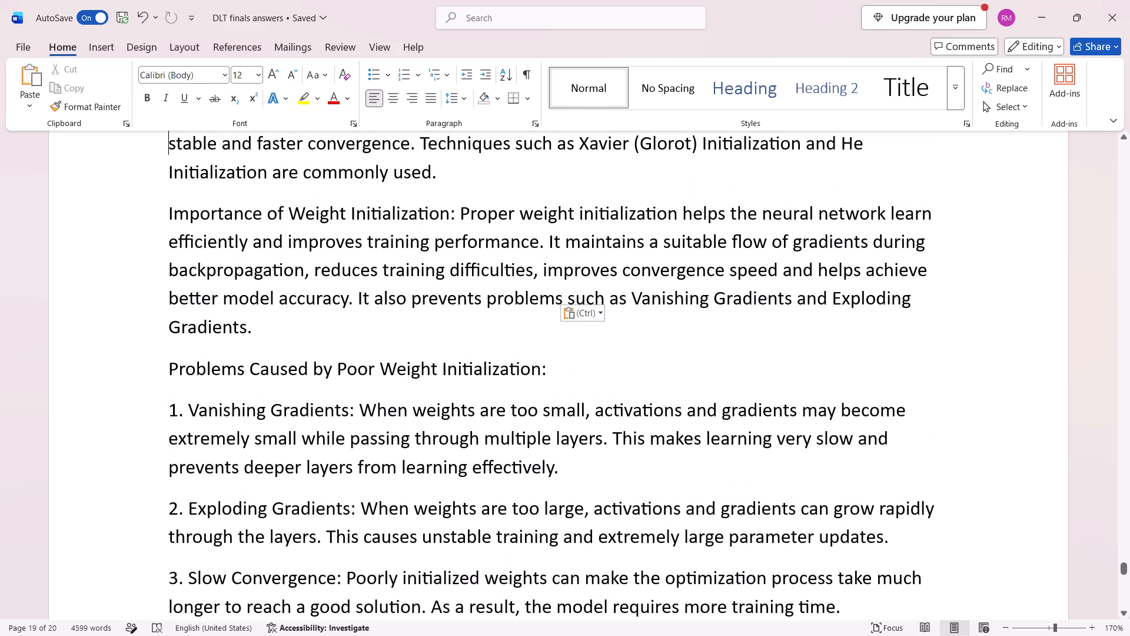
key(Up)
key(Up)
key(Up)
key(Up)
key(Up)
key(Up)
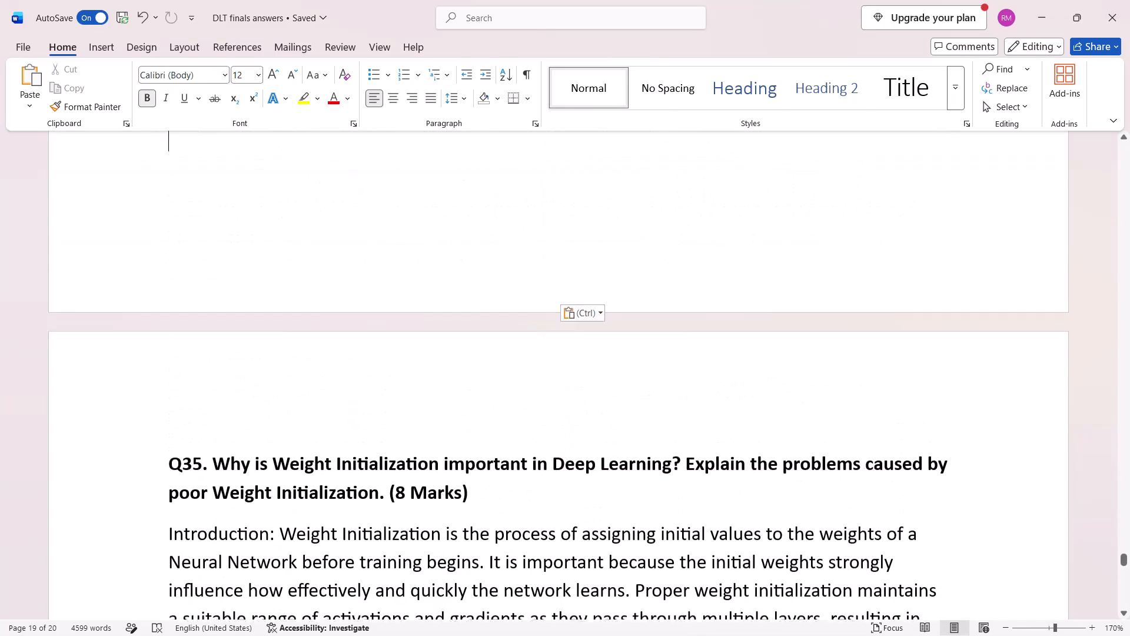
key(Down)
key(Down)
key(Down)
key(Down)
key(Down)
key(Down)
key(Down)
key(Down)
key(Down)
key(Down)
key(Down)
key(Down)
key(Down)
key(Down)
key(Down)
key(Down)
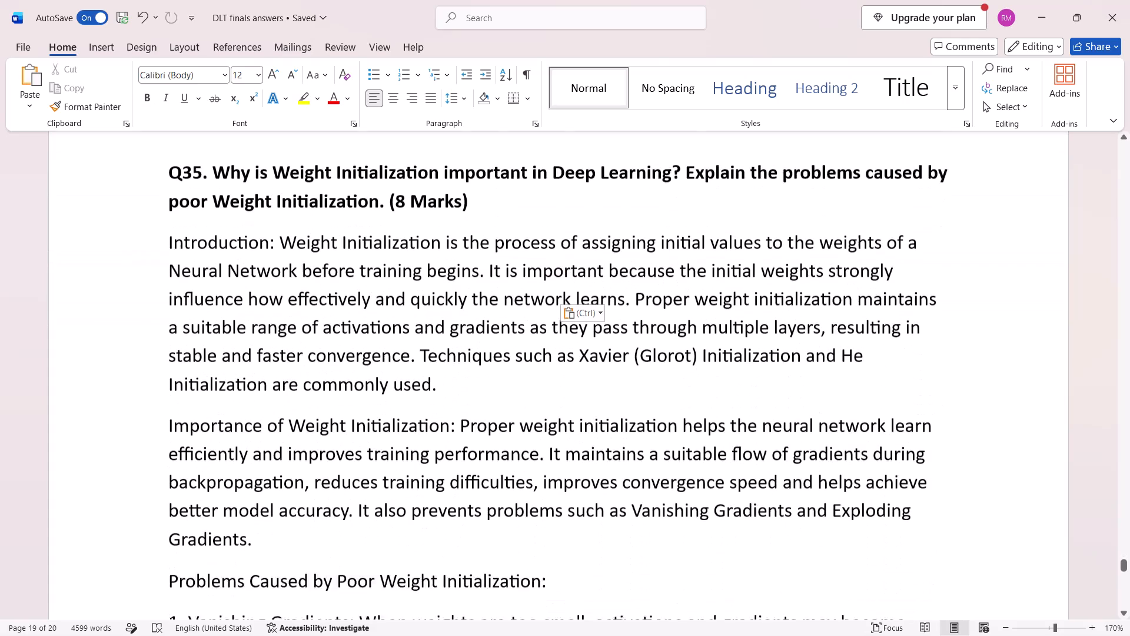
Examine the Q35 answer from its Introduction down through the six problem points to the Conclusion.
key(Down)
key(Down)
key(Down)
key(Down)
key(Down)
key(Down)
key(Down)
key(Down)
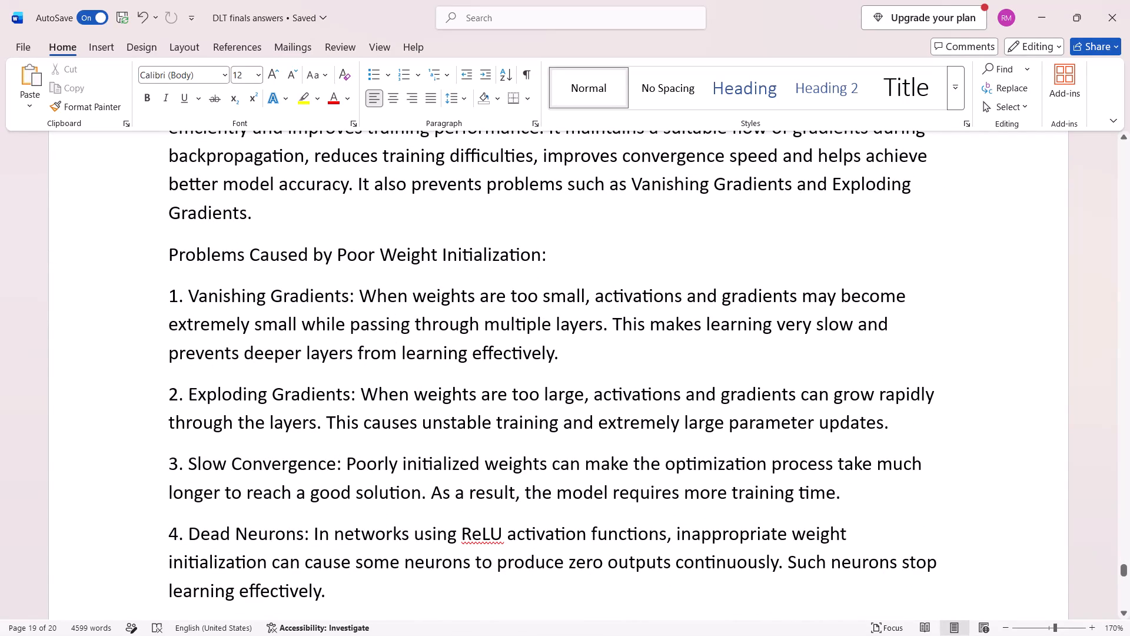
key(Down)
key(Down)
key(Down)
key(Down)
key(Down)
key(Down)
key(Down)
key(Down)
key(Down)
key(Down)
key(Down)
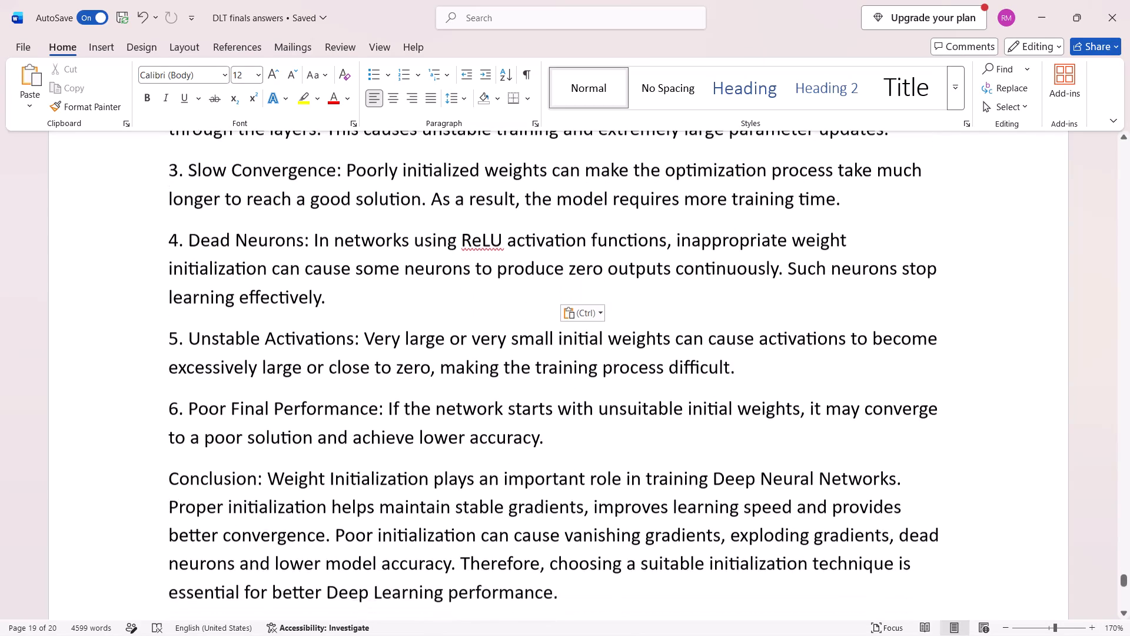
Review the Q35 answer back from its Conclusion up to the question heading, checking which labels need emphasis.
key(Up)
key(Up)
key(Up)
key(Up)
key(Up)
key(Up)
key(Up)
key(Up)
key(Up)
key(Up)
key(Up)
key(Up)
key(Up)
key(Up)
key(Up)
key(Up)
key(Up)
key(Up)
key(Up)
key(Up)
key(Up)
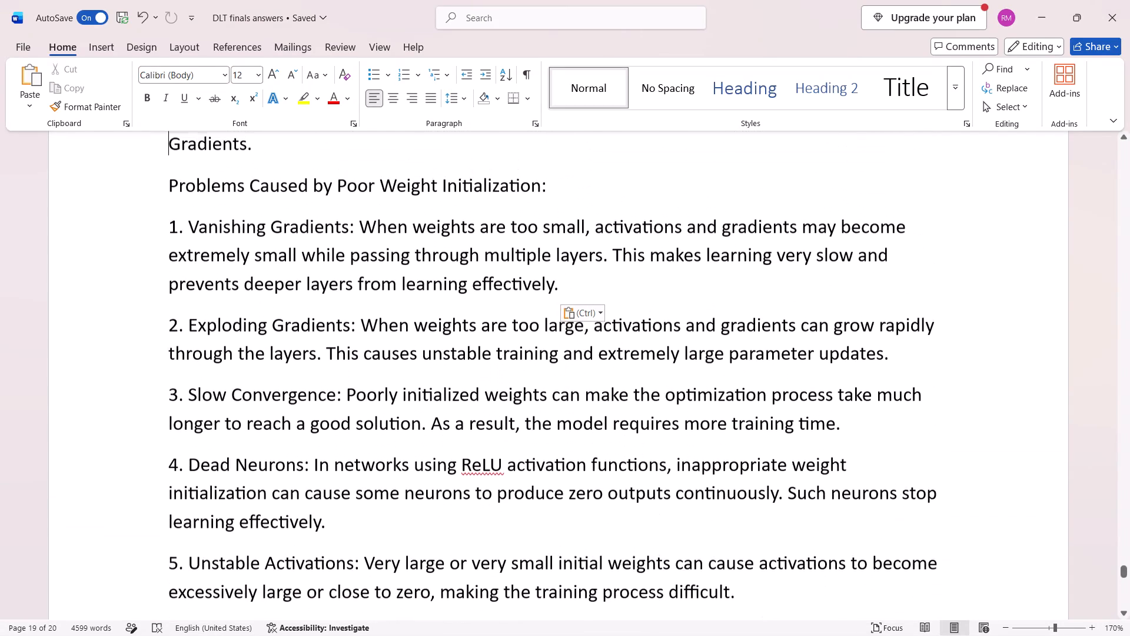
key(Up)
key(Up)
key(Up)
key(Up)
key(Up)
key(Up)
key(Up)
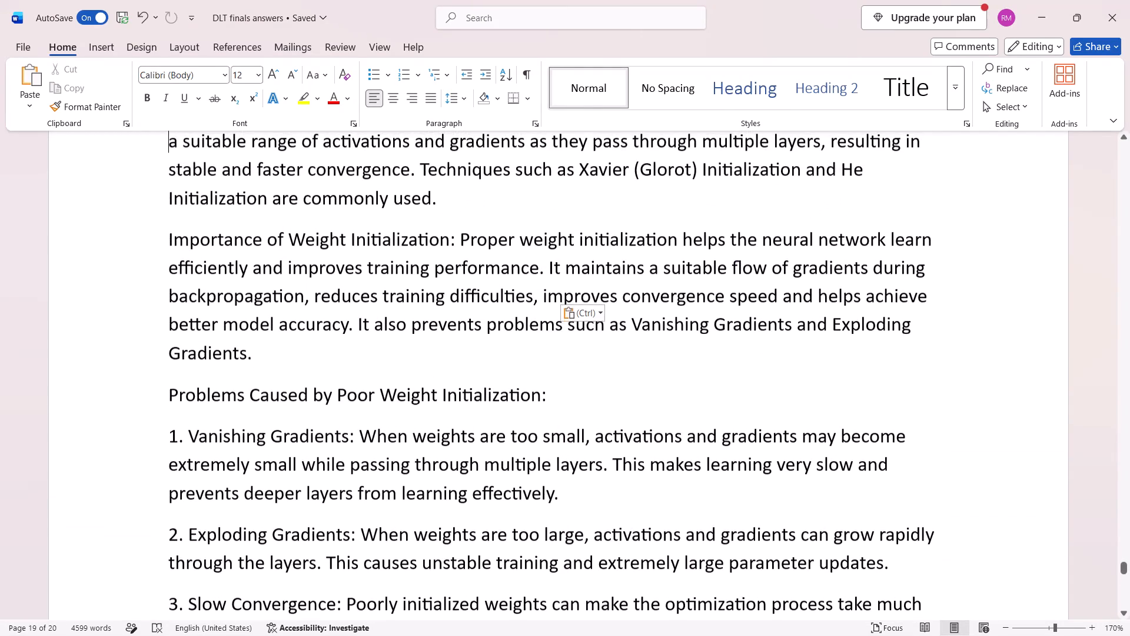
key(Up)
key(Up)
key(Up)
key(Up)
key(Up)
key(Up)
key(Down)
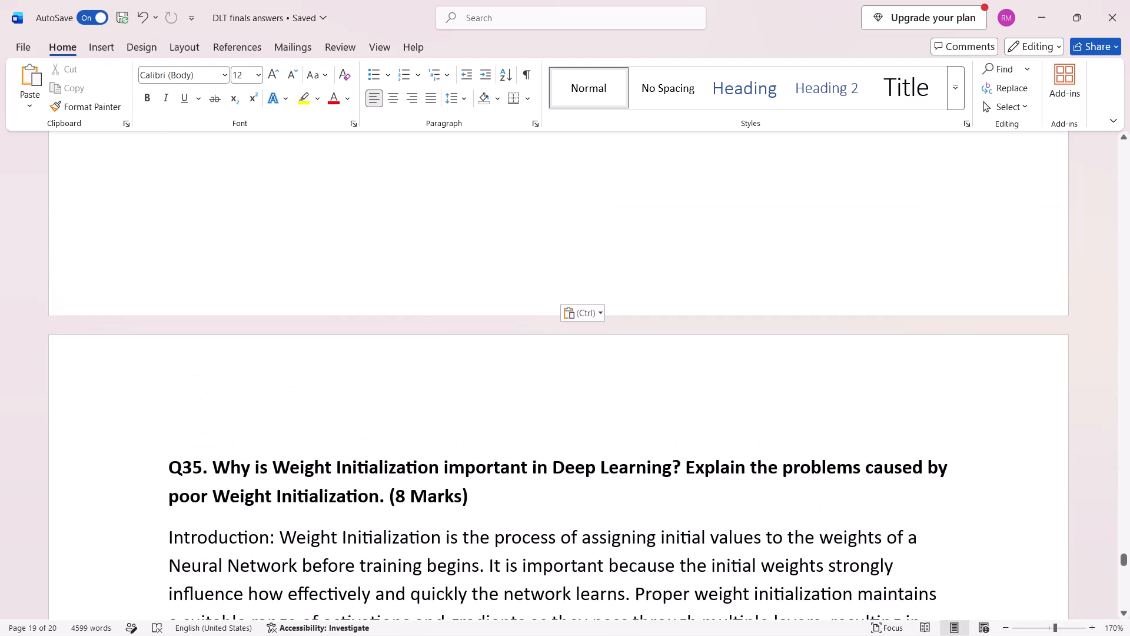
key(Down)
Make the "Introduction:" label at the start of the Q35 answer bold.
drag(165, 543, 273, 555)
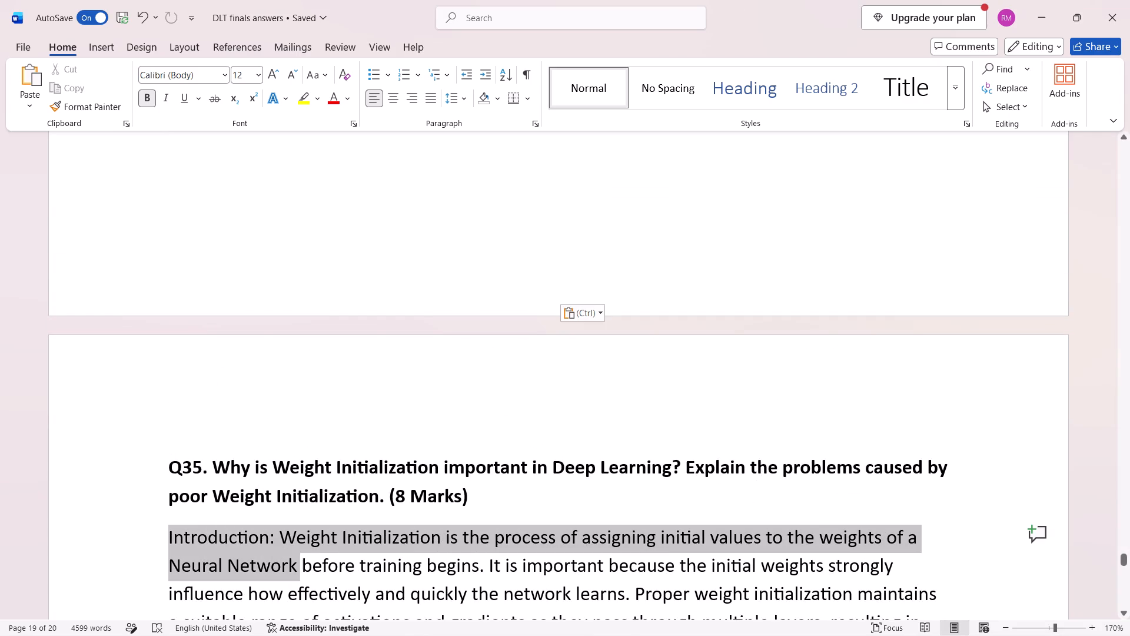
drag(273, 555, 280, 541)
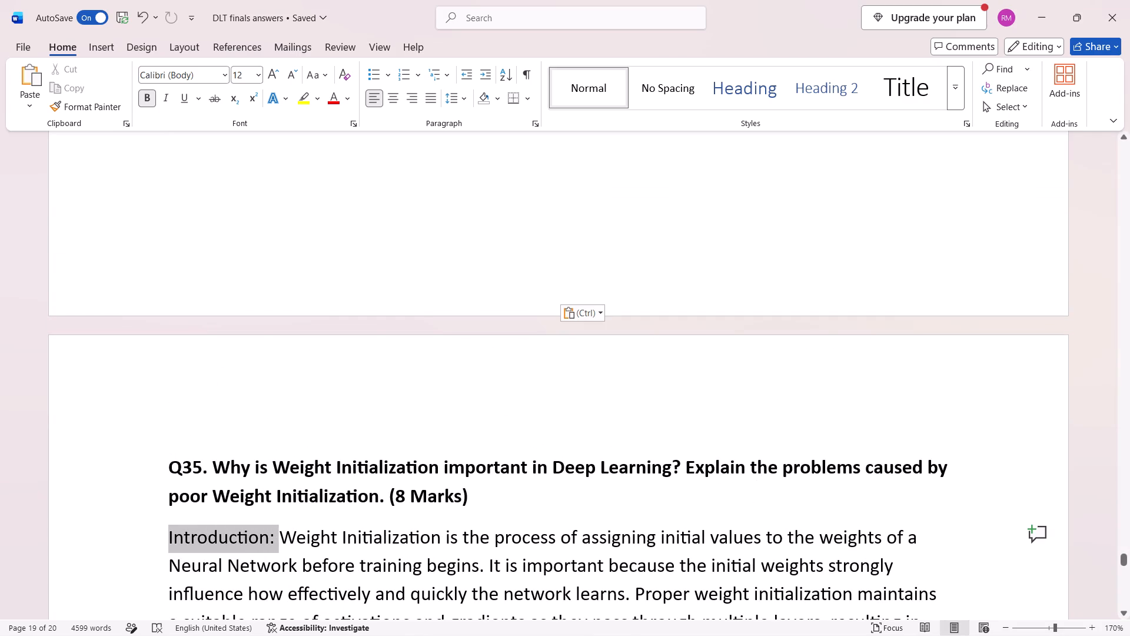
drag(280, 541, 279, 541)
double_click(290, 510)
click(155, 501)
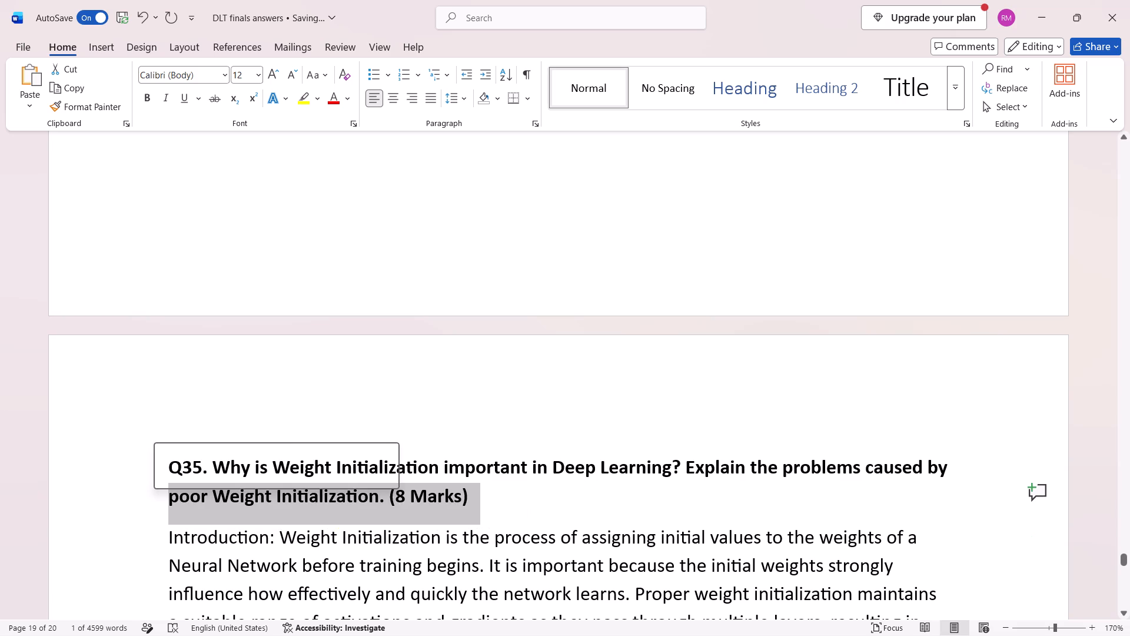
middle_drag(153, 508, 161, 574)
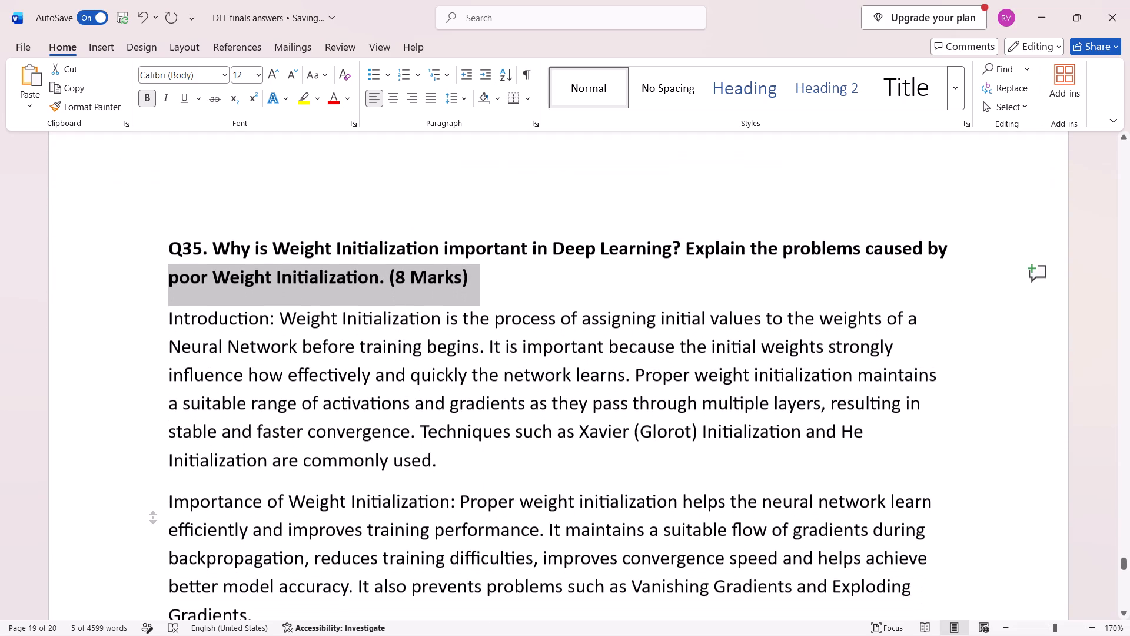
click(145, 371)
click(147, 283)
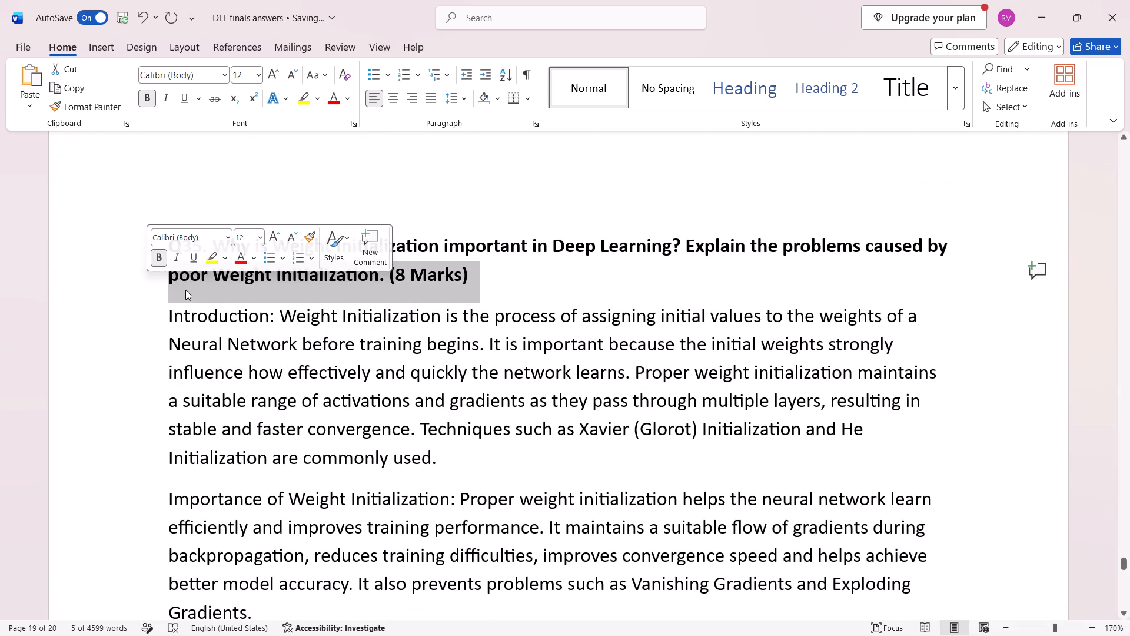
double_click(168, 321)
drag(181, 321, 208, 322)
drag(216, 322, 278, 323)
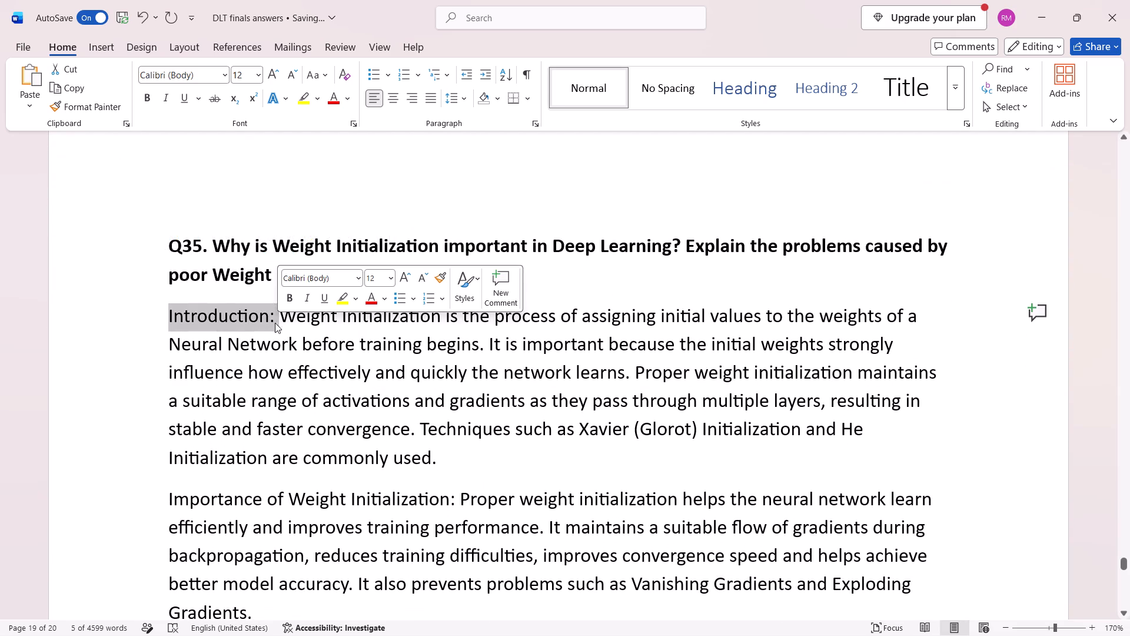
click(281, 302)
double_click(285, 302)
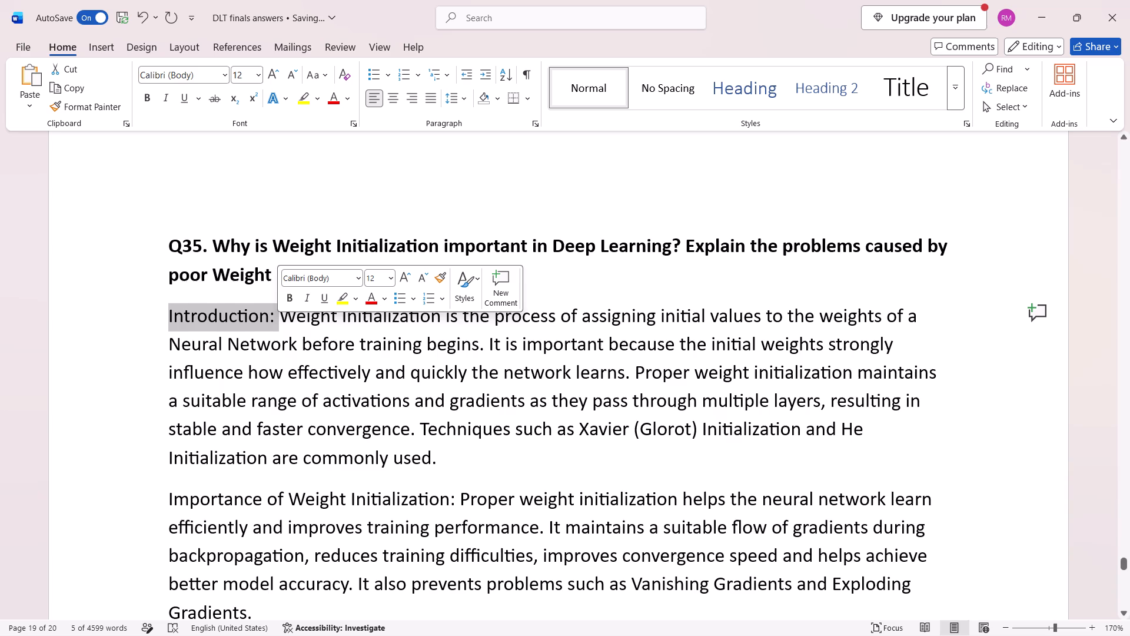
click(290, 303)
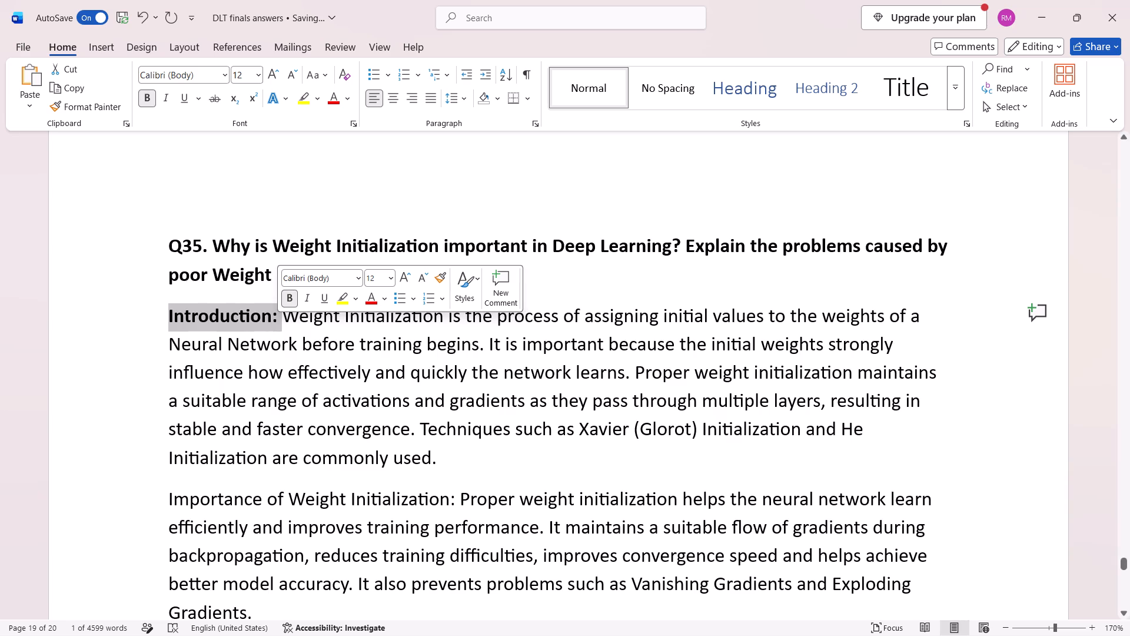
Bold the "Importance of Weight Initialization:" label and the "Problems Caused by Poor Weight Initialization:" heading in the Q35 answer.
drag(169, 501, 455, 508)
click(463, 482)
click(357, 459)
middle_drag(356, 459, 356, 497)
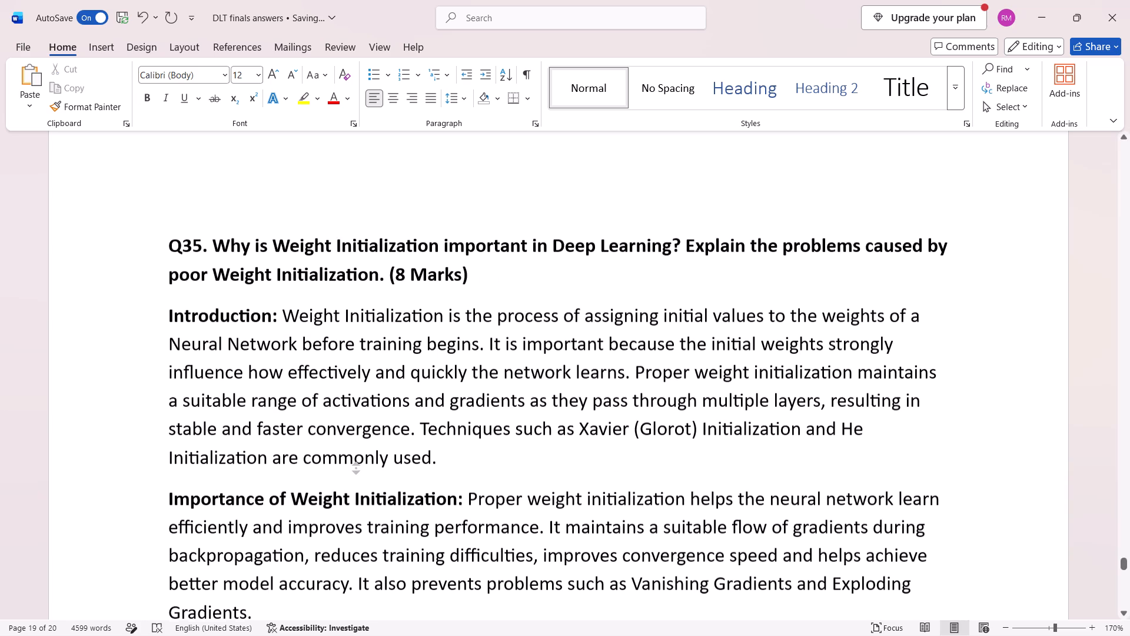
middle_drag(356, 497, 356, 548)
drag(167, 373, 466, 390)
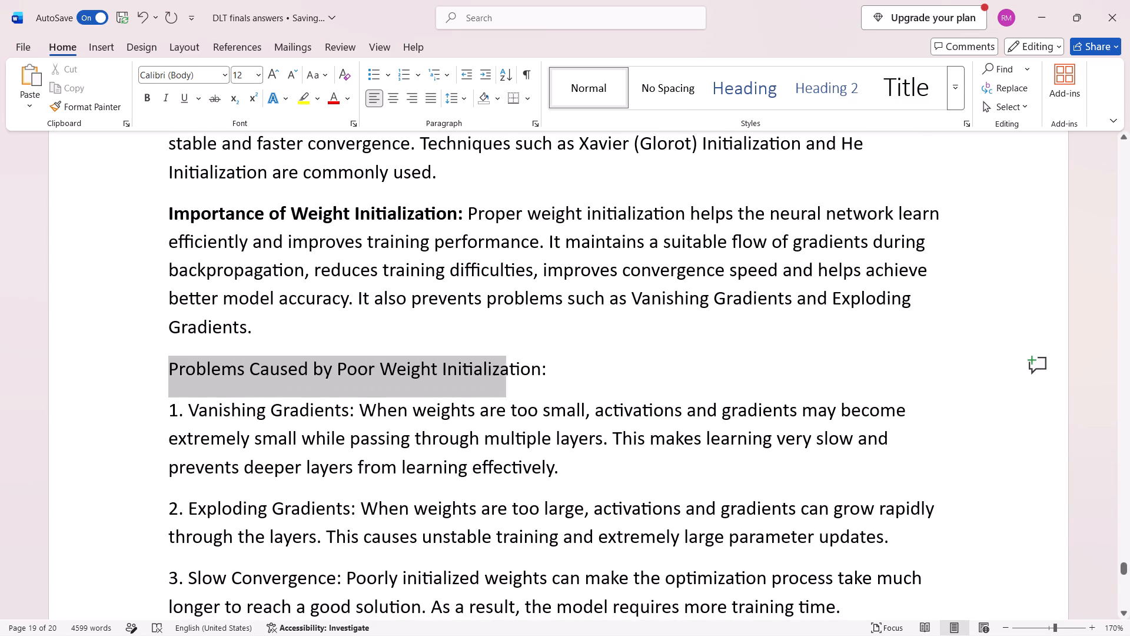
drag(466, 390, 549, 381)
click(563, 355)
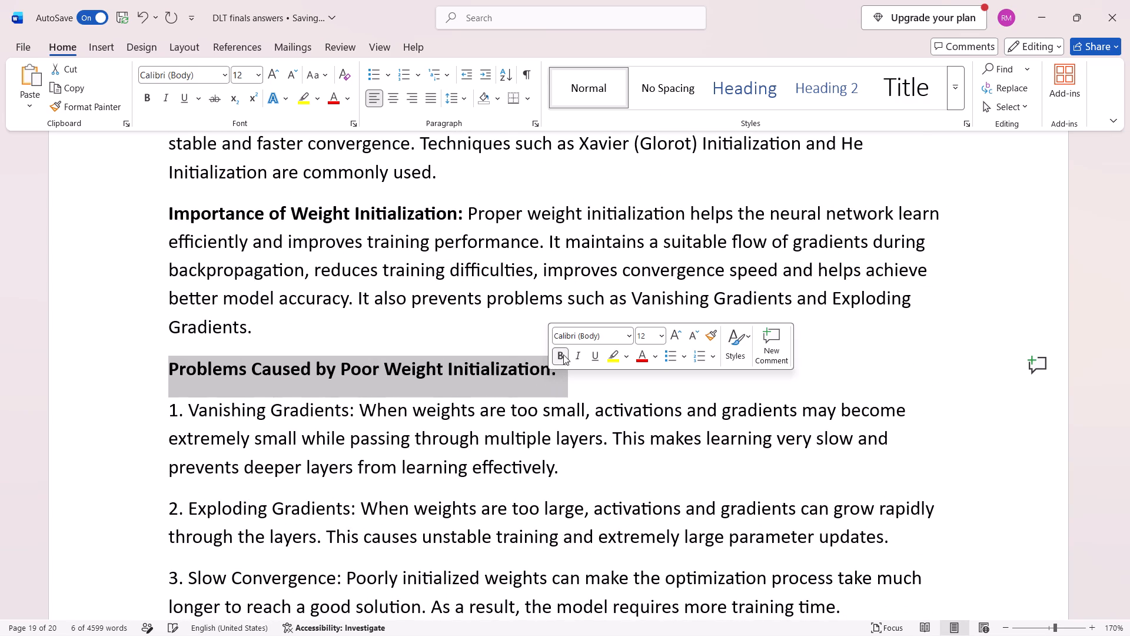
click(410, 468)
Bold the "1. Vanishing Gradients:" and "2. Exploding Gradients:" labels in the Q35 problems list.
drag(353, 408, 196, 416)
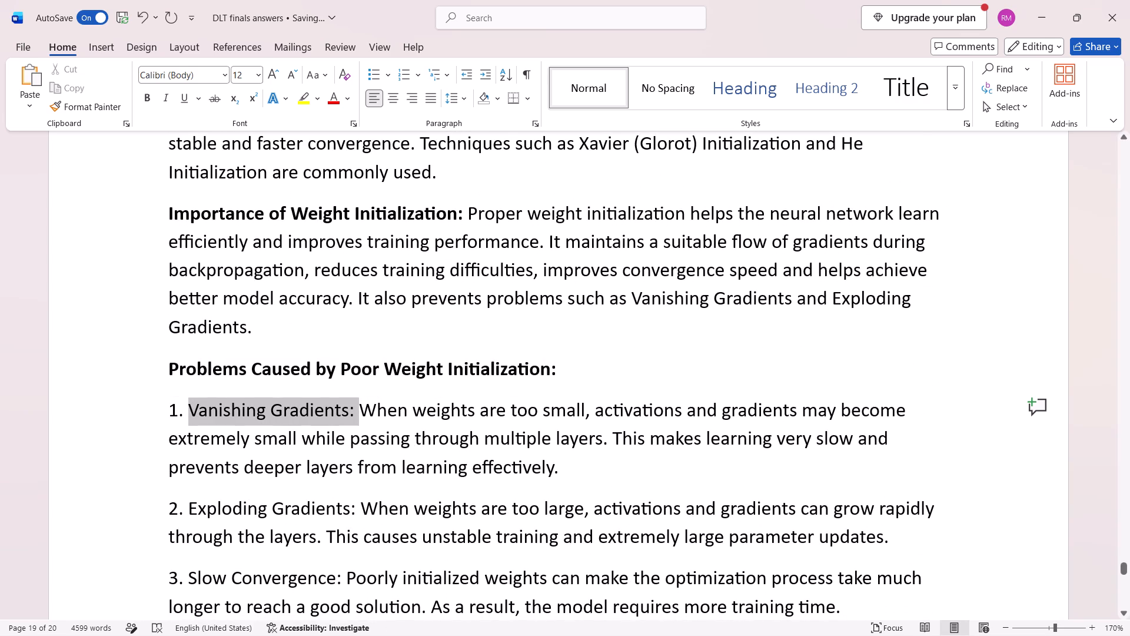
drag(196, 416, 161, 424)
click(176, 405)
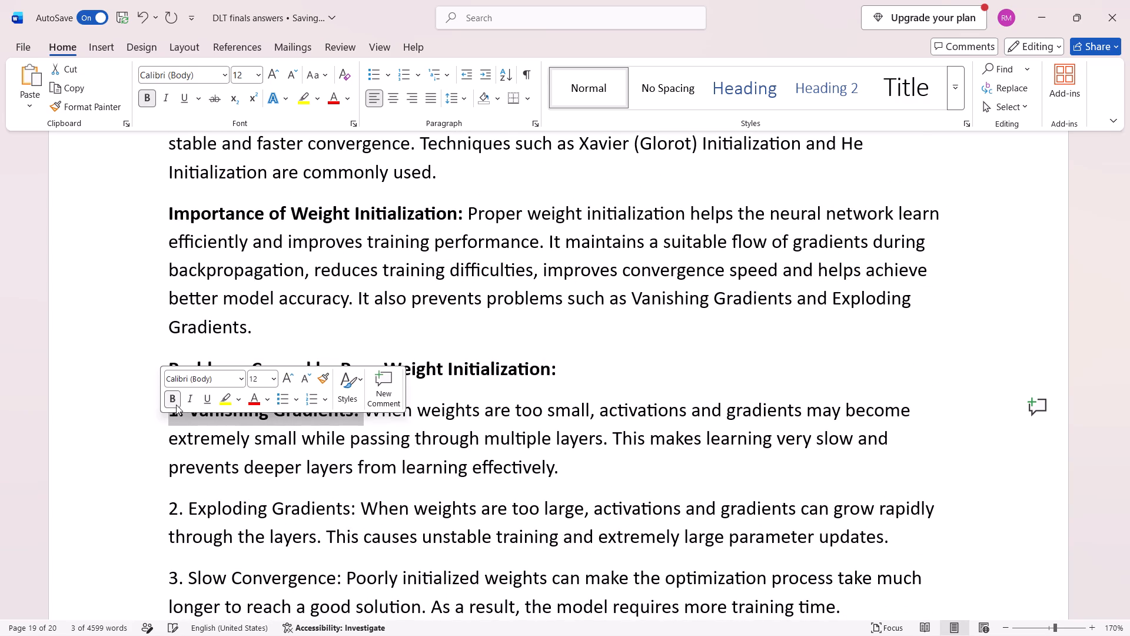
click(354, 511)
drag(354, 511, 319, 512)
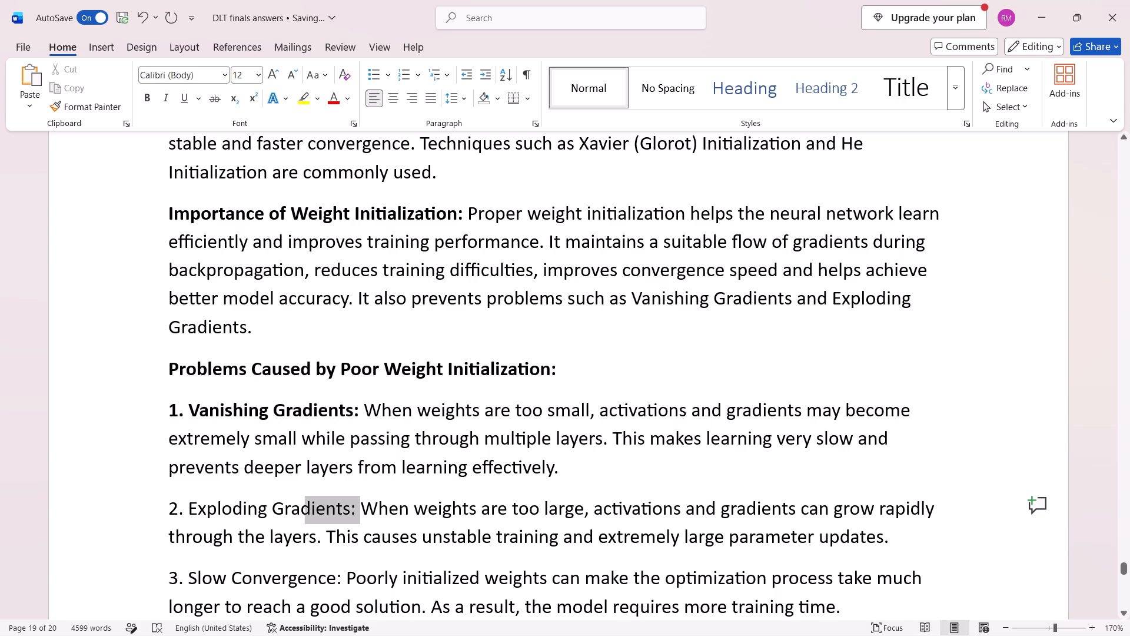
drag(319, 512, 172, 518)
double_click(183, 493)
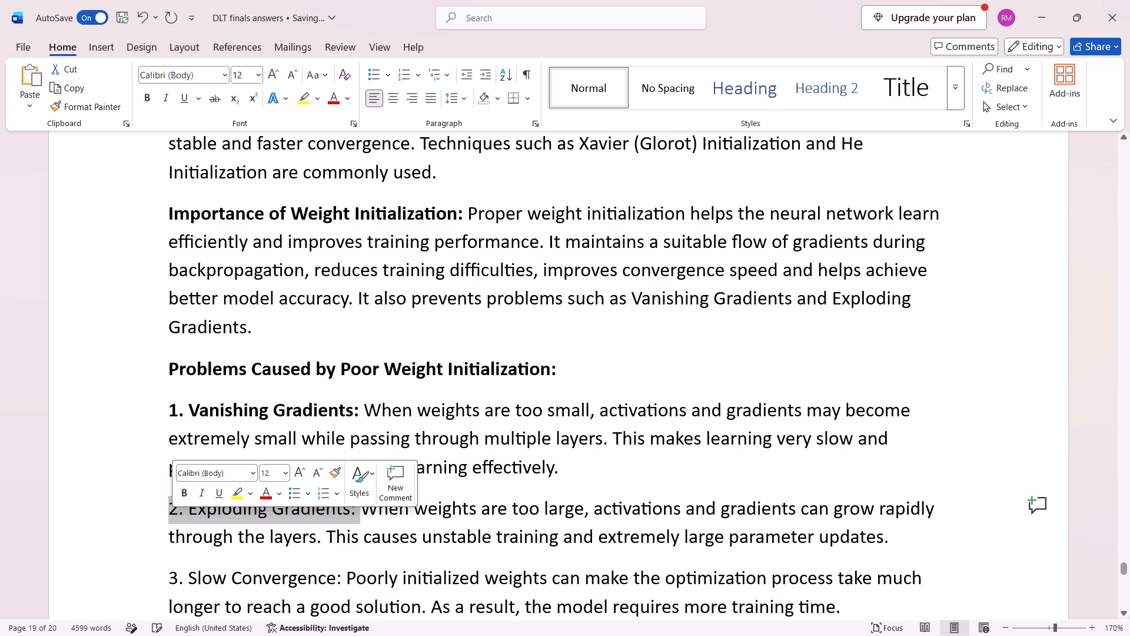
click(182, 488)
click(202, 536)
Select the whole "3. Slow Convergence:" label in the Q35 problems list and make it bold.
middle_drag(205, 558, 222, 625)
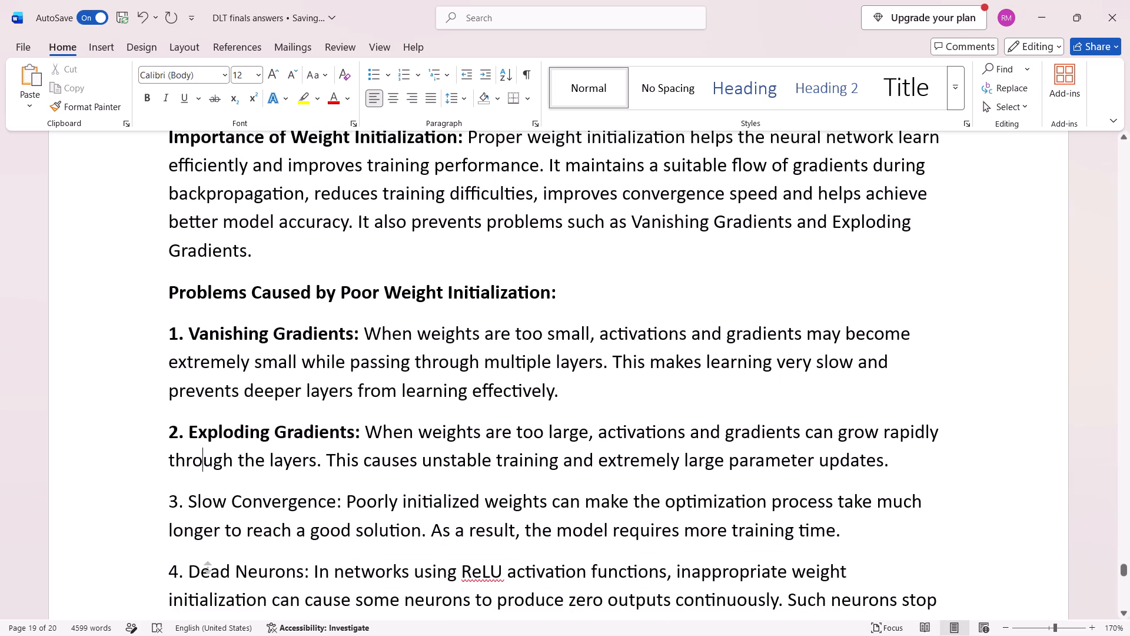
middle_drag(222, 625, 222, 626)
click(343, 411)
drag(343, 411, 169, 434)
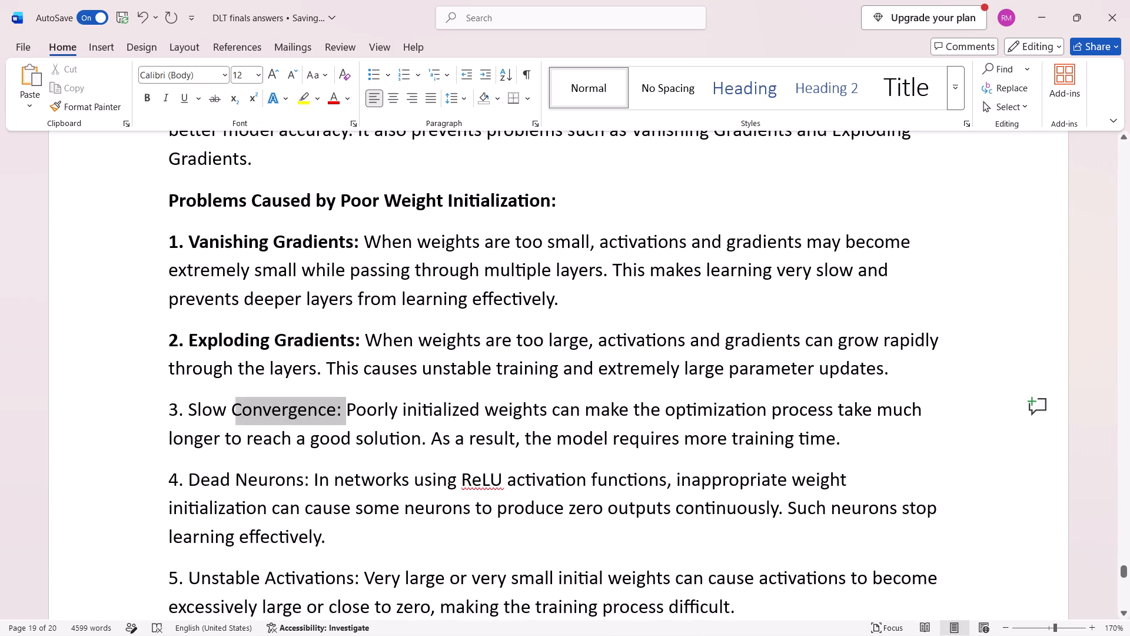
drag(169, 434, 142, 436)
drag(142, 436, 196, 408)
click(196, 408)
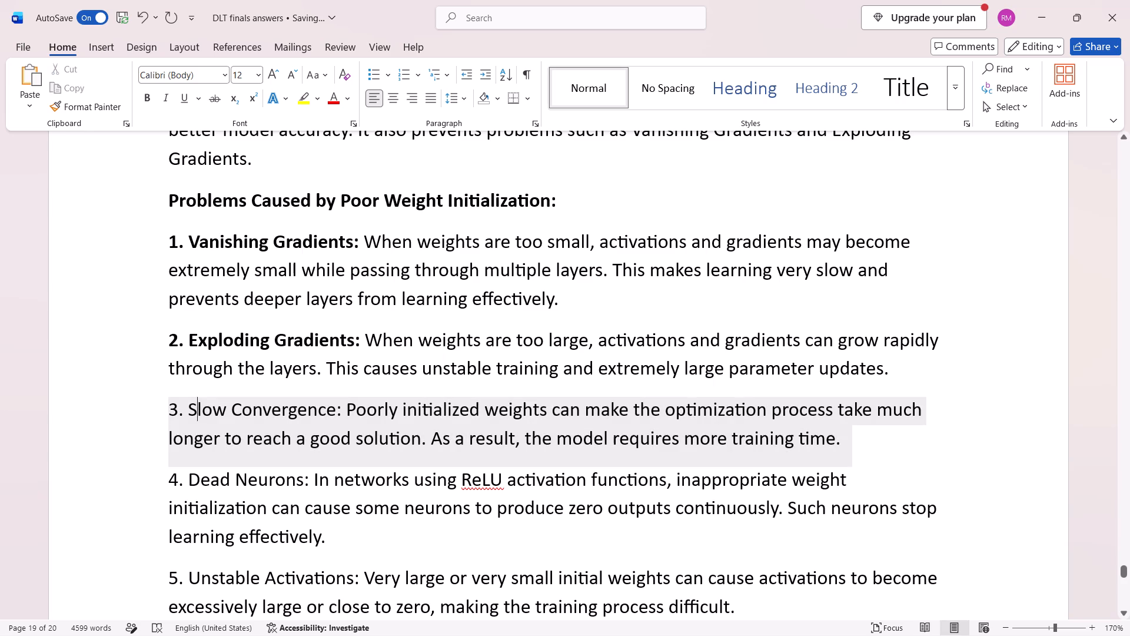
click(338, 413)
drag(338, 413, 171, 414)
click(171, 414)
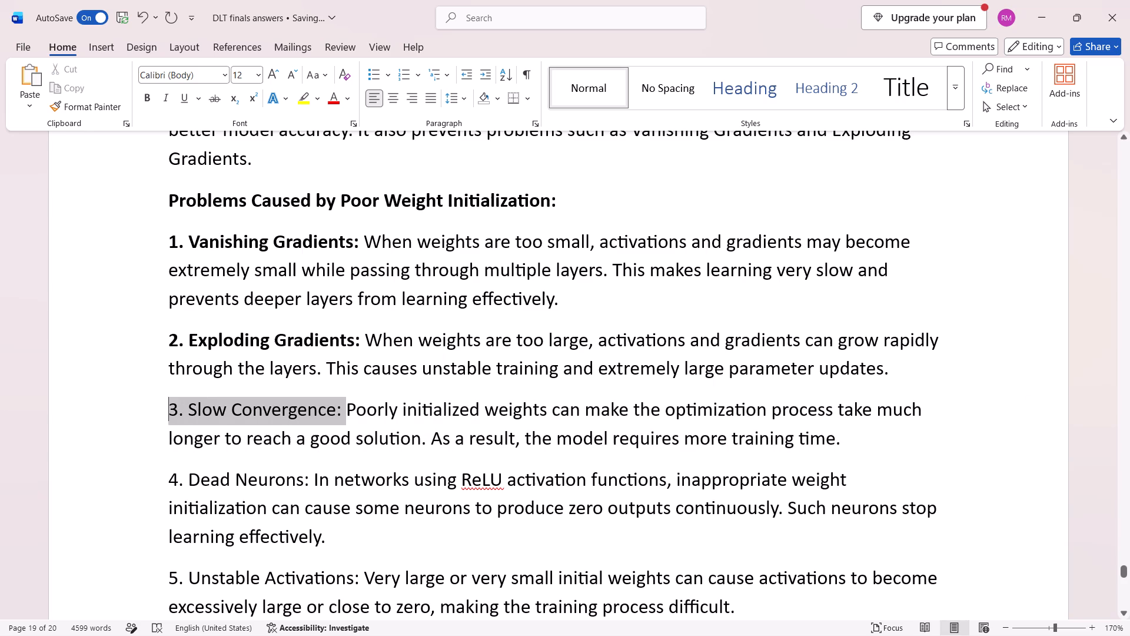
drag(341, 413, 332, 413)
drag(317, 413, 216, 414)
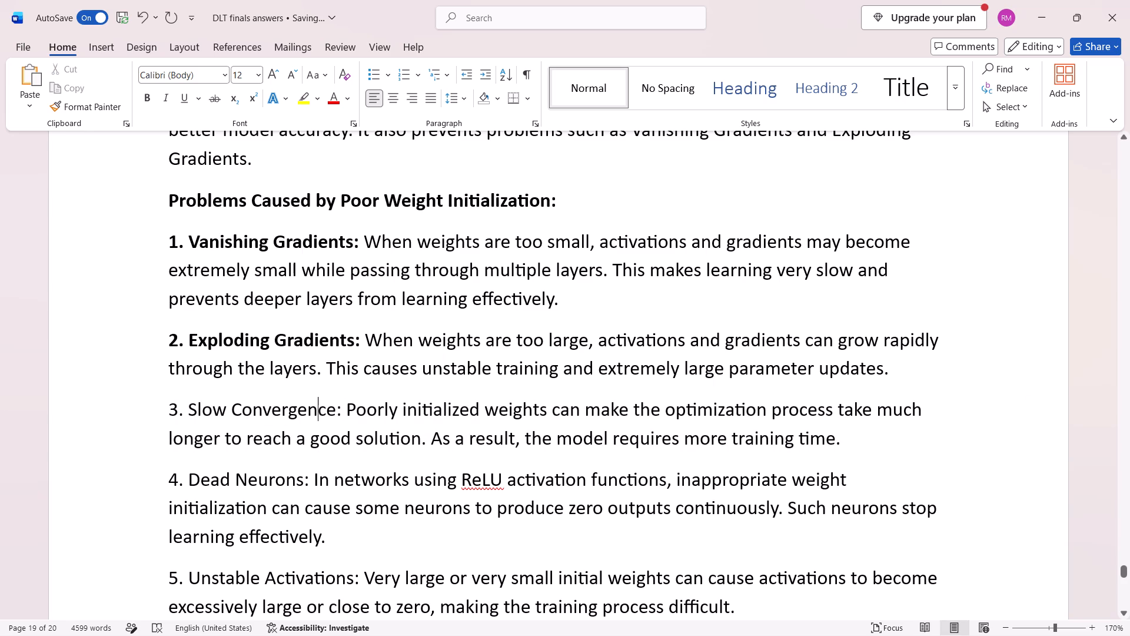
drag(216, 414, 167, 414)
drag(159, 414, 153, 414)
click(152, 414)
click(172, 412)
drag(334, 415, 177, 413)
click(175, 413)
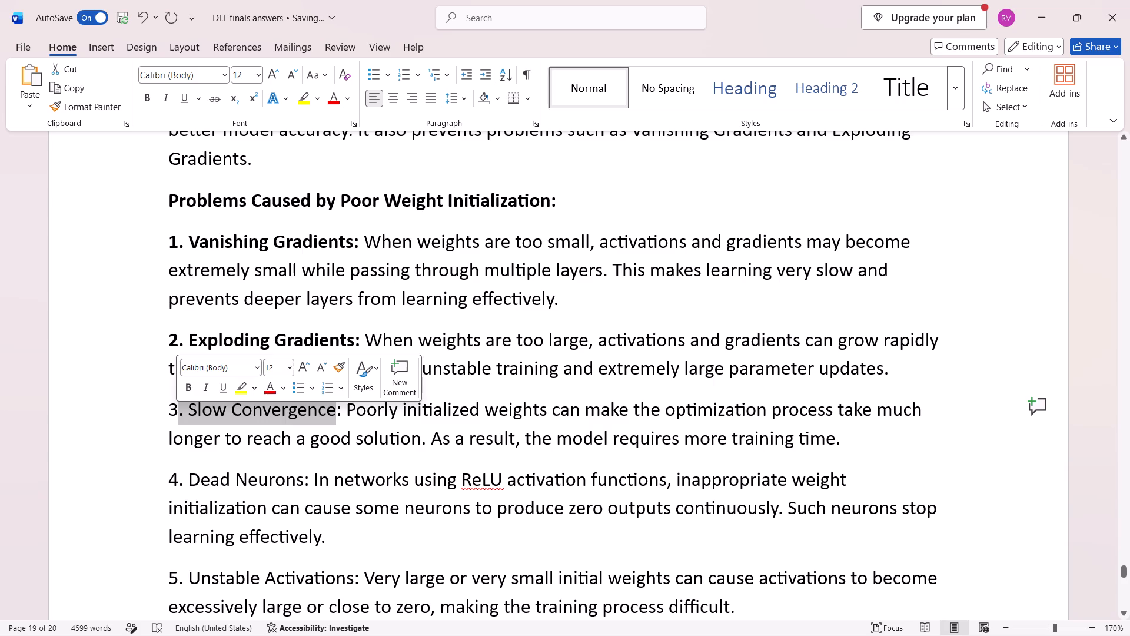
drag(341, 411, 164, 413)
click(180, 394)
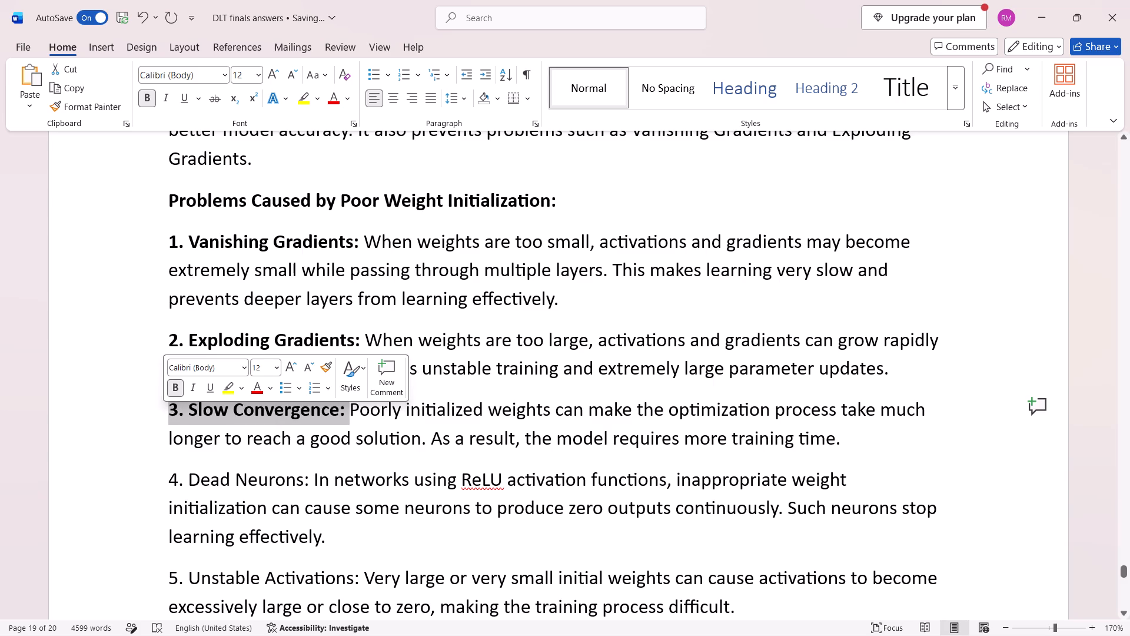
Bold the "4. Dead Neurons:" and "5. Unstable Activations" labels in the Q35 problems list.
drag(310, 486, 139, 480)
click(152, 453)
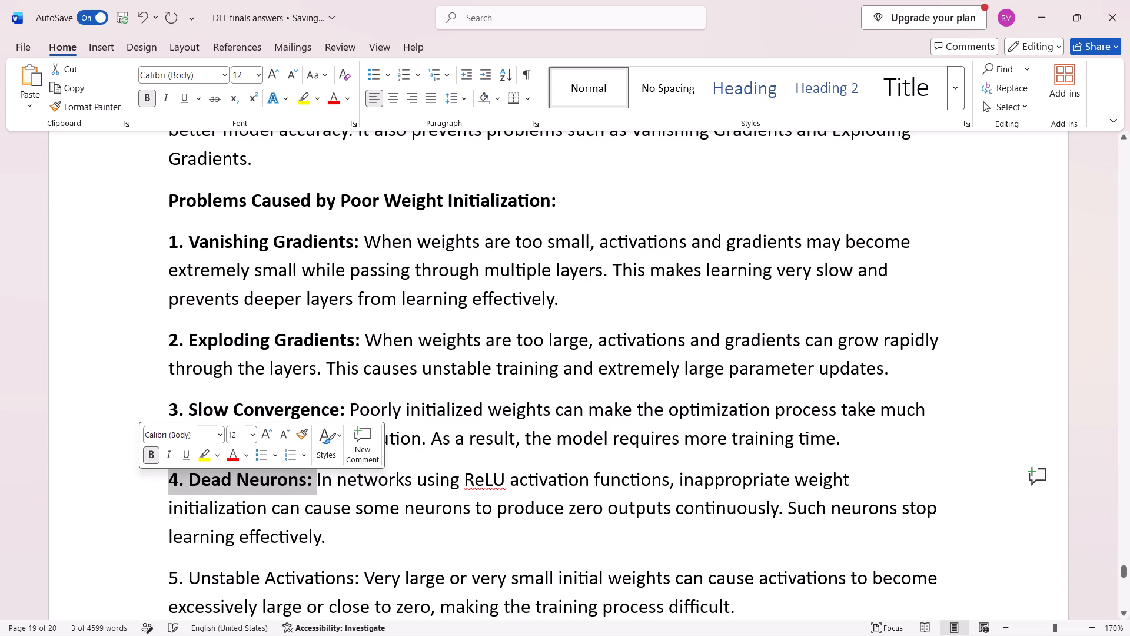
drag(354, 579, 143, 571)
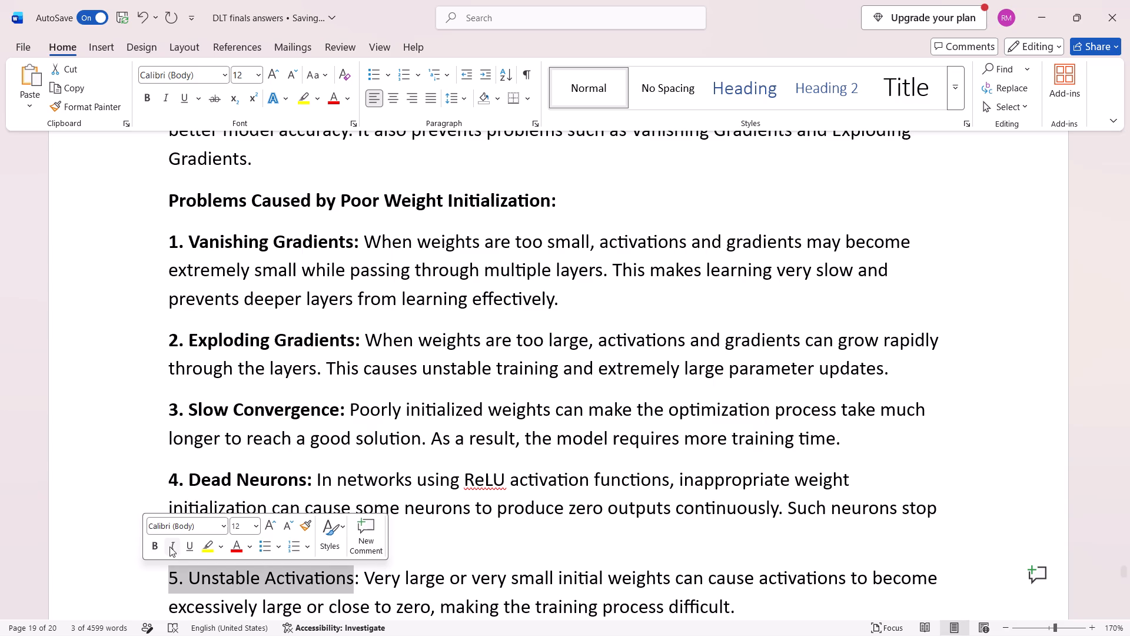
click(154, 545)
click(478, 536)
Bold the "6. Poor Final Performance" label in the last point of the Q35 problems list.
middle_drag(392, 537, 392, 542)
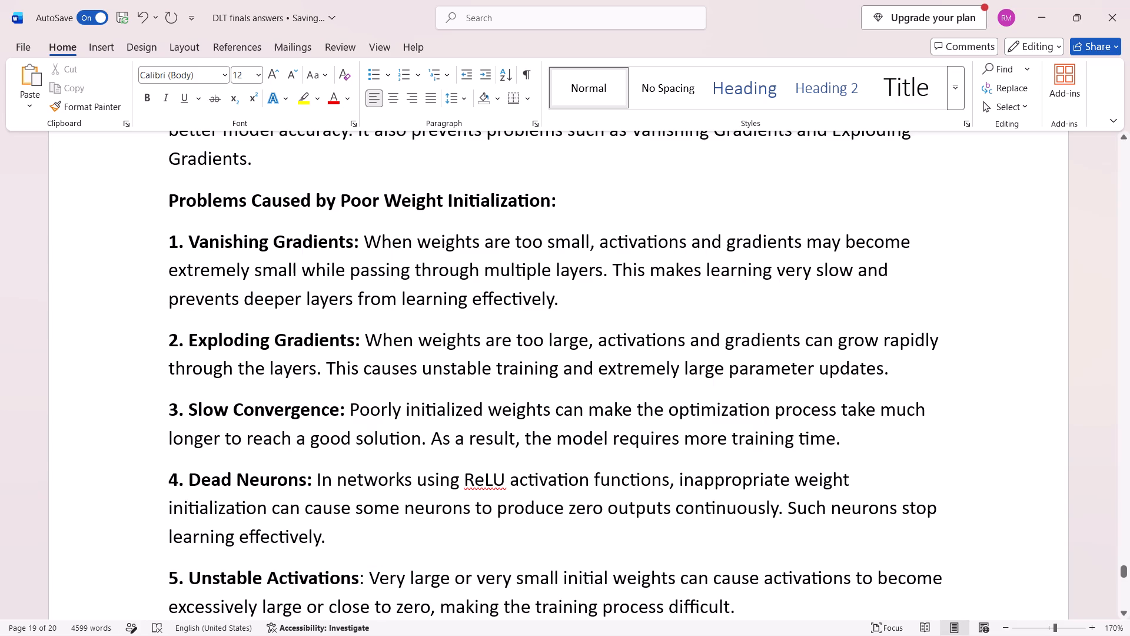
middle_drag(392, 542, 392, 598)
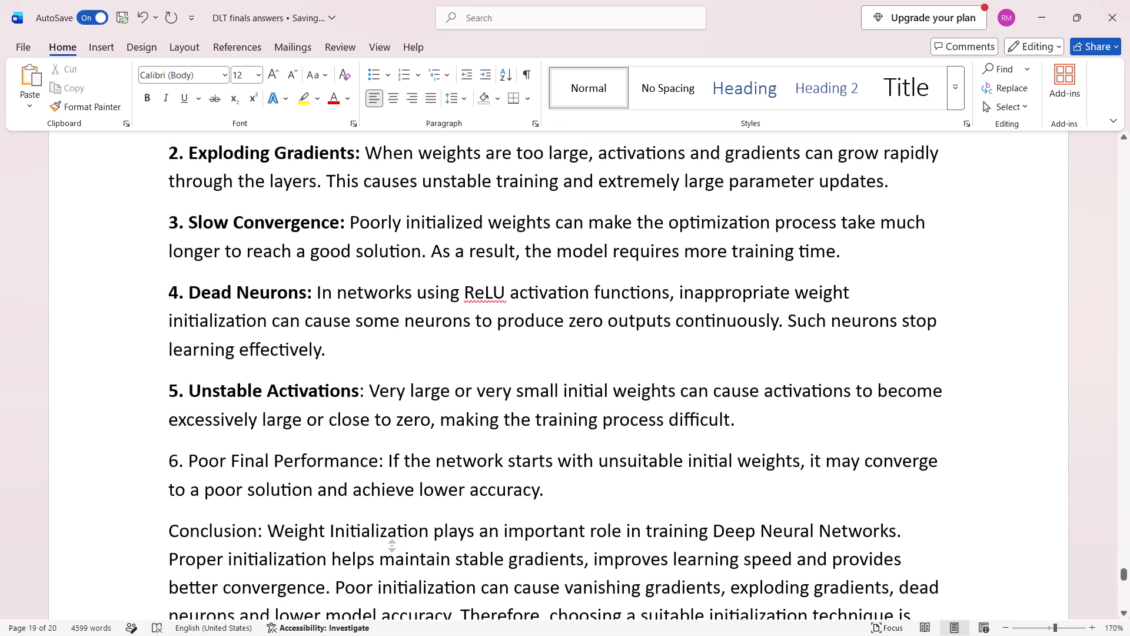
drag(379, 451, 155, 447)
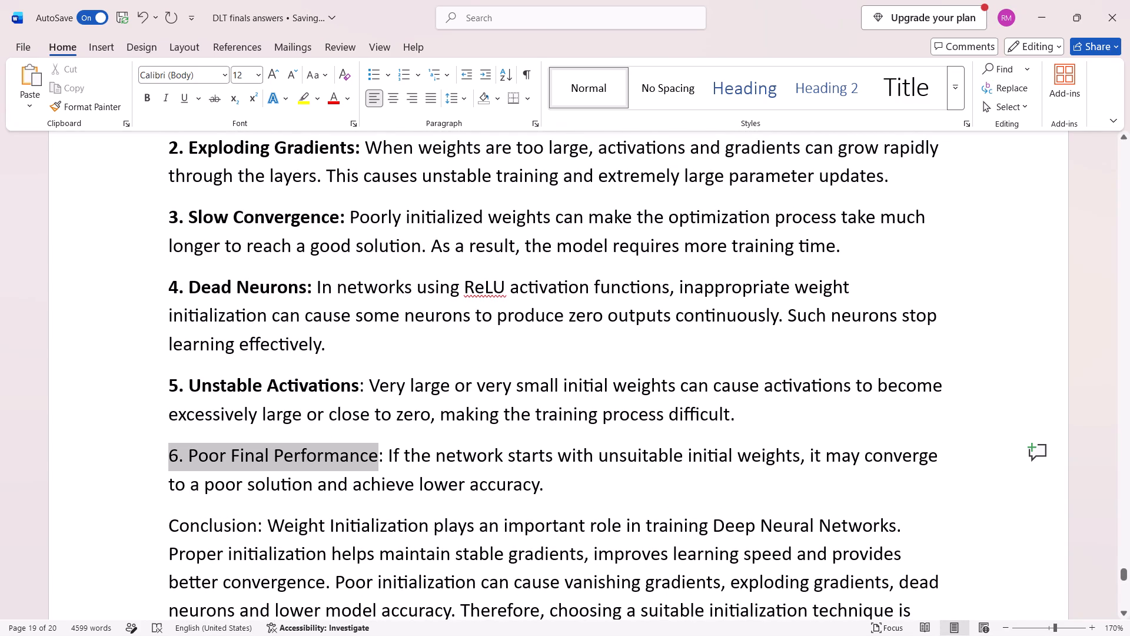
click(170, 423)
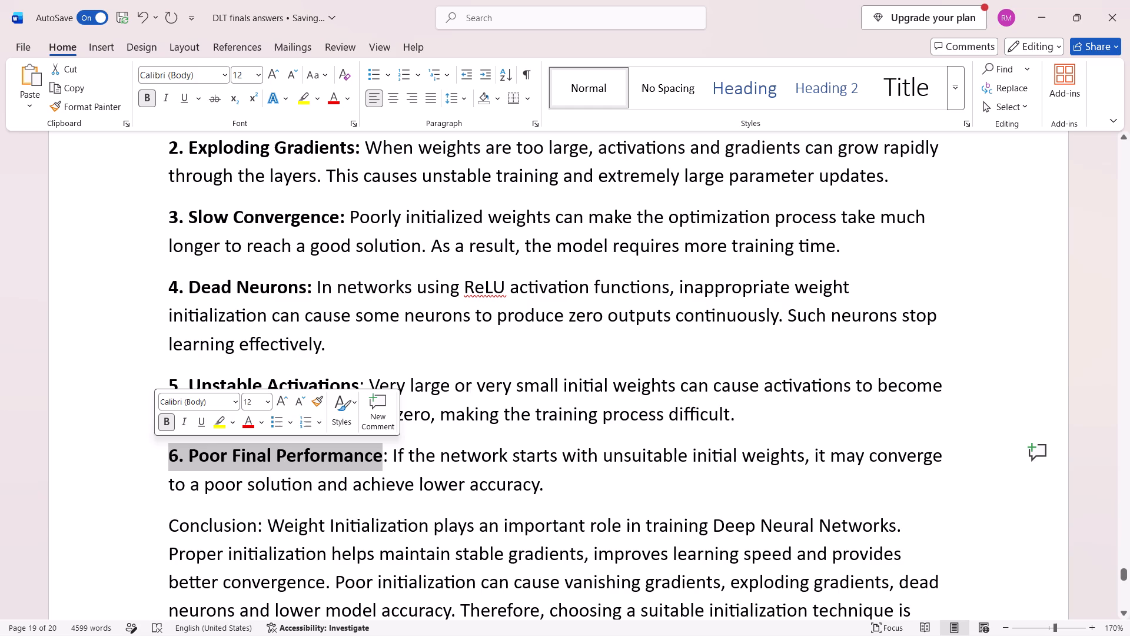
Bold the "Conclusion:" label at the start of the Q35 answer's closing paragraph.
drag(262, 524, 148, 526)
click(161, 491)
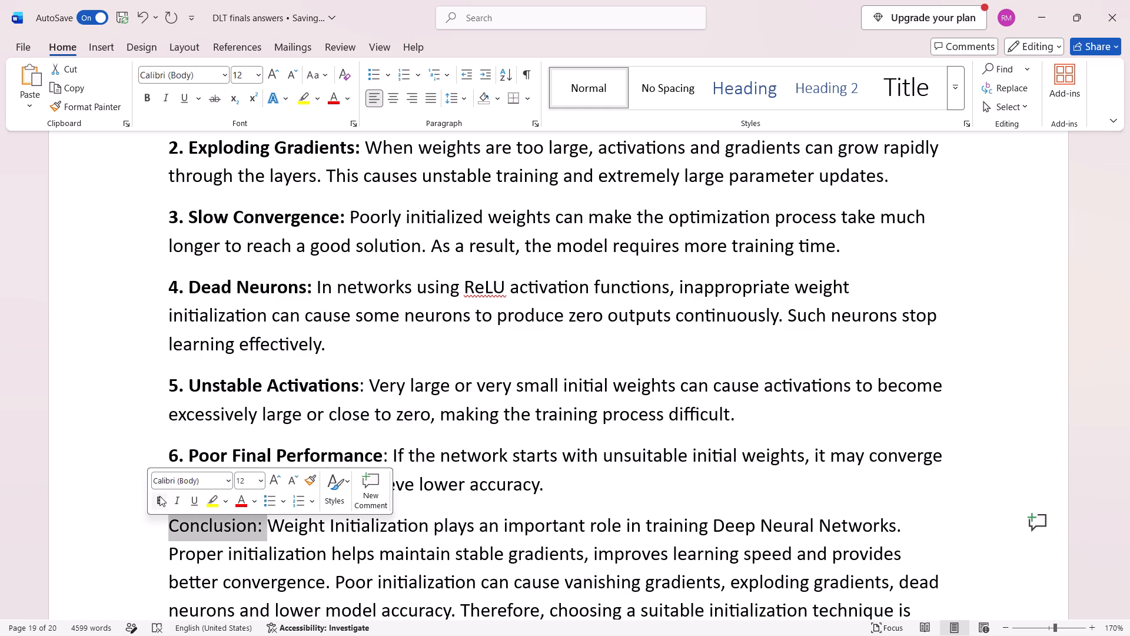
click(159, 496)
click(126, 496)
click(121, 515)
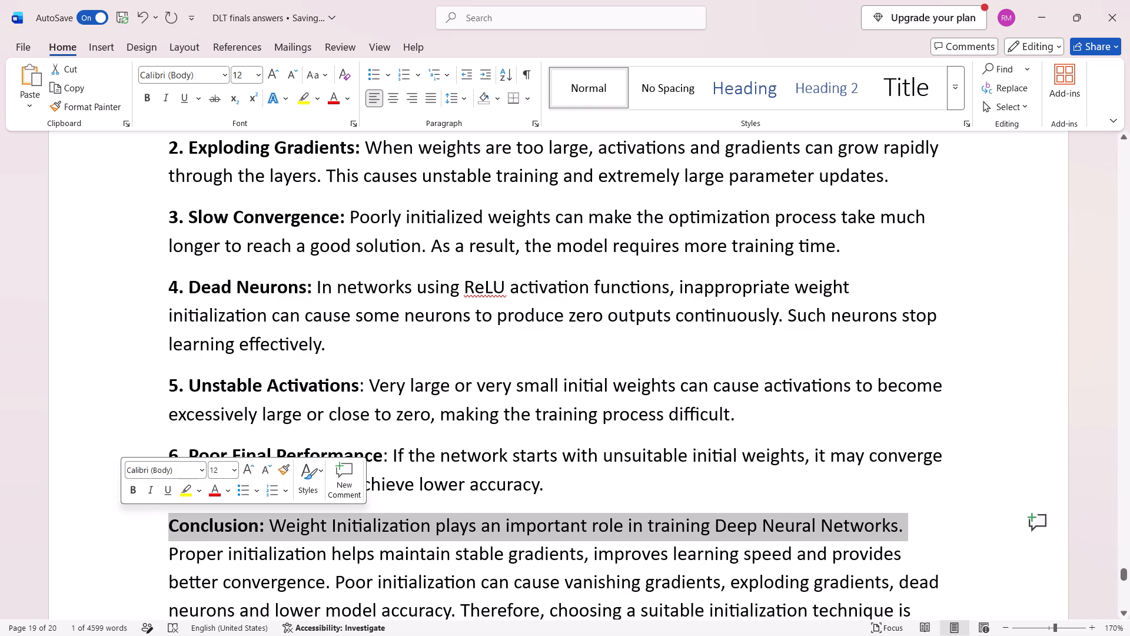
Replace the break before the blank last page with a new empty line following the Q35 conclusion.
middle_drag(431, 492, 439, 579)
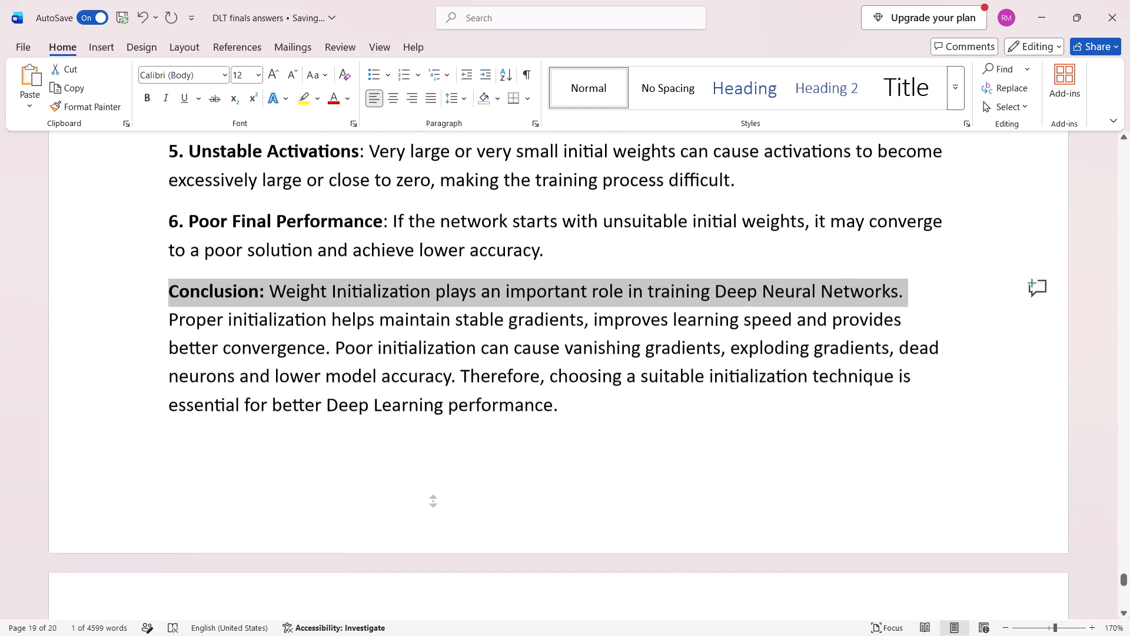
middle_drag(439, 579, 439, 583)
click(182, 373)
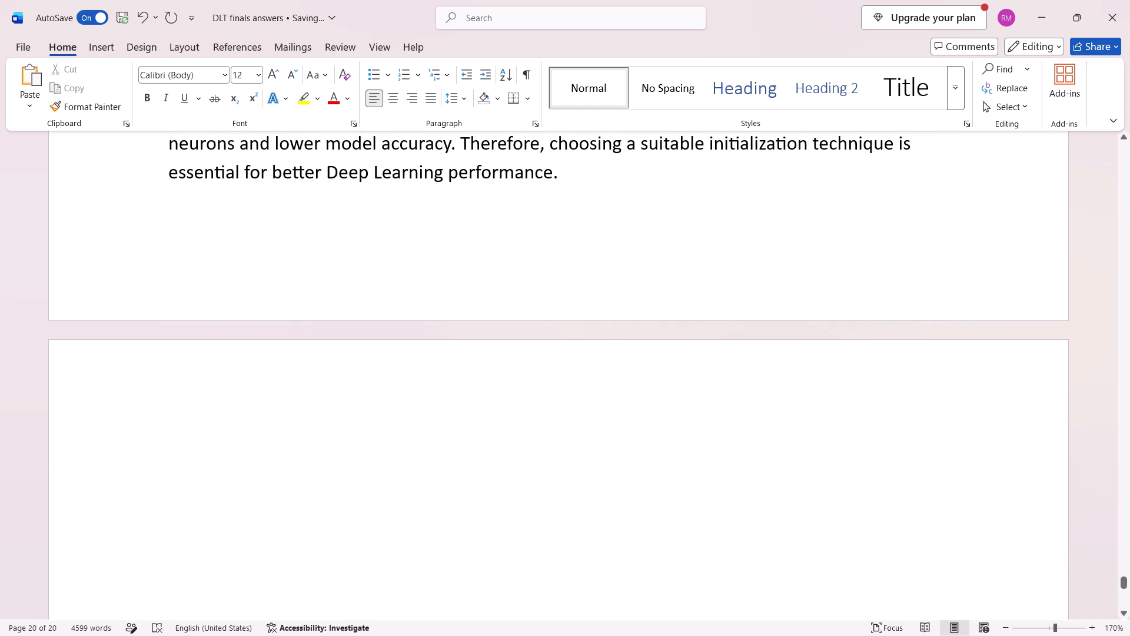
key(BackSpace)
key(Return)
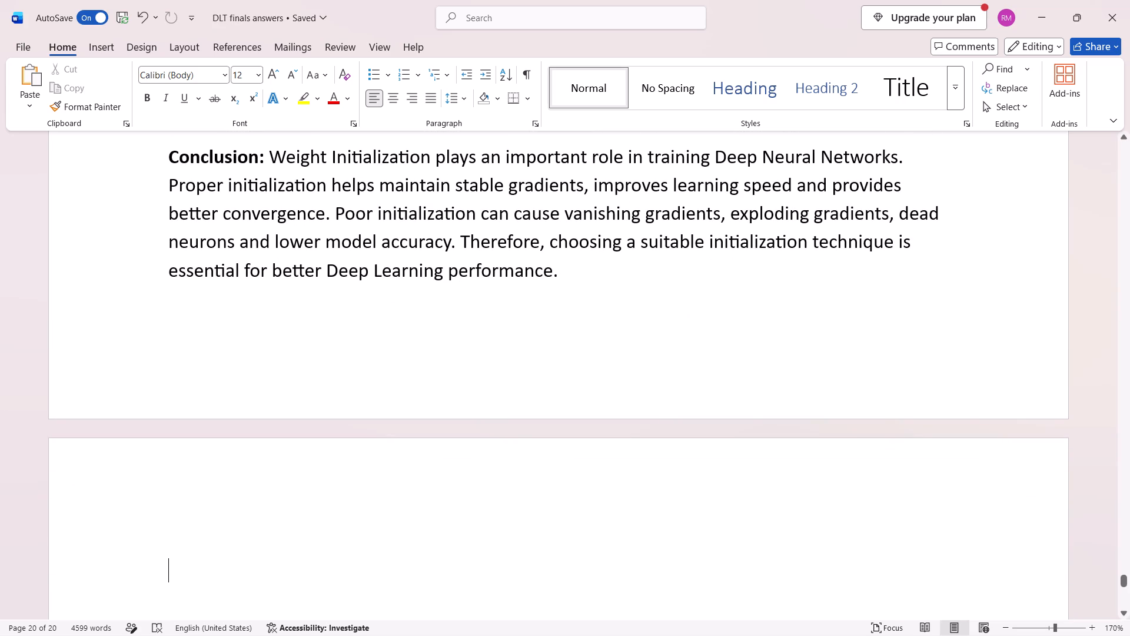
Save the DLT finals answers document.
key(ctrl+s)
key(ctrl+s)
key(ctrl+s)
Review the answers document from the last page back to the Q14 PCA answer, checking headings and formatting, and return to the end.
drag(1124, 577, 1124, 584)
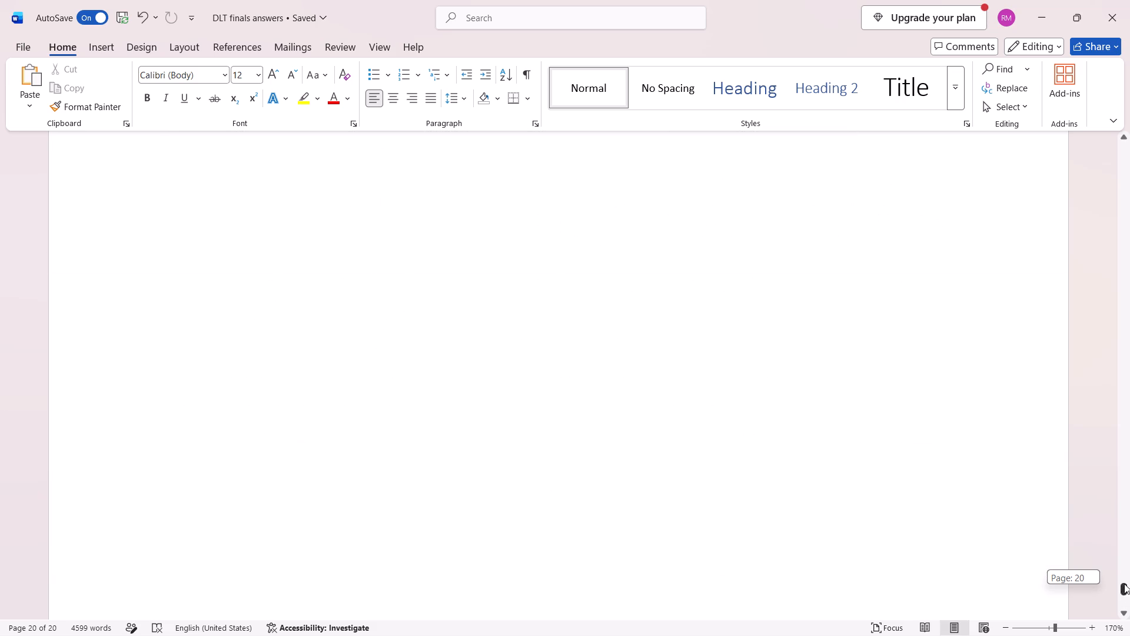
drag(1124, 584, 1126, 524)
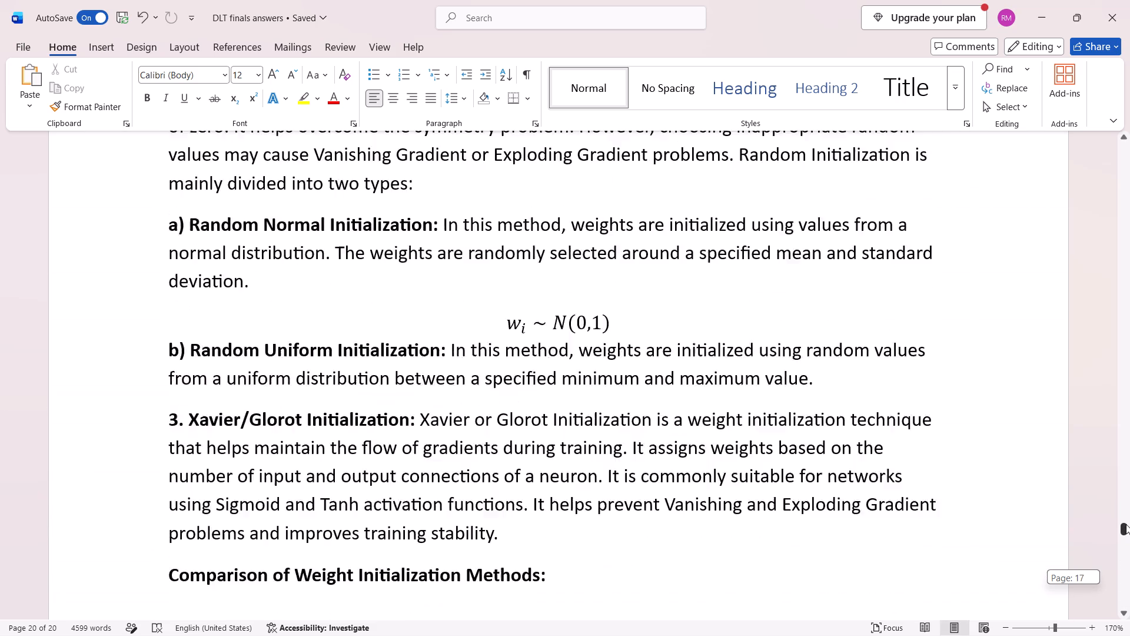
drag(1126, 524, 1126, 495)
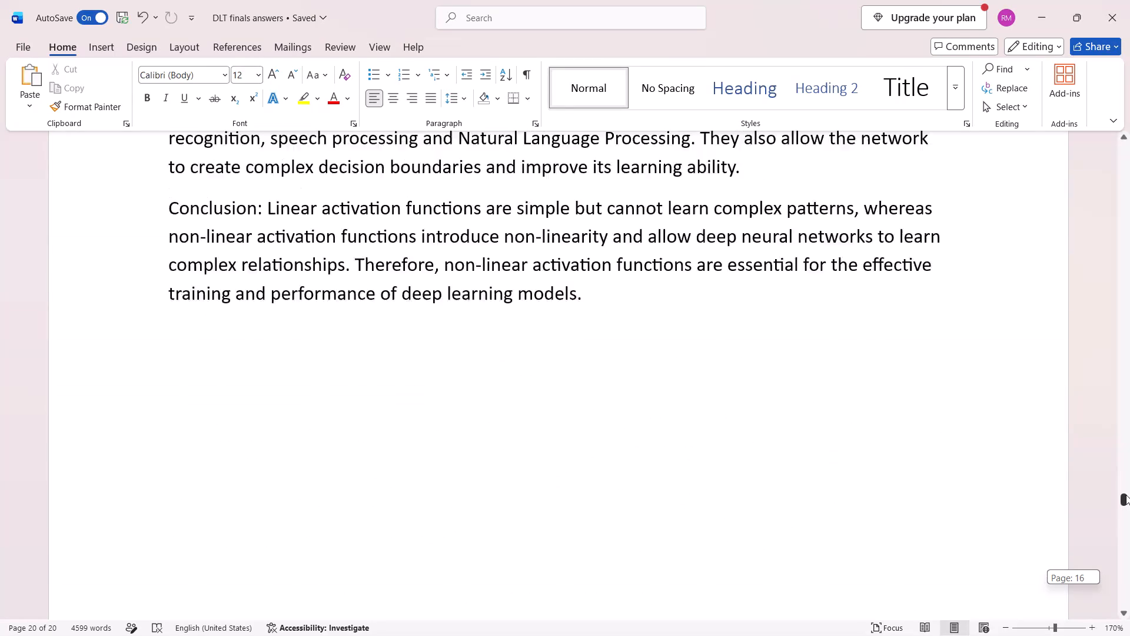
drag(1126, 495, 1126, 470)
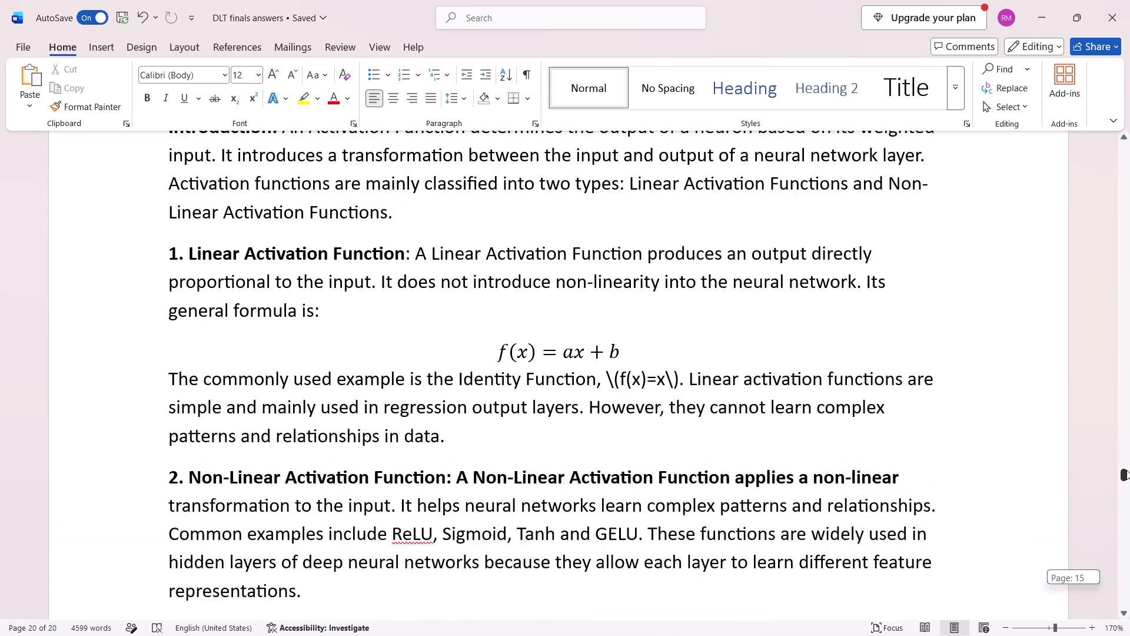
drag(1126, 470, 1126, 449)
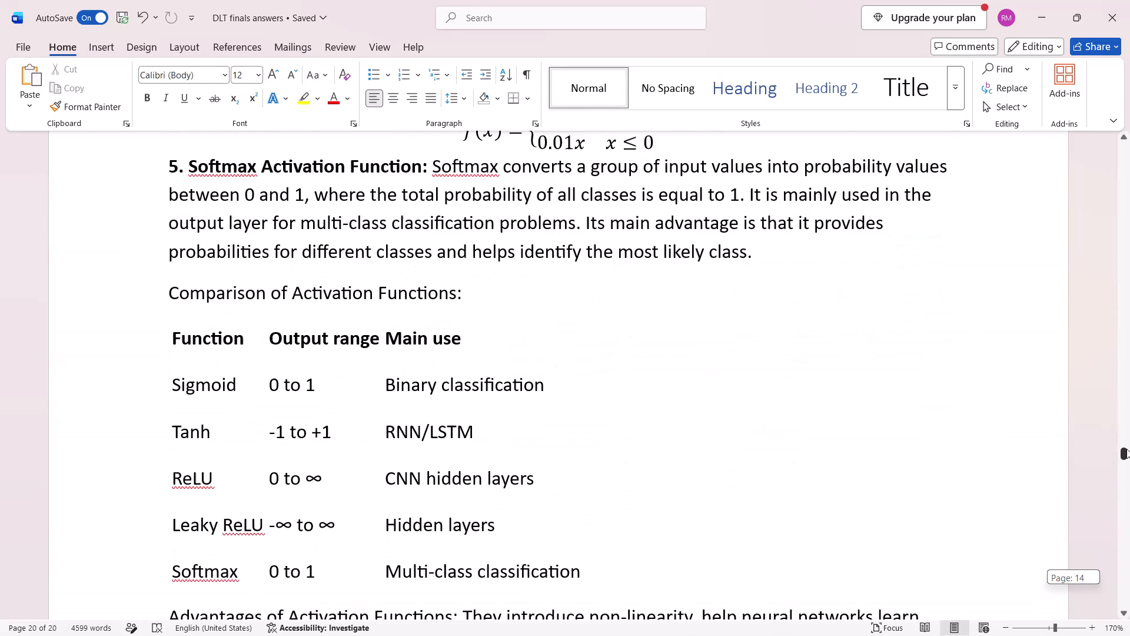
drag(1126, 449, 1127, 425)
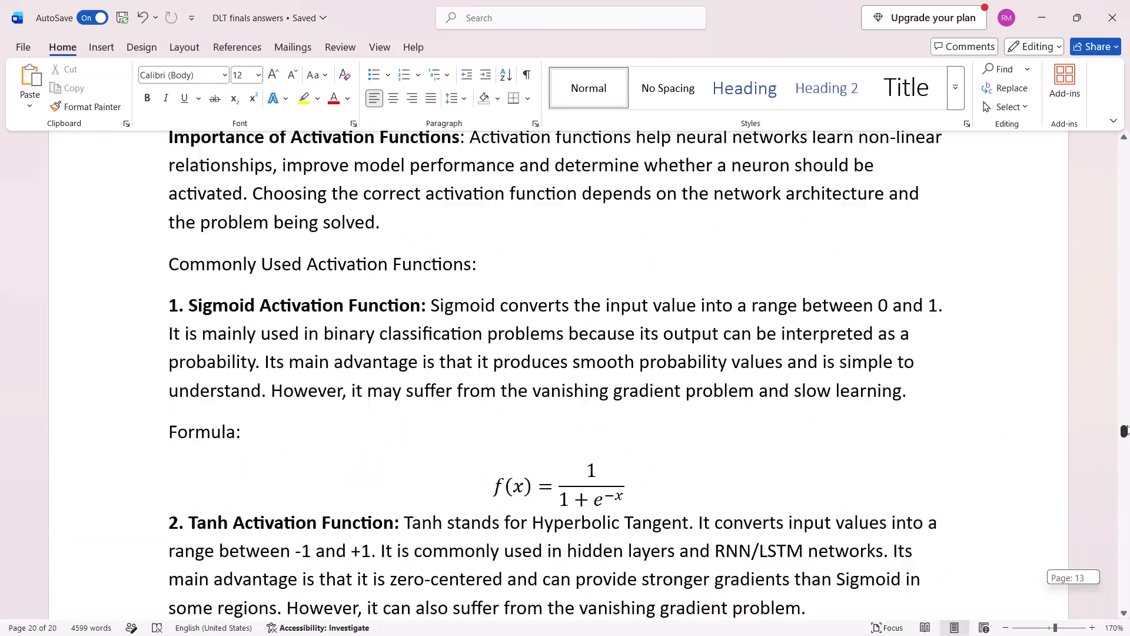
drag(1127, 425, 1127, 393)
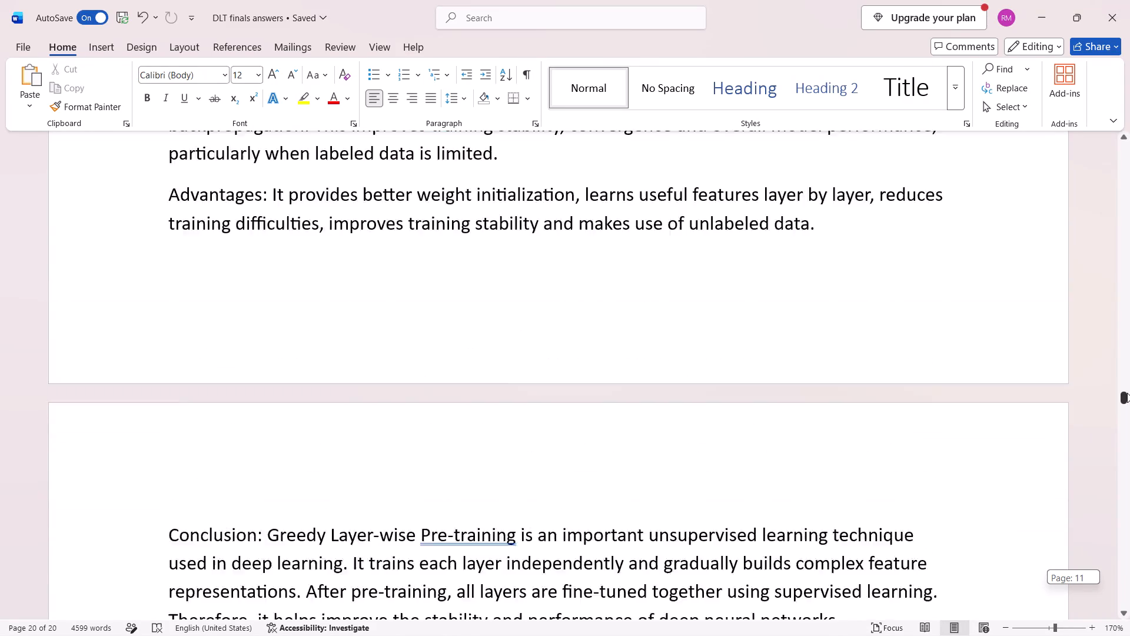
drag(1127, 393, 1128, 372)
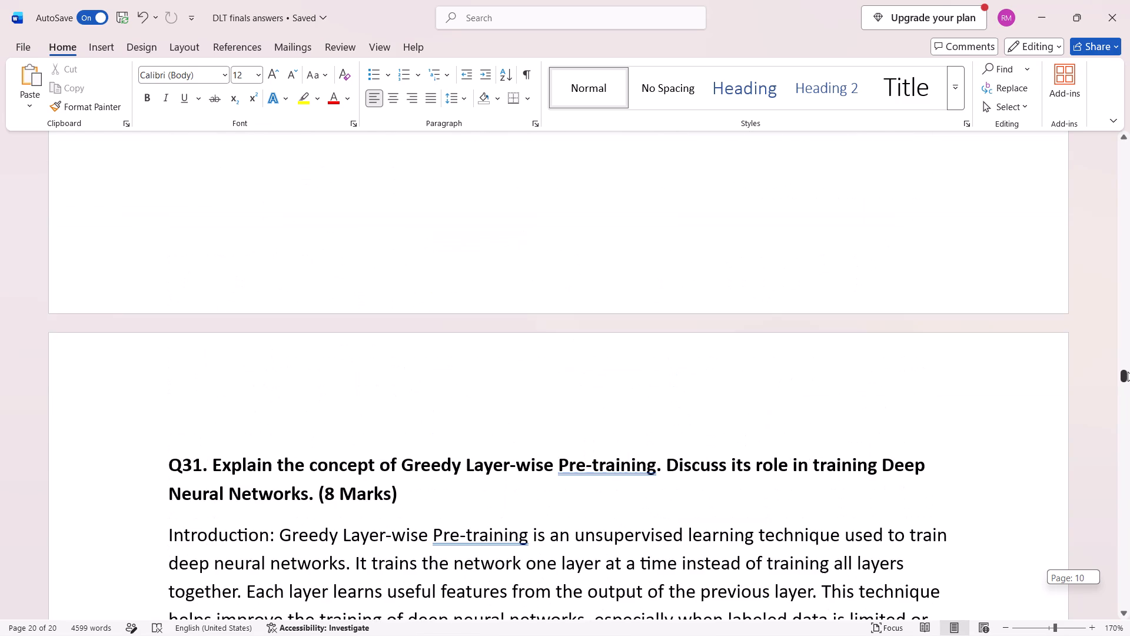
drag(1128, 372, 1129, 334)
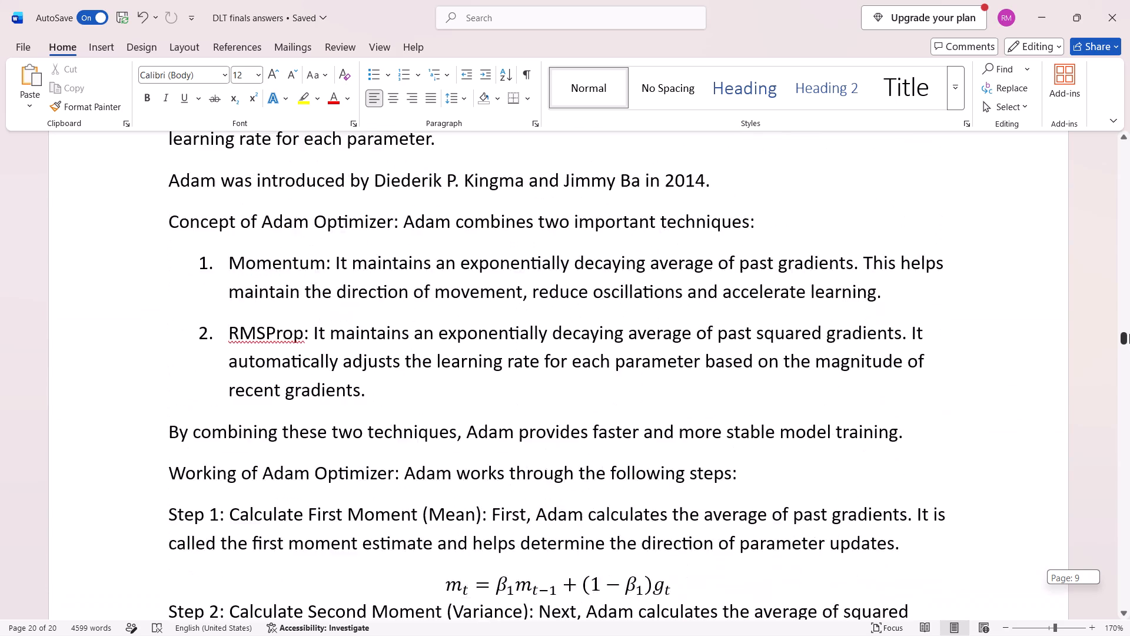
drag(1129, 334, 1129, 302)
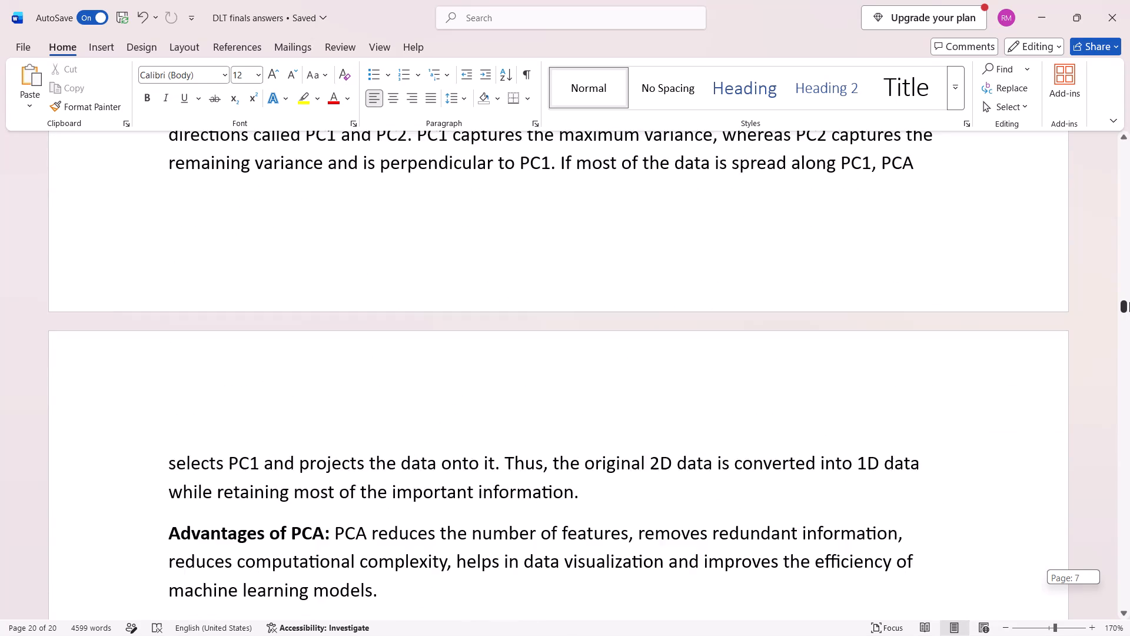
drag(1129, 302, 1129, 279)
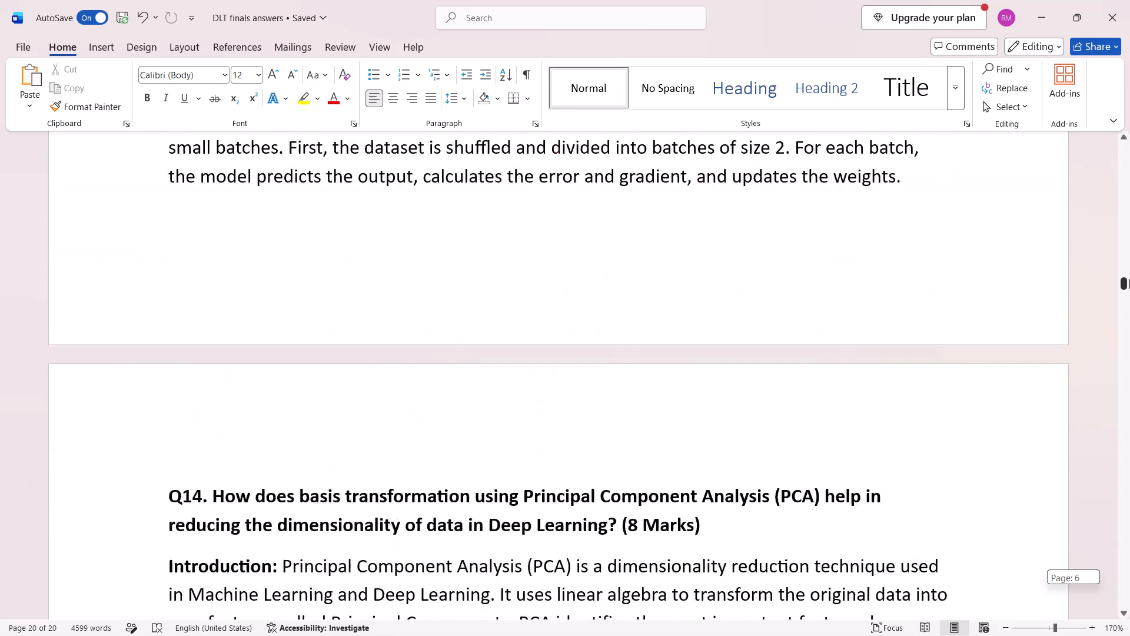
drag(1129, 279, 1116, 635)
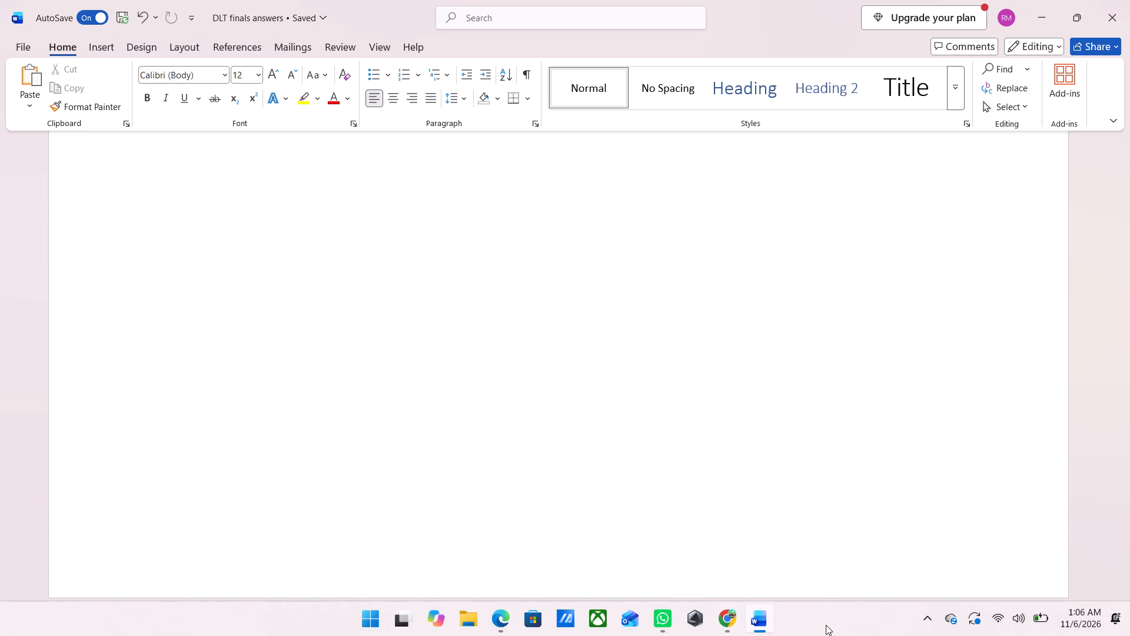
Switch to the DLT Question Bank PDF in Edge and look through the questions and answers following question 35.
double_click(491, 620)
click(490, 625)
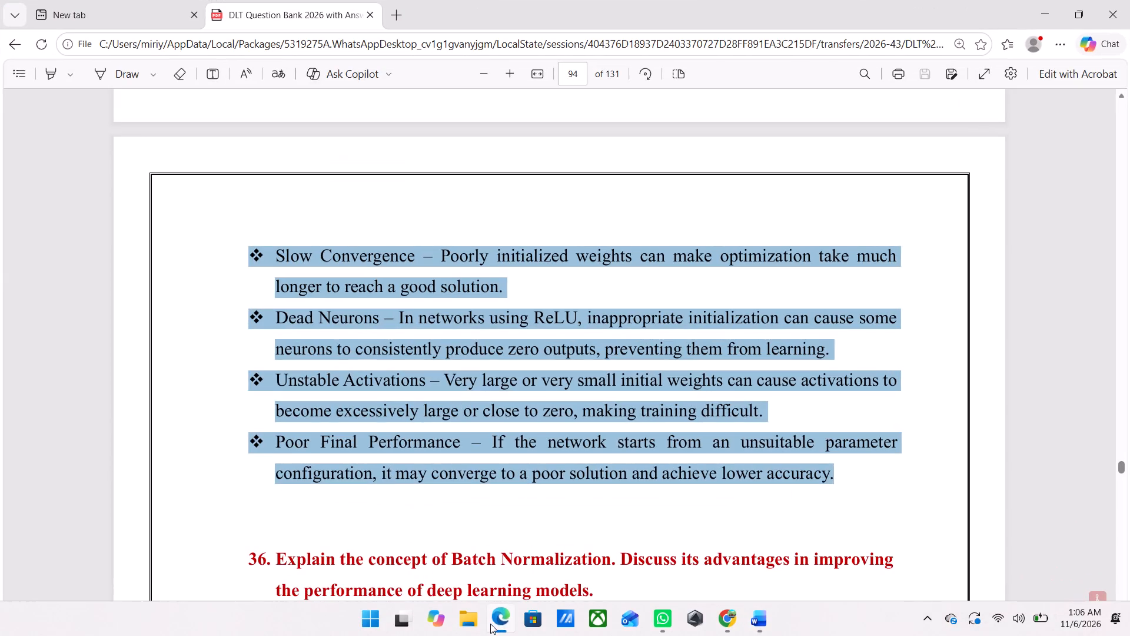
click(674, 497)
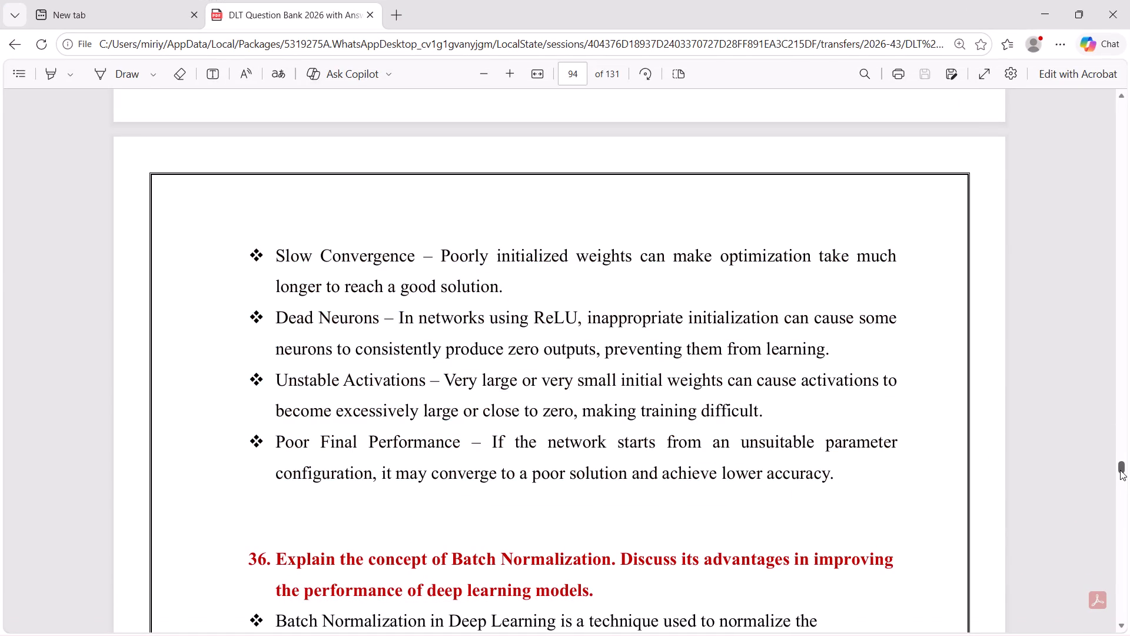
click(1120, 470)
drag(1121, 476, 1129, 564)
drag(1129, 565, 1120, 612)
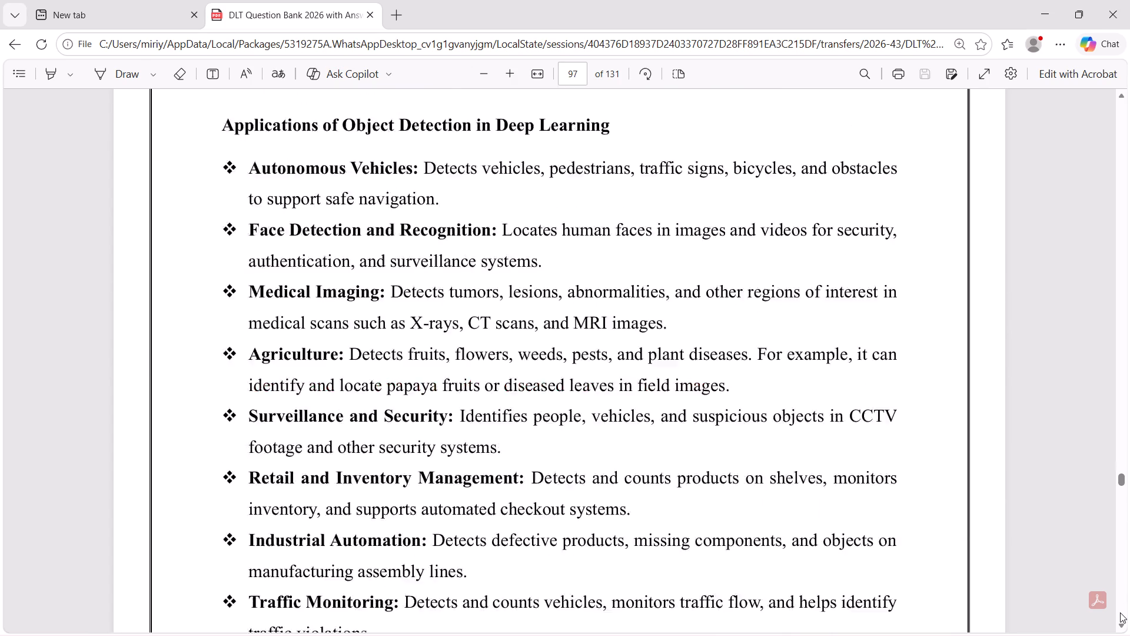
drag(1120, 612, 1120, 613)
click(1120, 613)
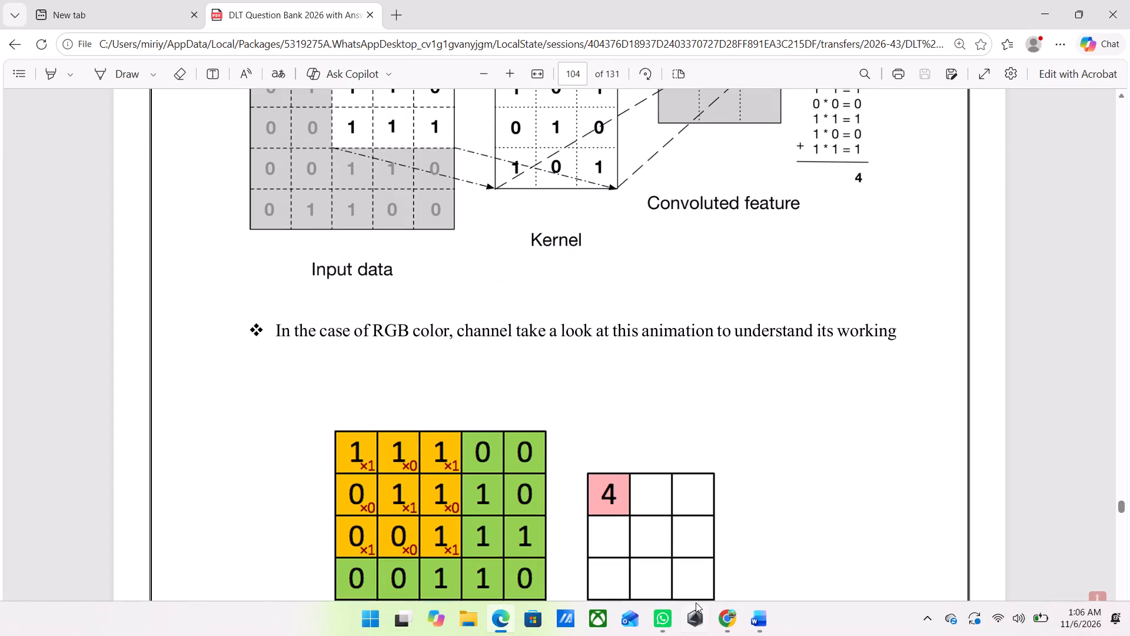
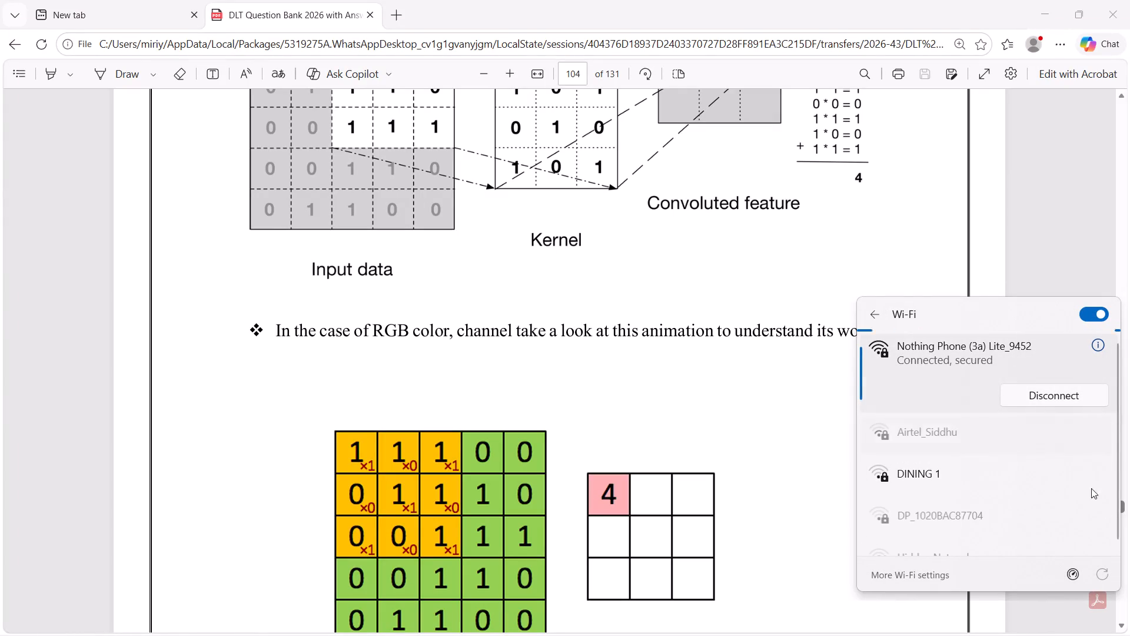
Launch the internet speed test for the current Wi-Fi connection and view its page in Chrome.
click(1078, 568)
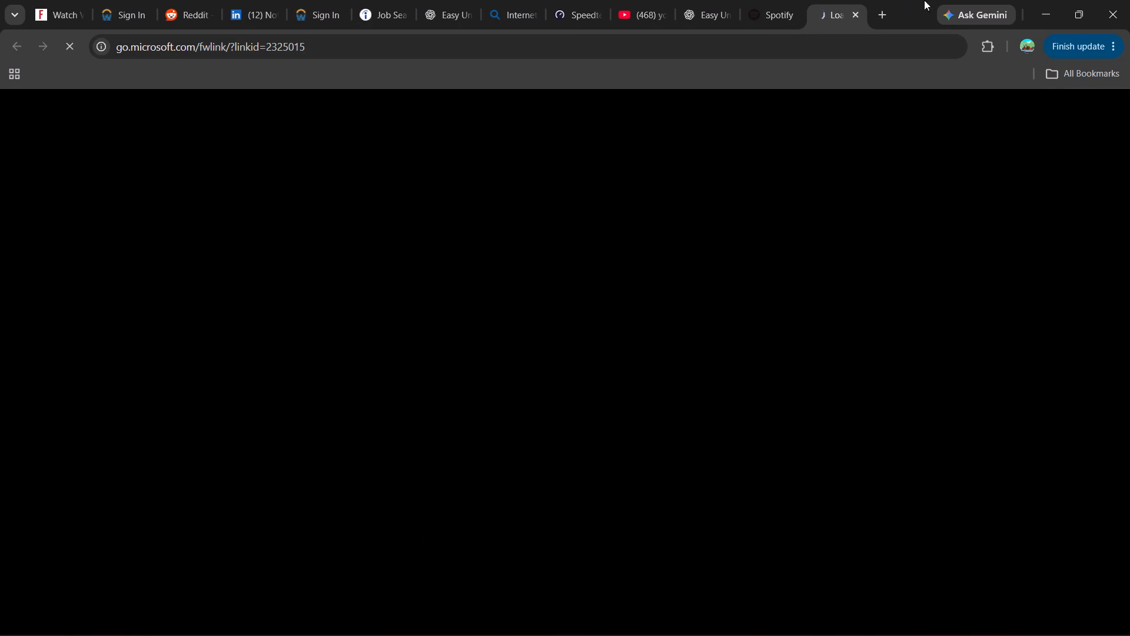
click(776, 2)
click(838, 14)
click(1032, 10)
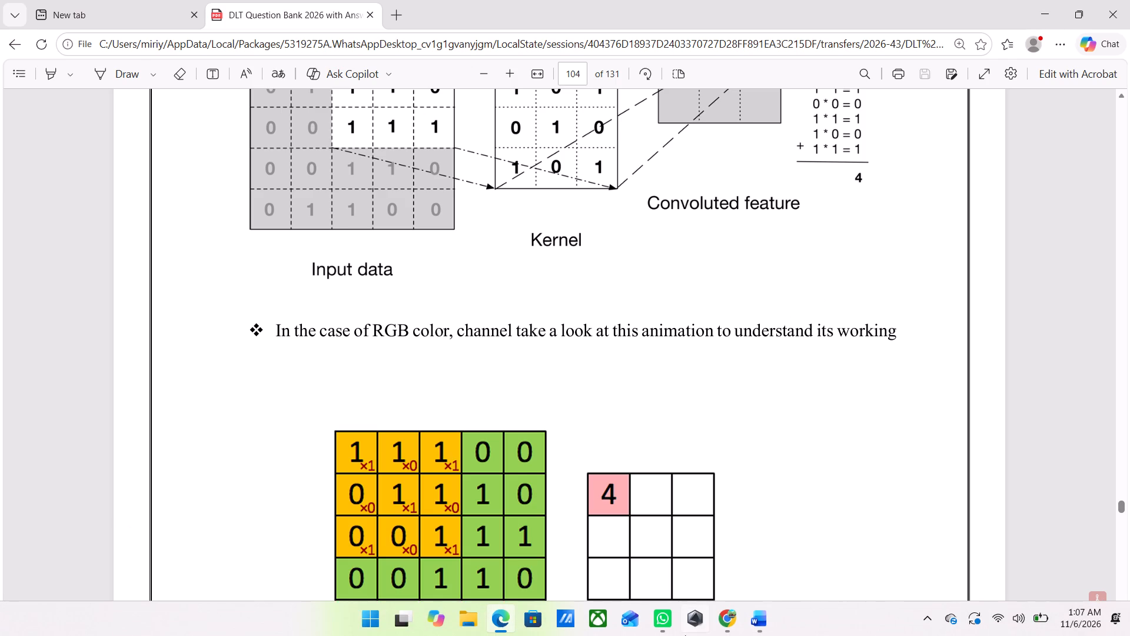
click(726, 624)
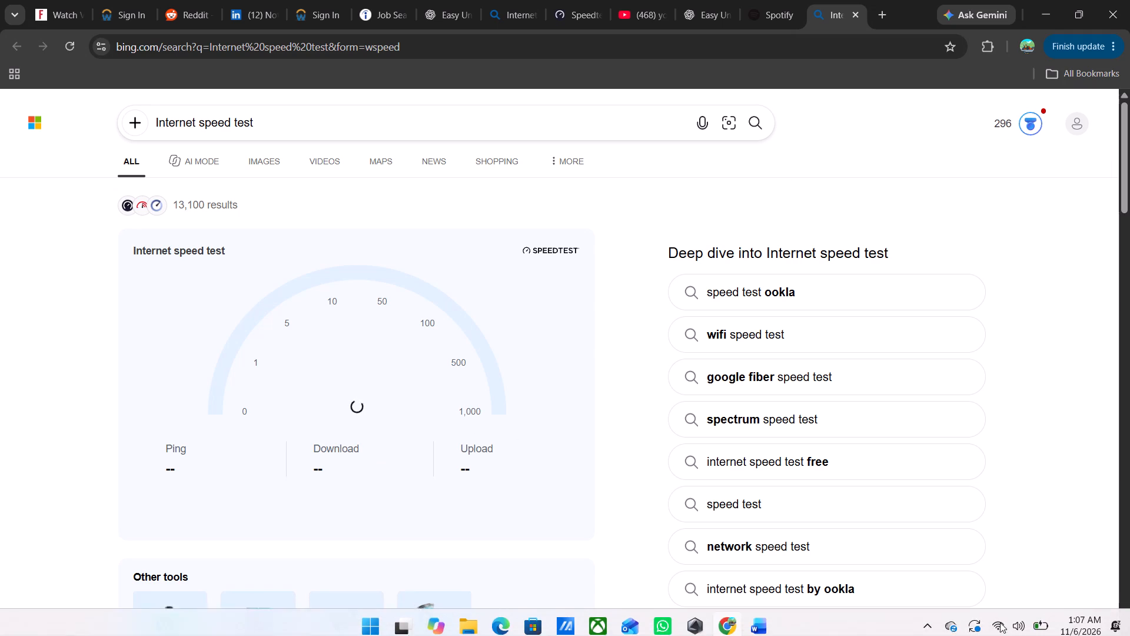
Check the Wi-Fi connection and the list of available networks.
click(1002, 619)
click(936, 342)
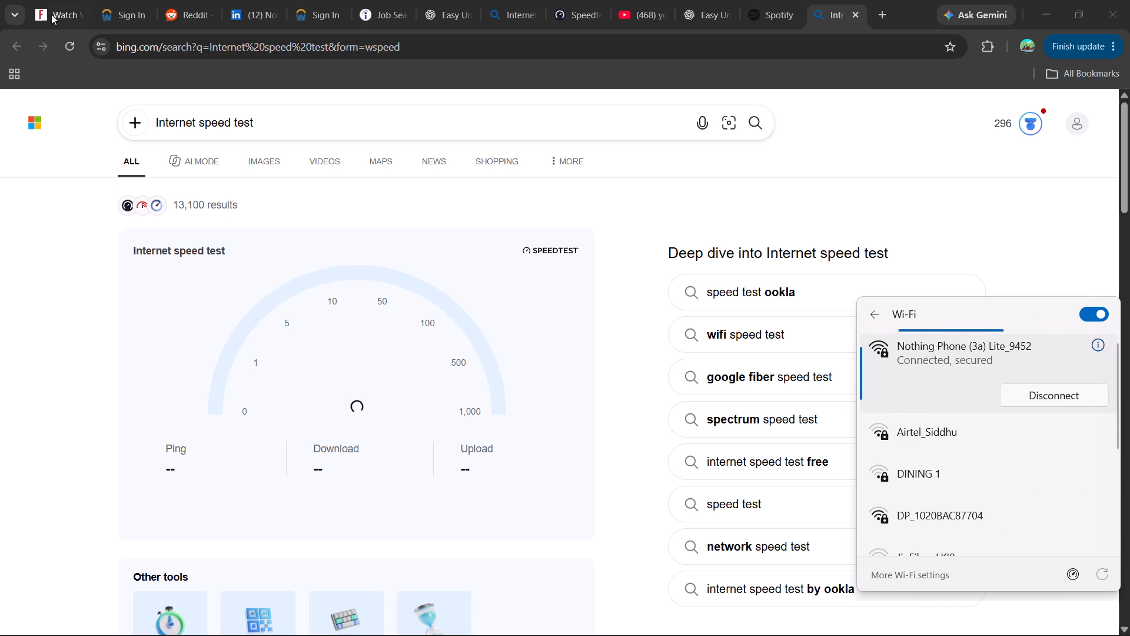
Reload the internet speed test page in Chrome.
click(69, 34)
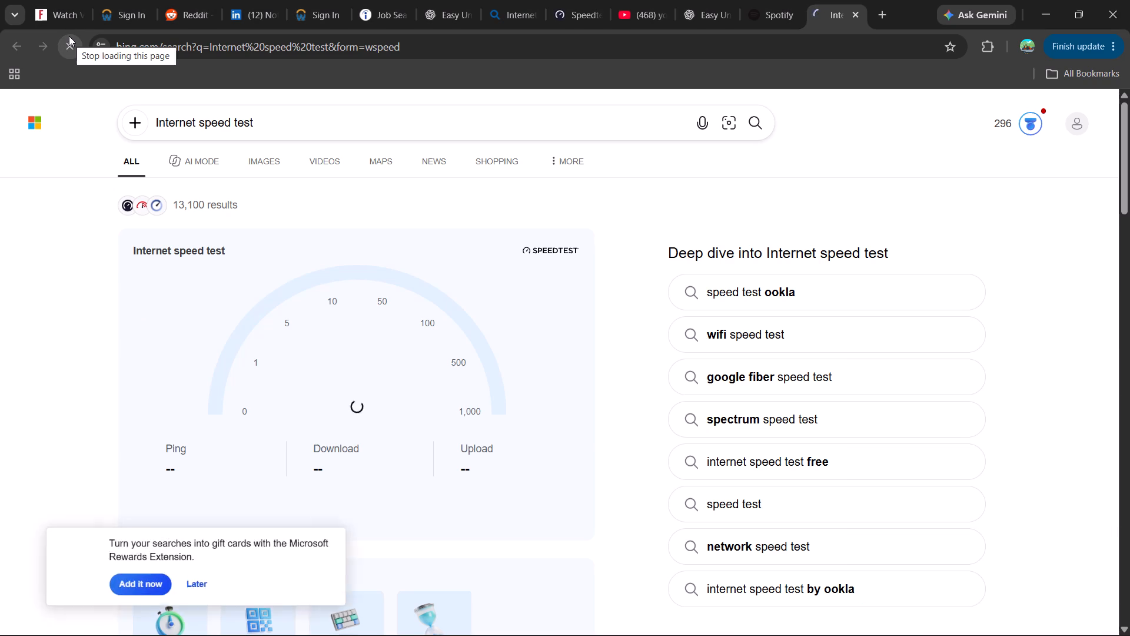
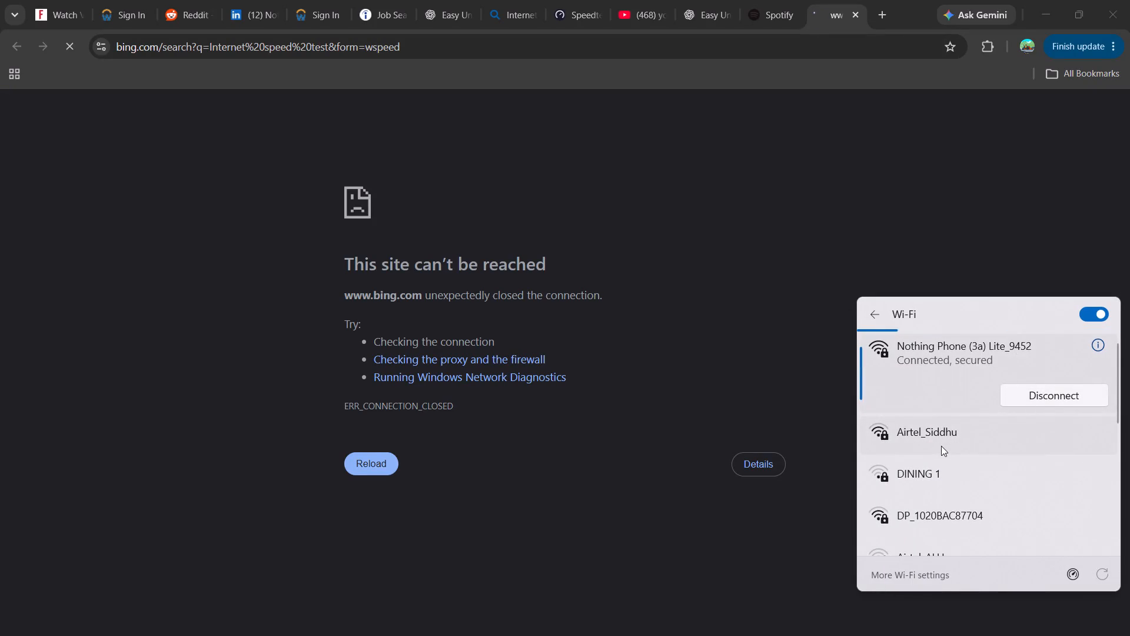
Switch the Wi-Fi connection from the phone hotspot to the Airtel_Siddhu network.
click(941, 446)
click(1021, 466)
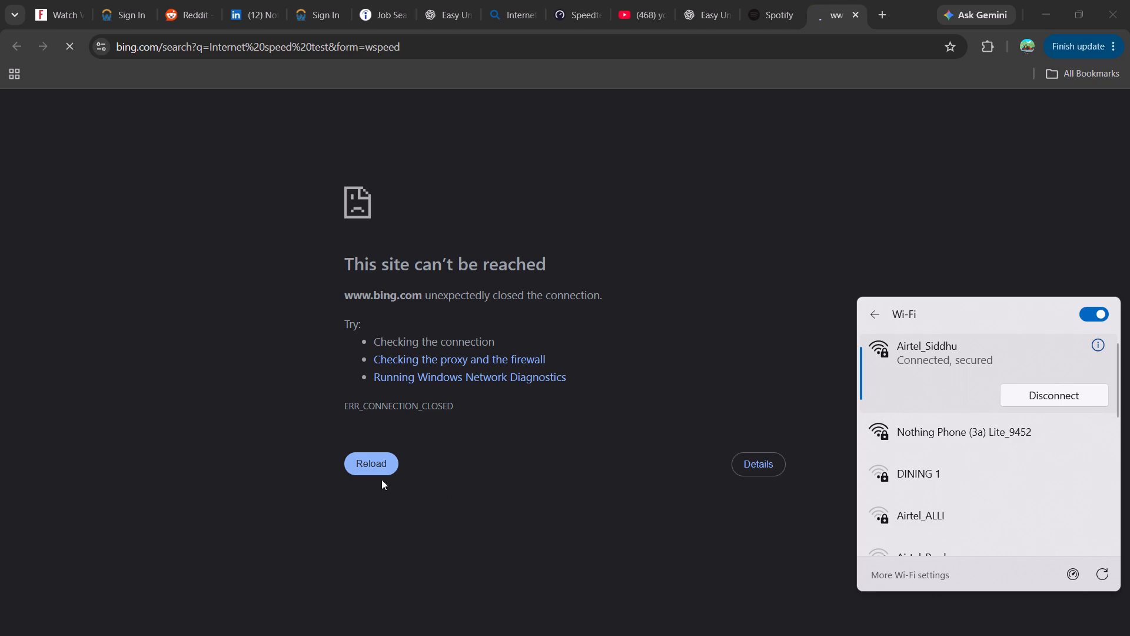
Reload the Bing internet speed test page over the new connection.
click(381, 459)
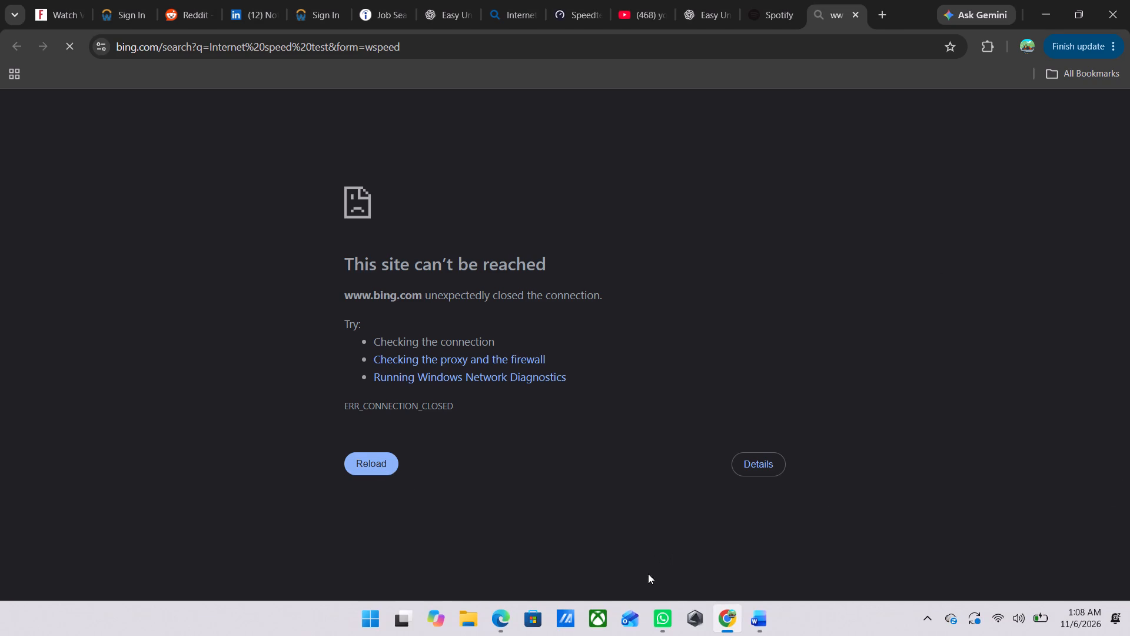
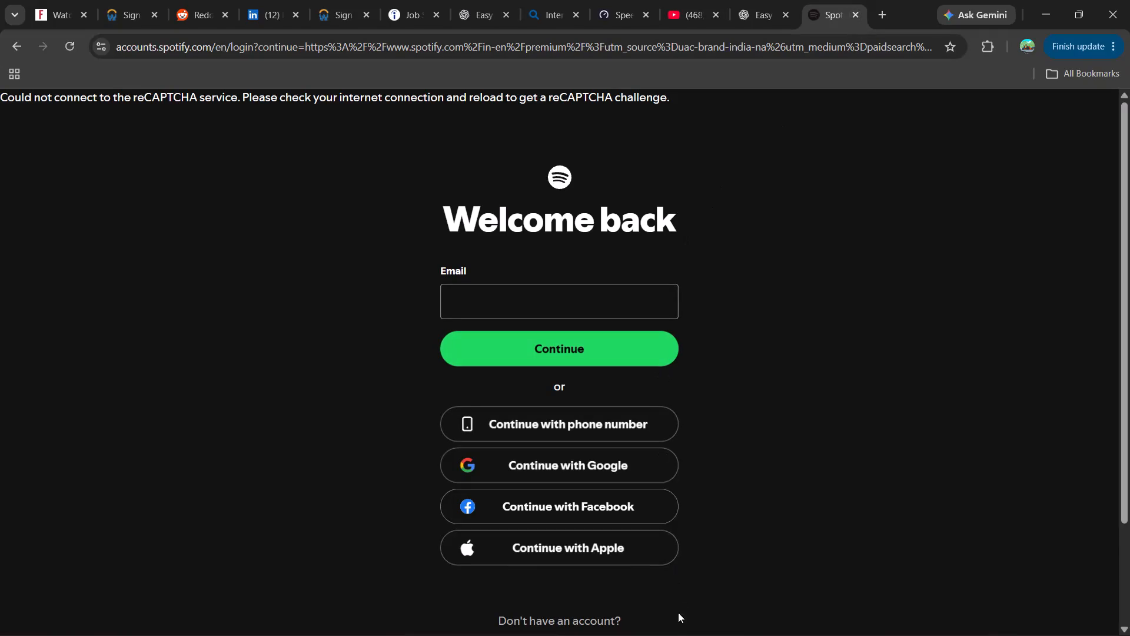
Log in to Spotify by continuing with the Google account.
click(604, 472)
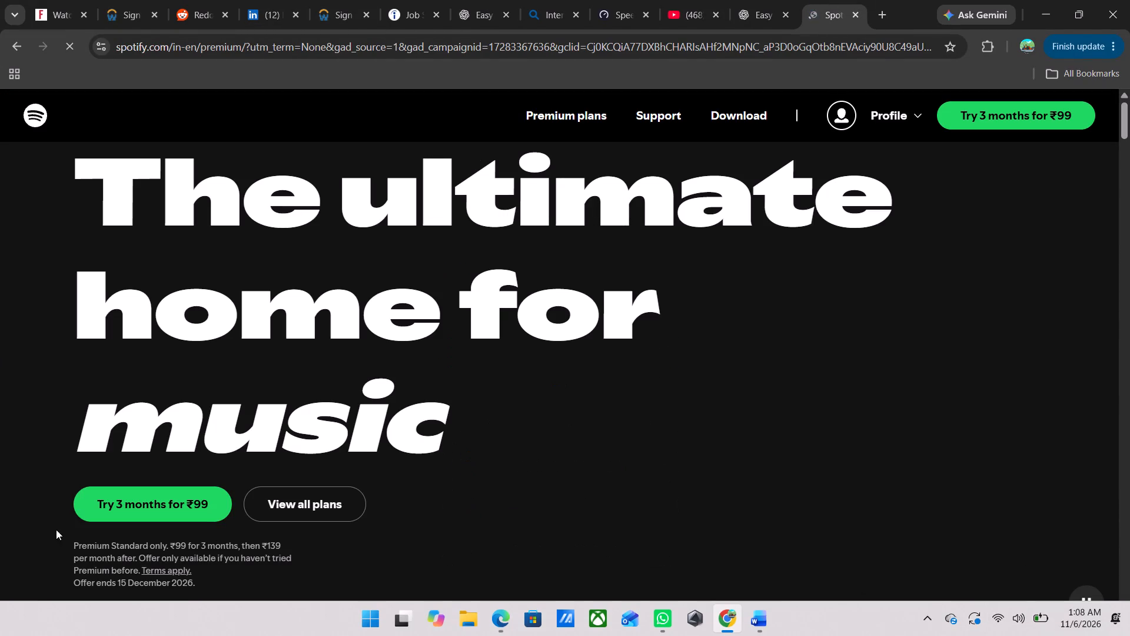
Open the Spotify profile's account overview page, look over the plan and account options, and try to go back.
click(918, 117)
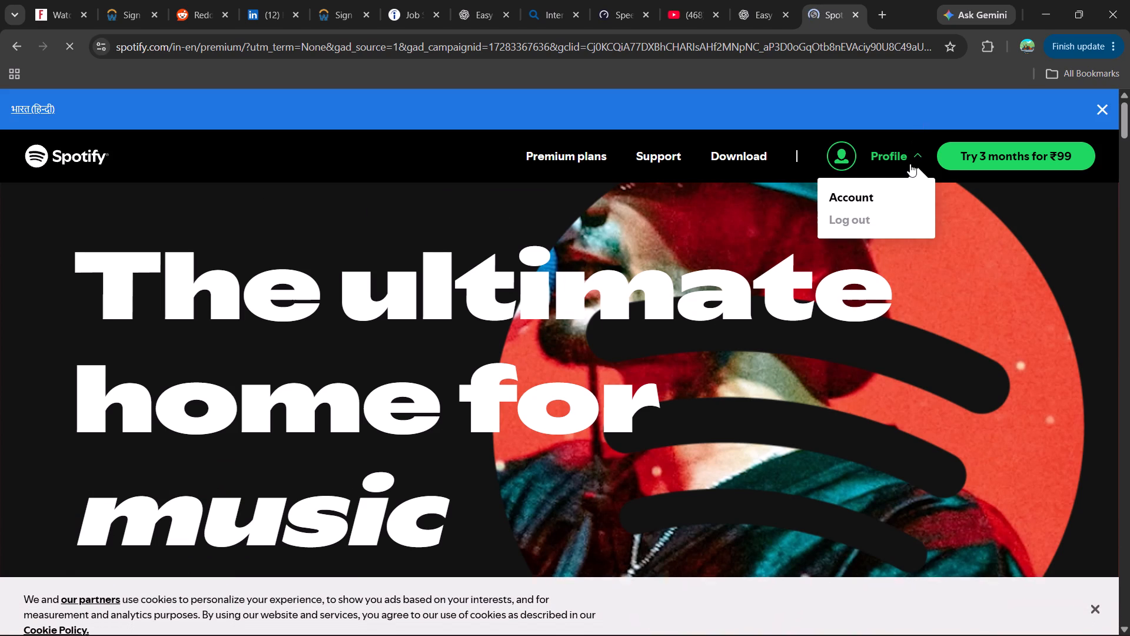
click(835, 201)
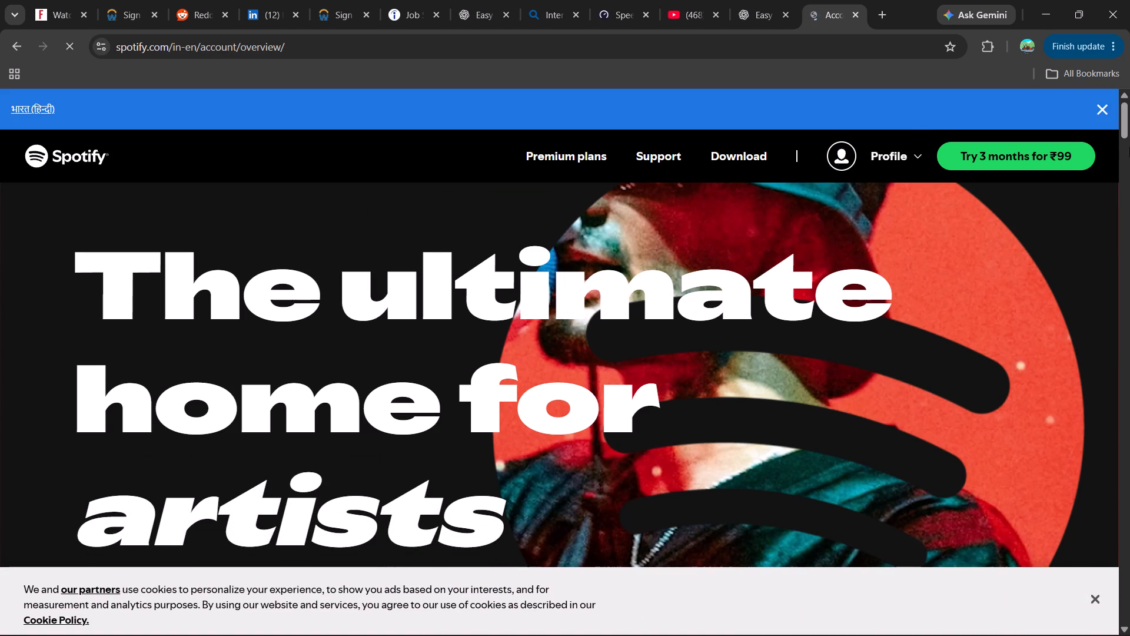
click(1106, 111)
click(1102, 104)
middle_drag(629, 314, 629, 627)
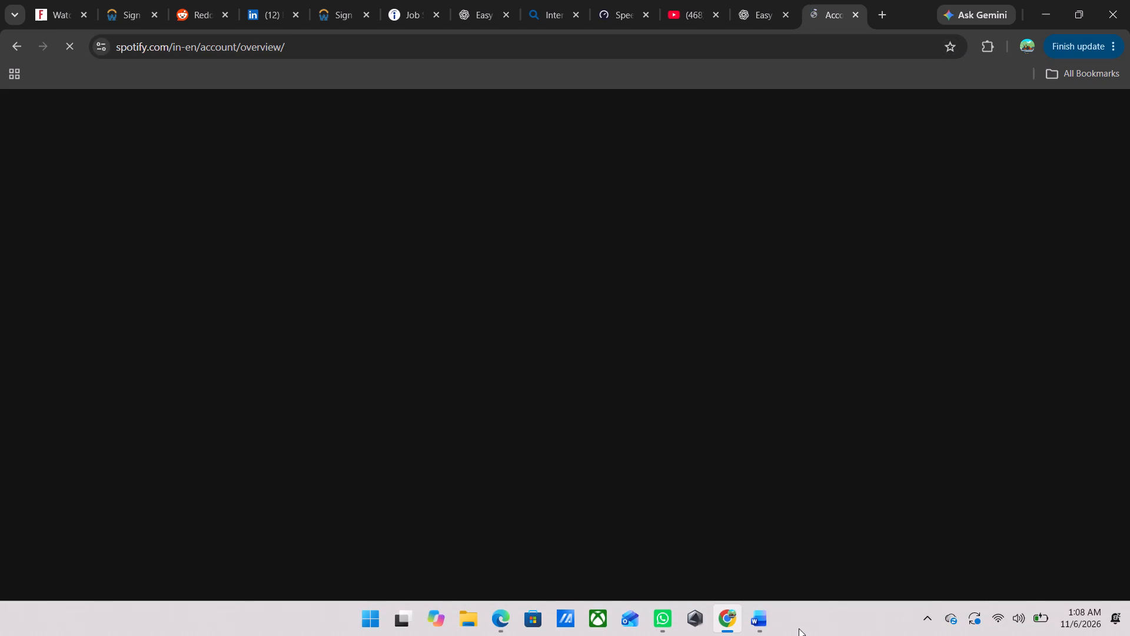
middle_drag(925, 382, 925, 383)
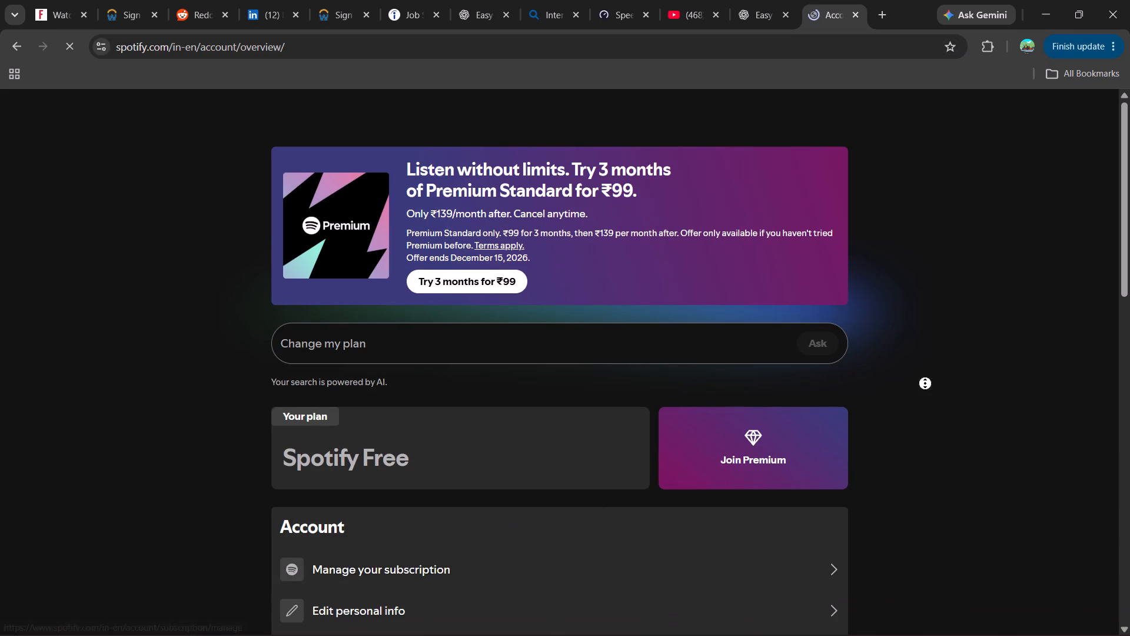
middle_drag(925, 383, 933, 263)
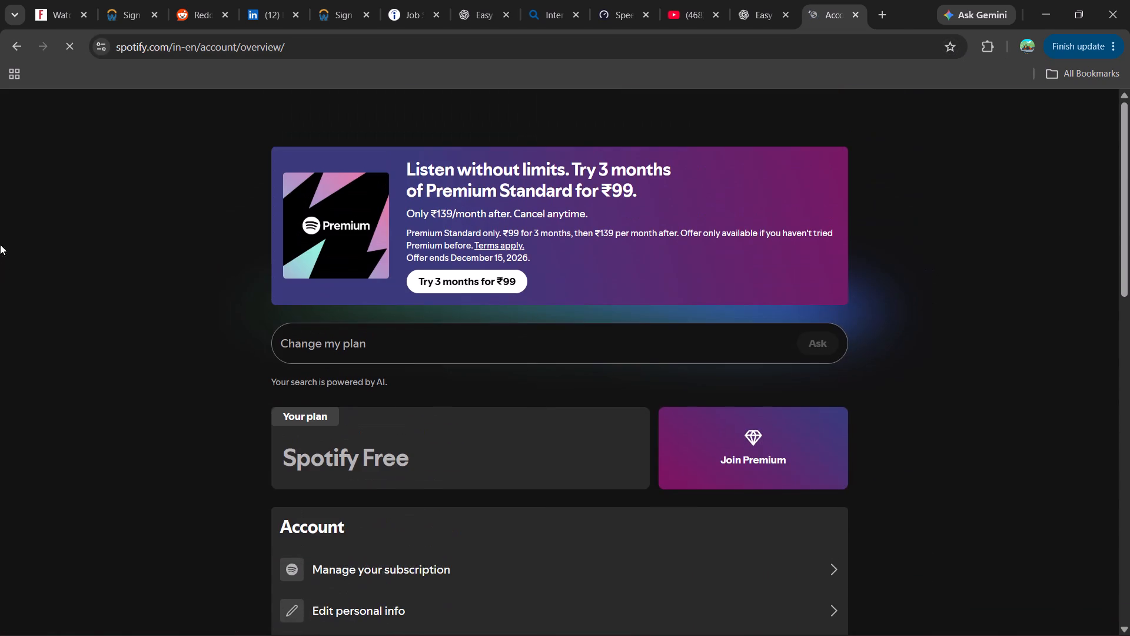
click(22, 45)
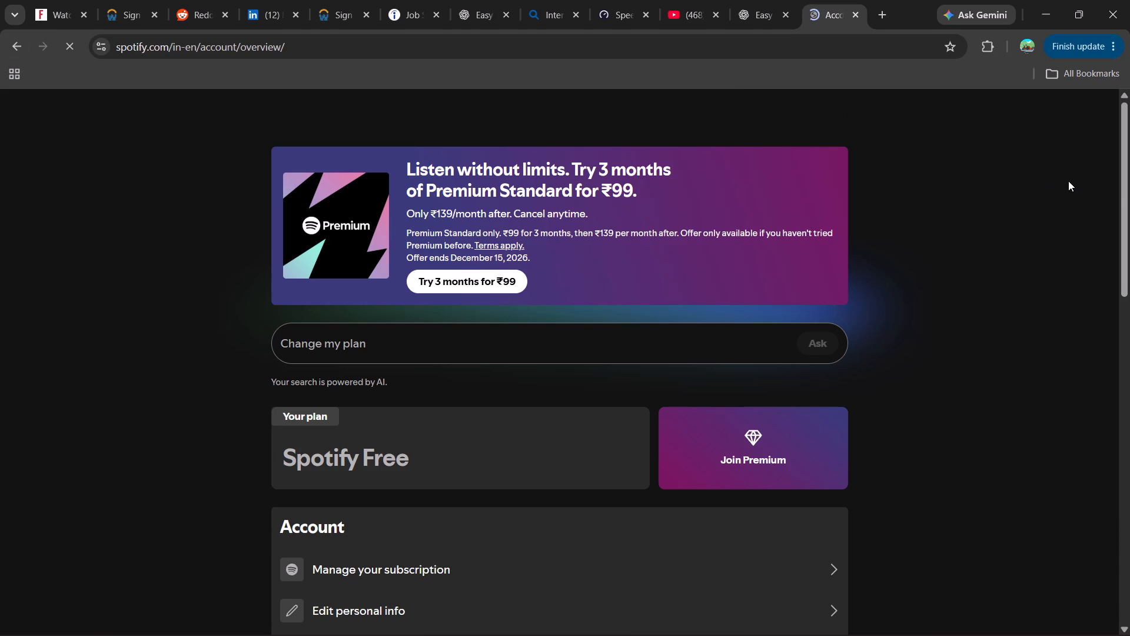
Switch the Wi-Fi connection to the Nothing Phone (3a) Lite_9452 network, with automatic connection left enabled.
click(1015, 618)
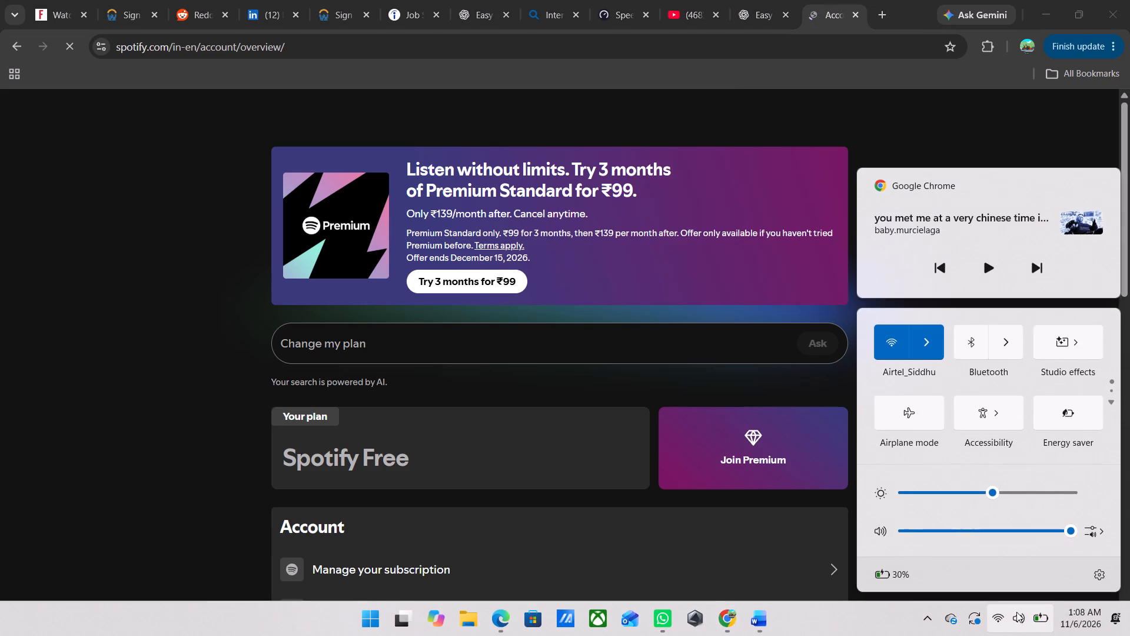
click(917, 336)
click(943, 443)
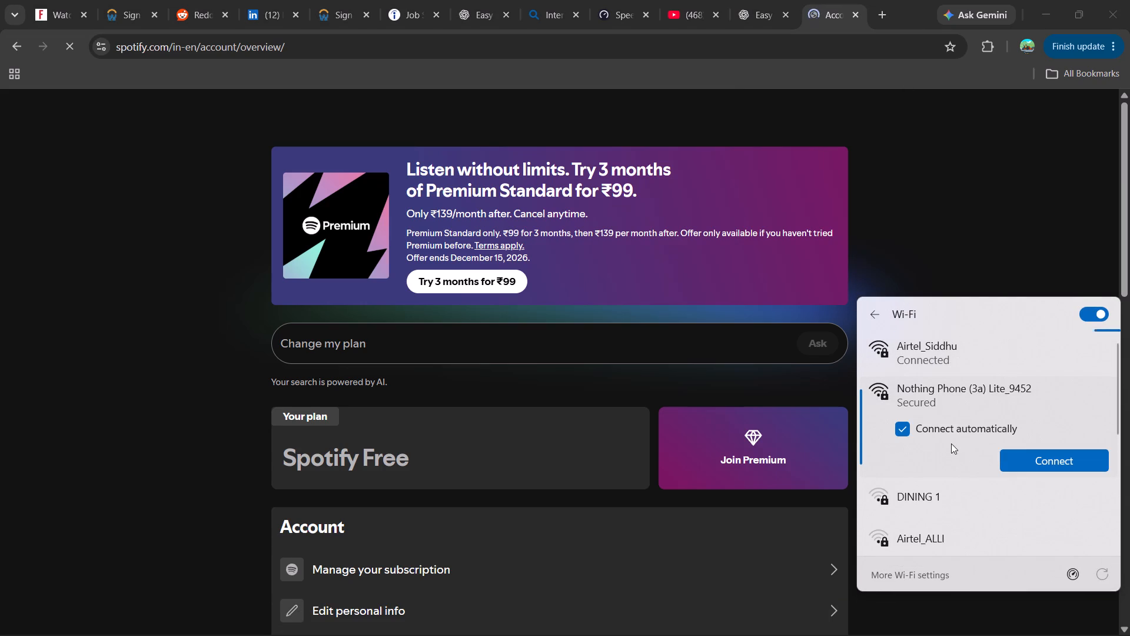
click(1010, 458)
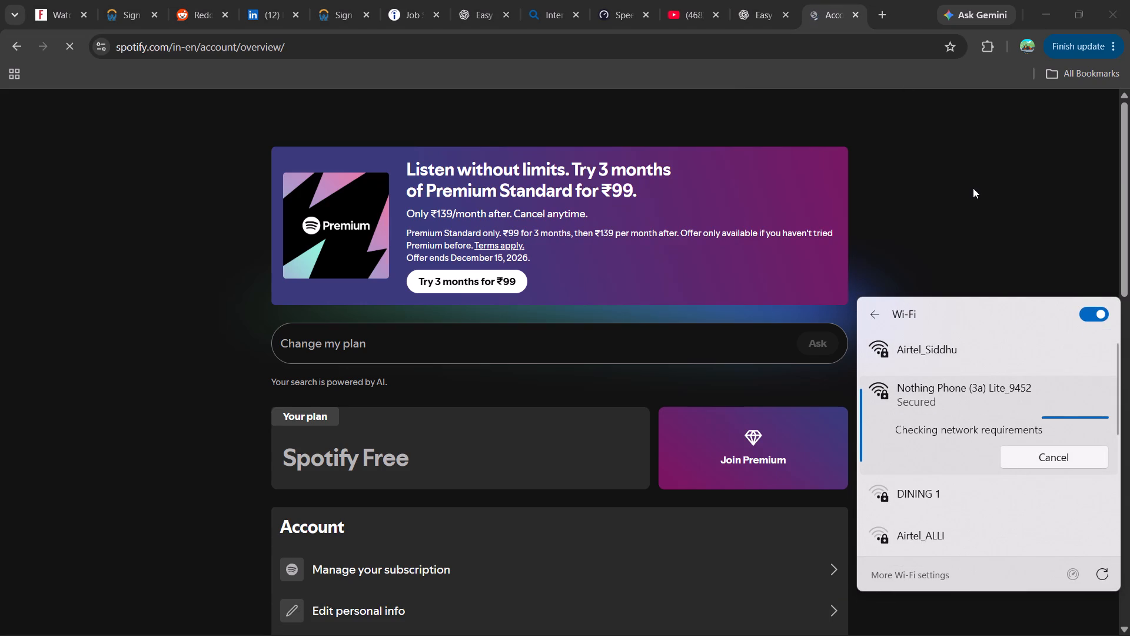
Reload the Spotify account overview page in Chrome over the new connection.
click(69, 47)
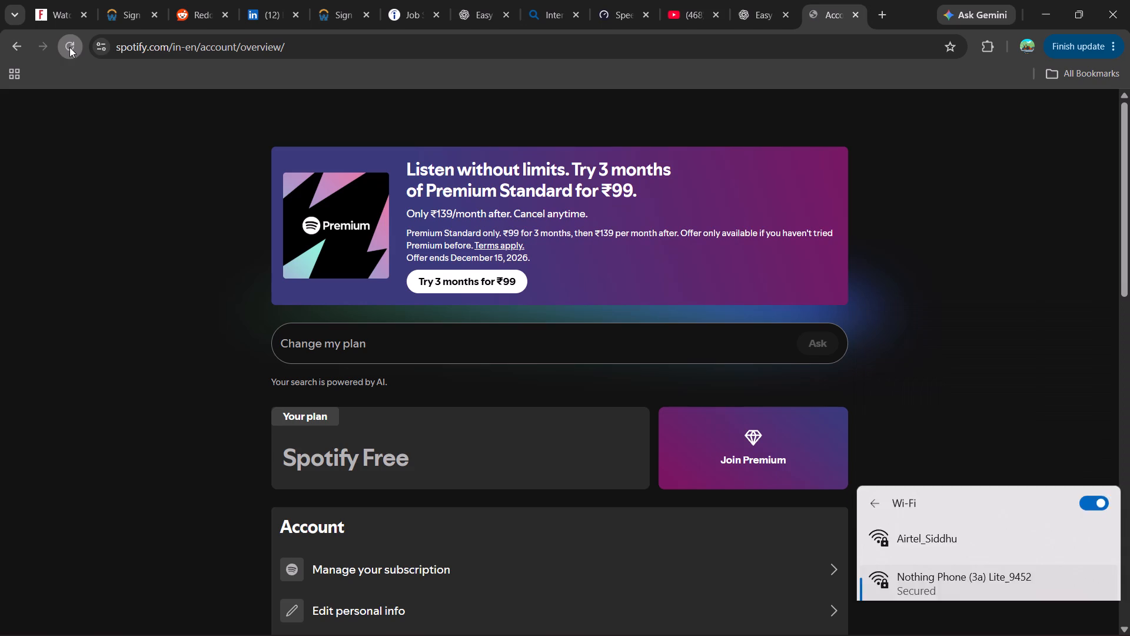
click(69, 47)
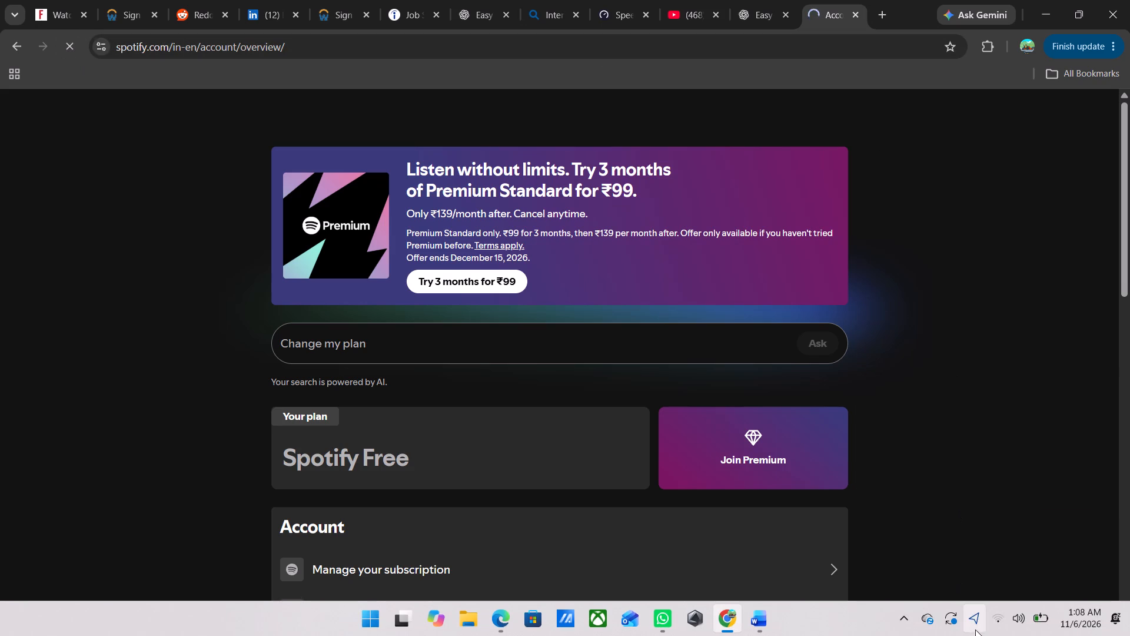
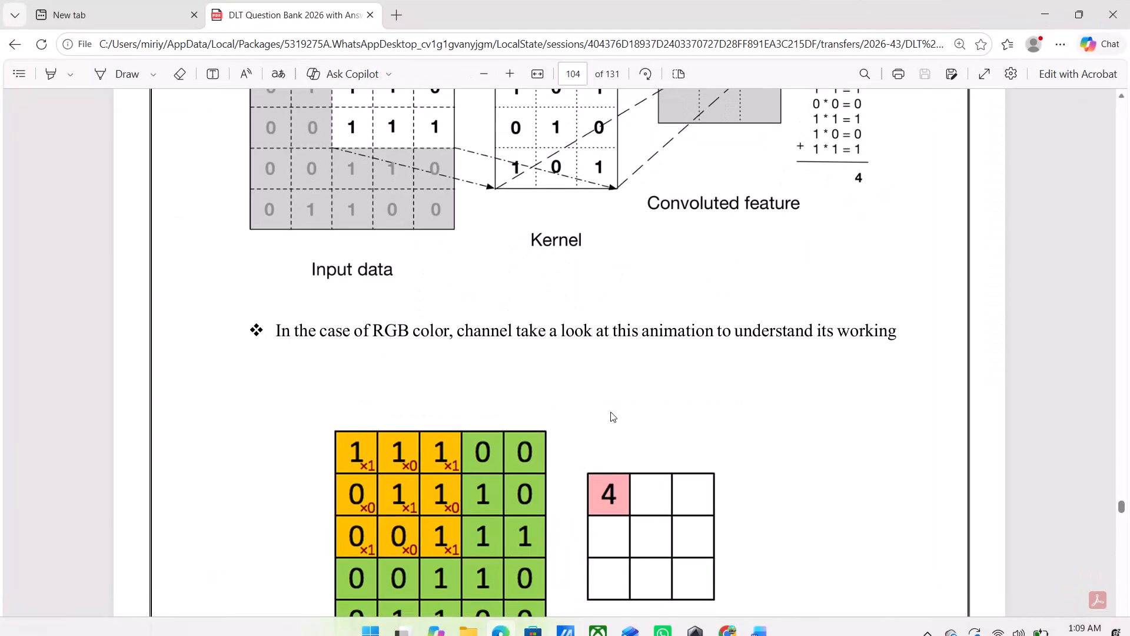
Copy question 41 on the general architecture of a CNN and its full answer, through the Deep Architecture point, from the question bank PDF.
middle_drag(606, 425, 620, 352)
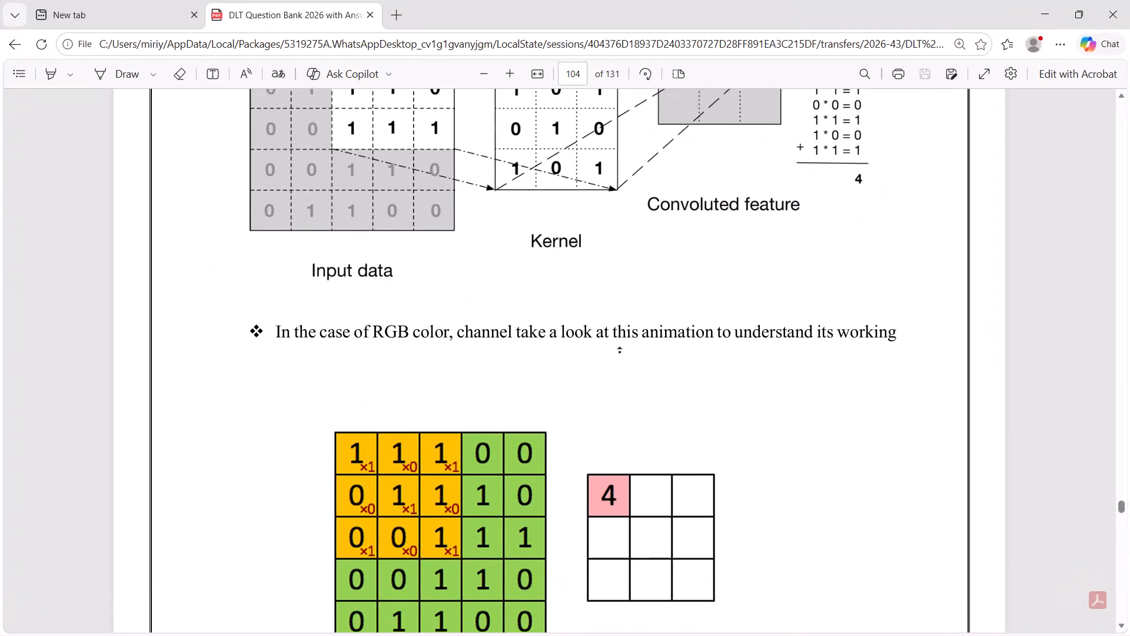
middle_drag(620, 352, 606, 233)
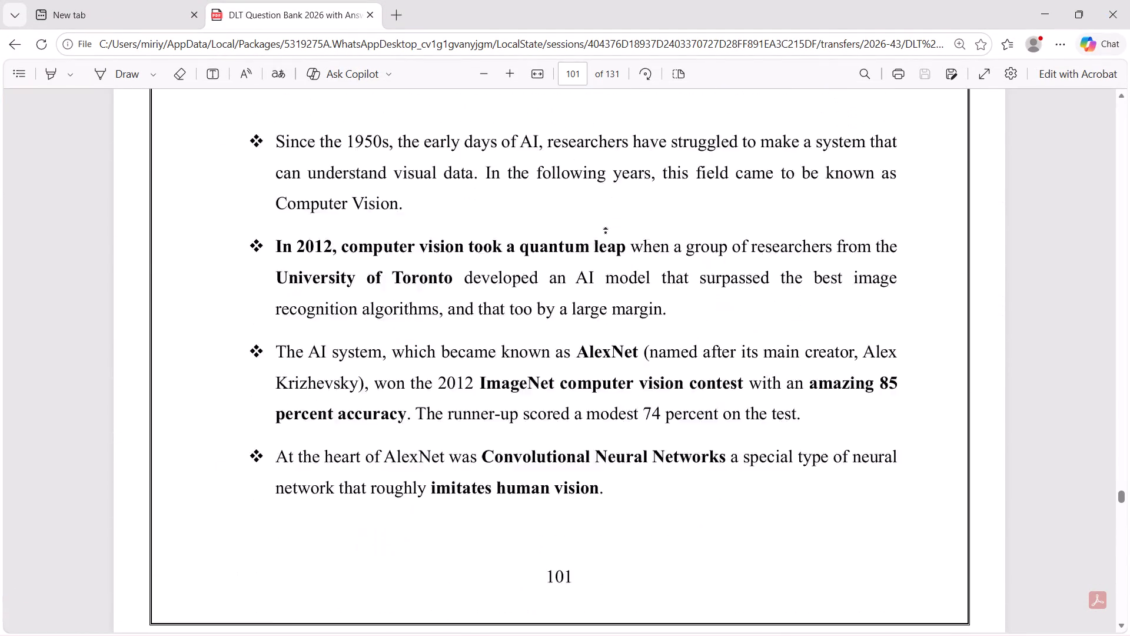
middle_drag(606, 233, 650, 344)
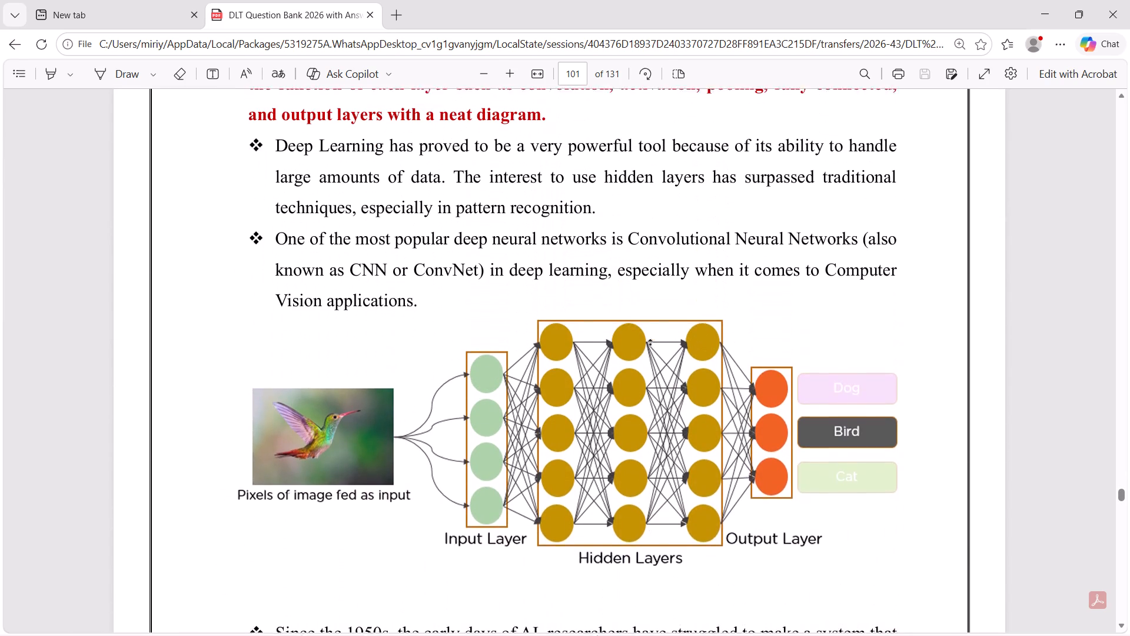
middle_drag(650, 344, 650, 344)
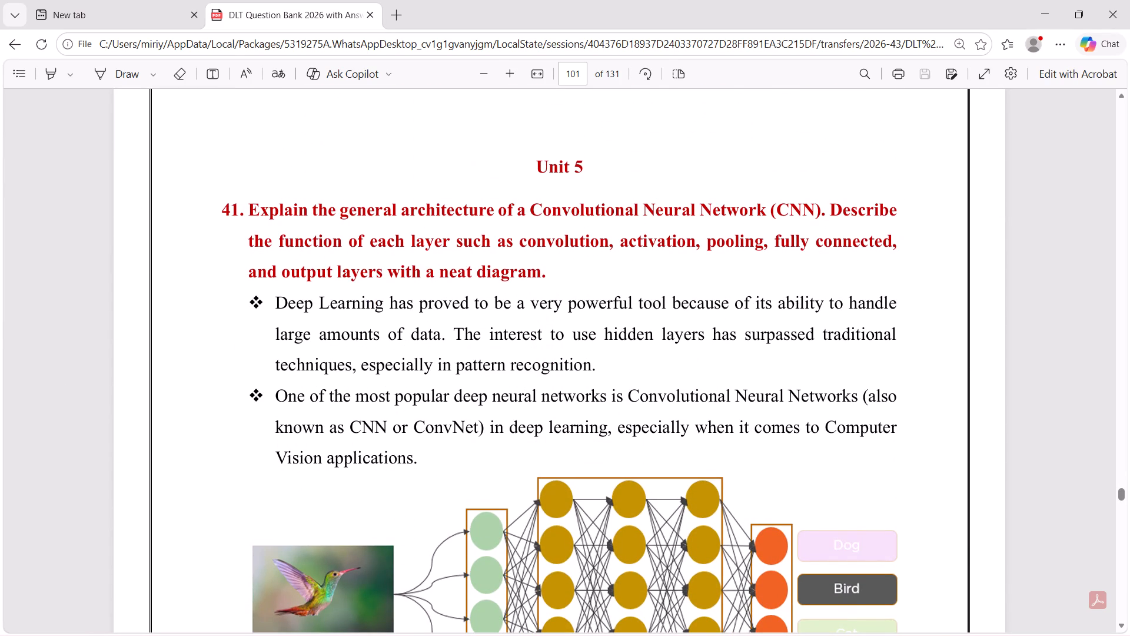
drag(247, 208, 379, 635)
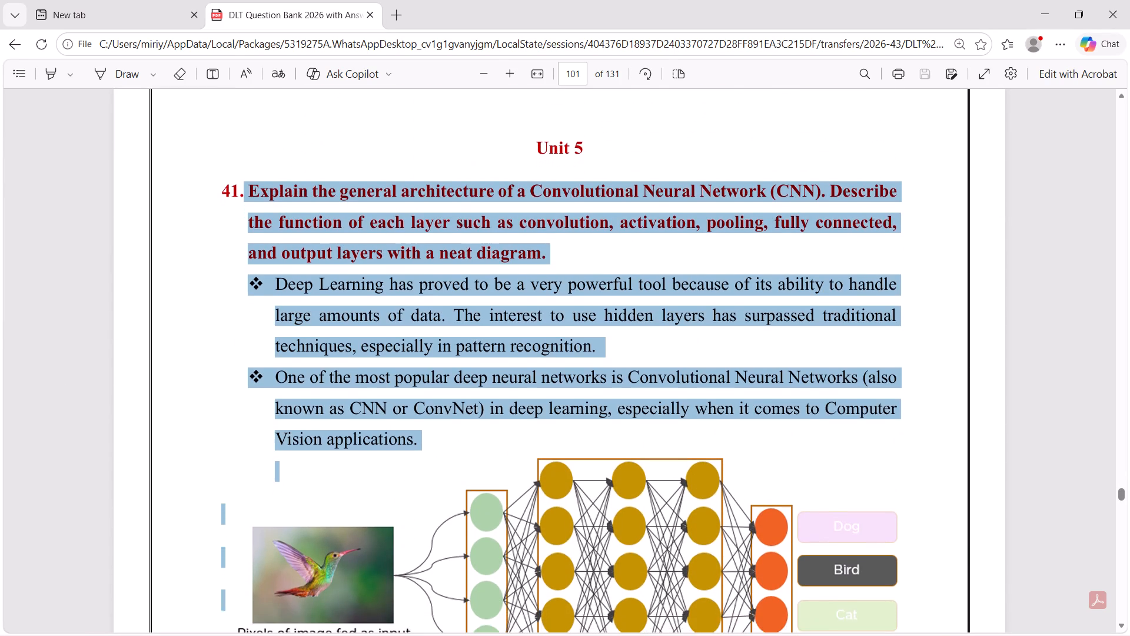
drag(379, 635, 826, 635)
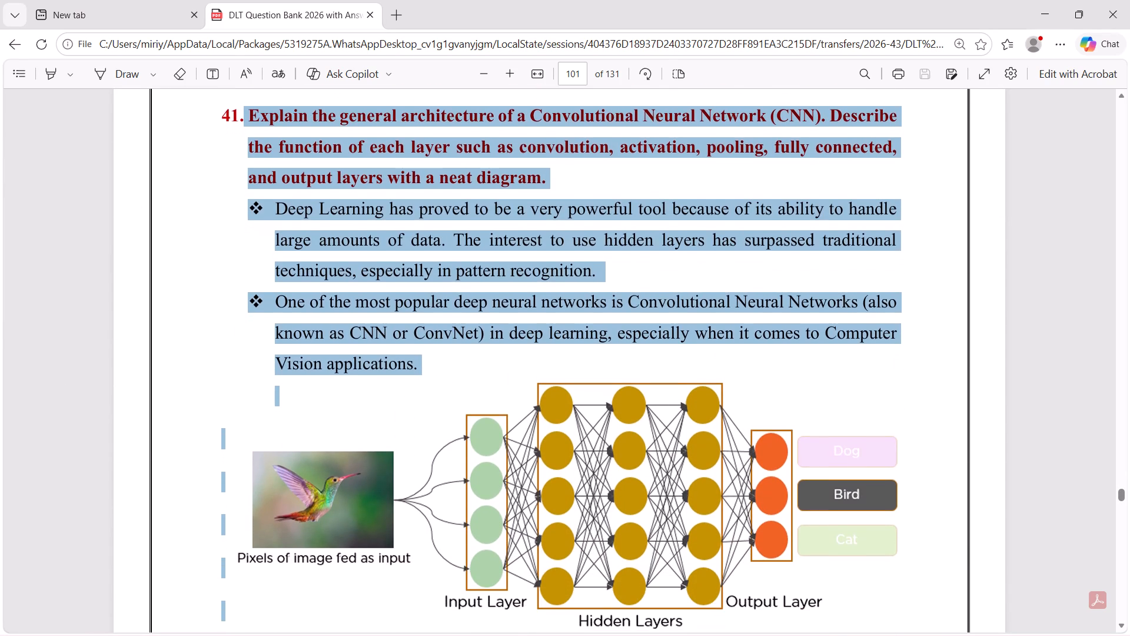
drag(826, 635, 827, 635)
key(Down)
key(Down)
key(Down)
key(Down)
key(Down)
key(Down)
key(Down)
key(Down)
key(Down)
key(Down)
key(Down)
key(Down)
key(Down)
key(Down)
key(Down)
key(Down)
key(Down)
key(Down)
key(Down)
key(Down)
key(Down)
key(Down)
key(Down)
key(Down)
key(Down)
key(Down)
key(Down)
key(Down)
key(Down)
key(Down)
key(Down)
key(Down)
key(Down)
key(Down)
key(Down)
key(Down)
key(Down)
key(Down)
key(Down)
key(Down)
key(Down)
key(Down)
key(Down)
key(Down)
key(Down)
key(Down)
key(Down)
key(Down)
key(Down)
key(Down)
key(Down)
key(Down)
key(Down)
key(Down)
key(Down)
key(Down)
key(Down)
key(Down)
key(Down)
key(Down)
key(Down)
key(Down)
key(Down)
key(Down)
key(Down)
key(Down)
key(Down)
key(Down)
key(Down)
key(Down)
key(Down)
key(Down)
key(Down)
key(Down)
key(Down)
key(Down)
key(Down)
key(Down)
key(Down)
key(Down)
key(Down)
key(Down)
key(Down)
key(Down)
key(Down)
key(Down)
key(Down)
key(Down)
key(Down)
key(Down)
key(Down)
key(Down)
key(Down)
key(Down)
key(Down)
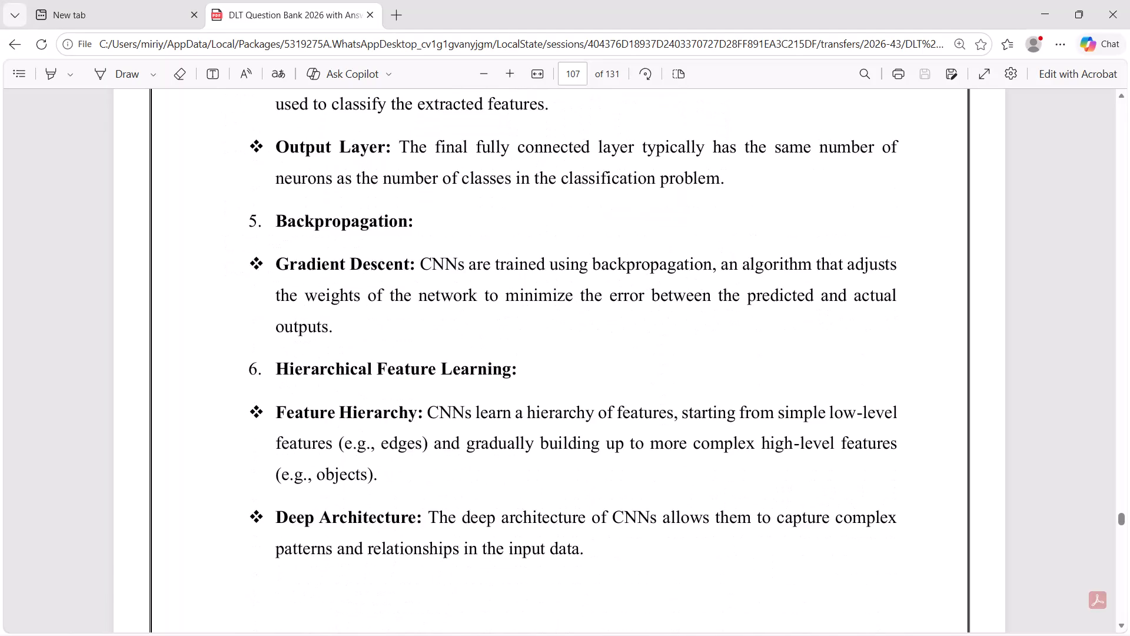
drag(827, 635, 583, 277)
key(Up)
key(Up)
key(Up)
key(Up)
key(Up)
key(Up)
key(Up)
key(Up)
key(Up)
key(Up)
key(Up)
key(Up)
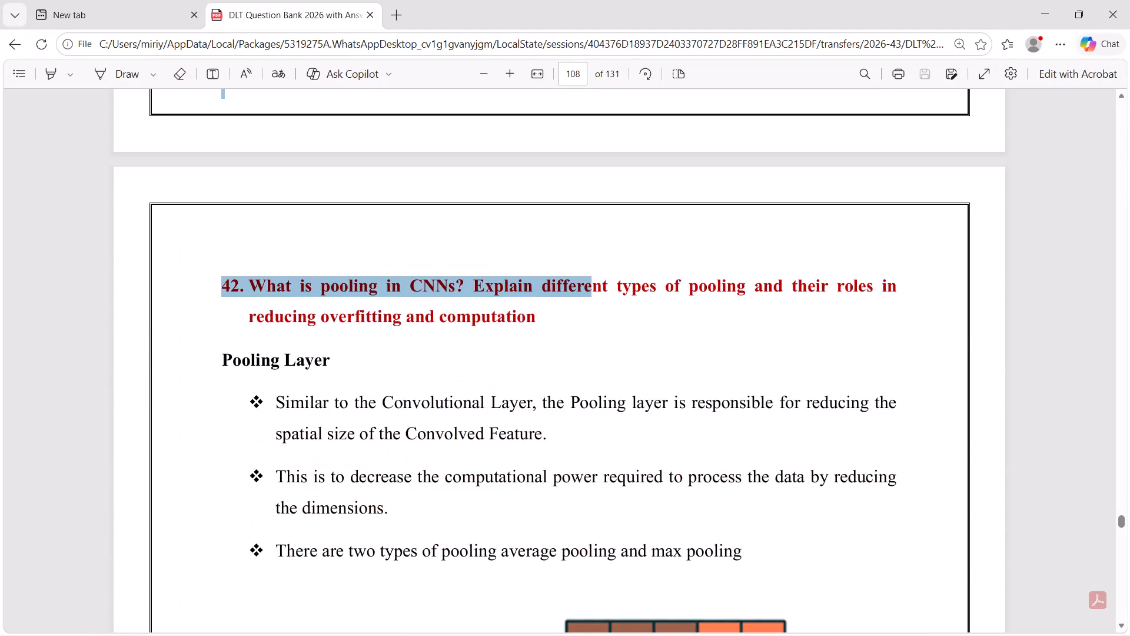
drag(583, 277, 588, 207)
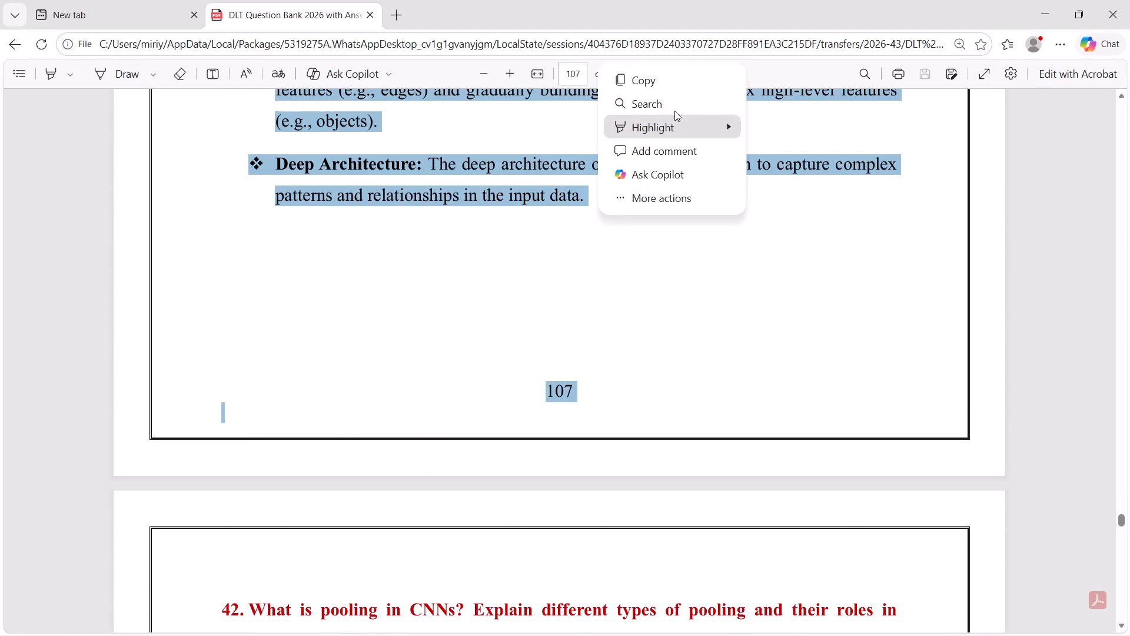
click(684, 79)
double_click(719, 611)
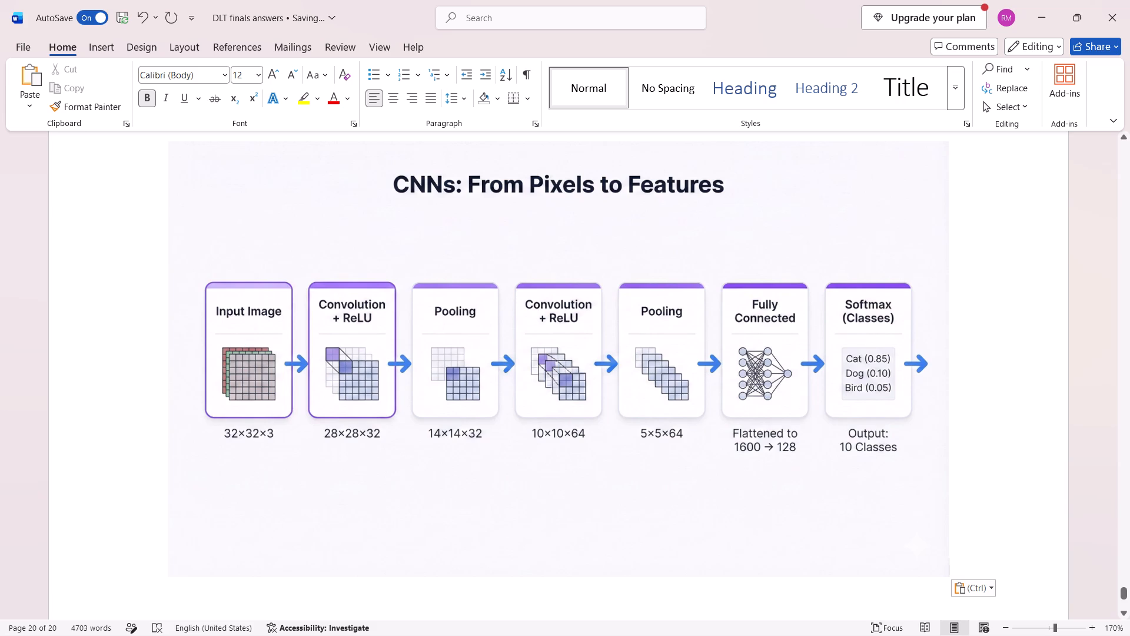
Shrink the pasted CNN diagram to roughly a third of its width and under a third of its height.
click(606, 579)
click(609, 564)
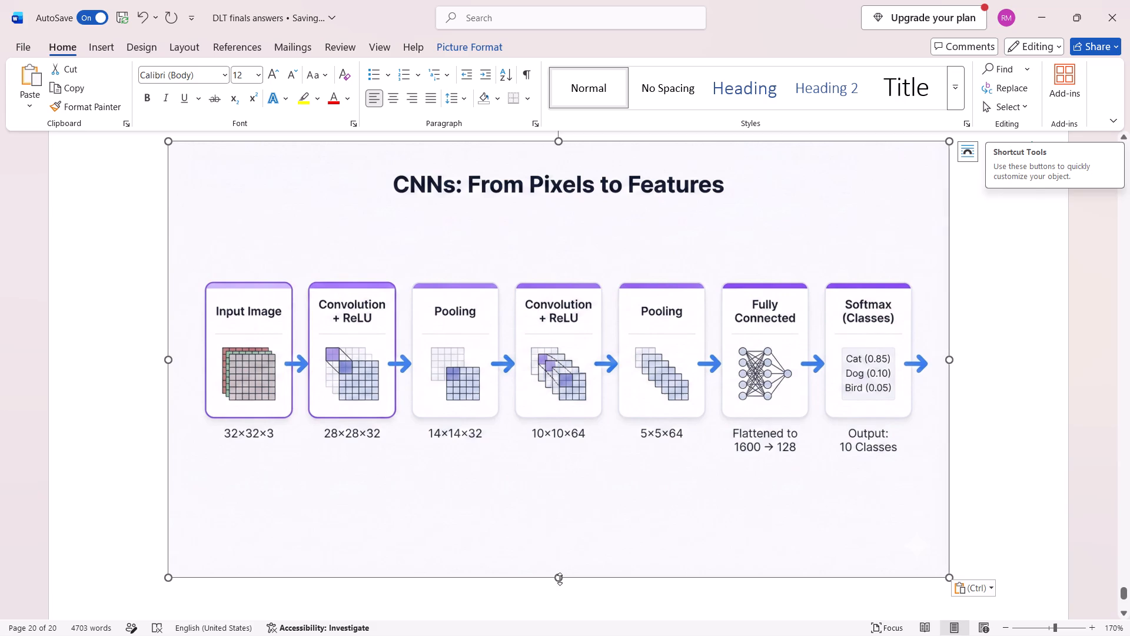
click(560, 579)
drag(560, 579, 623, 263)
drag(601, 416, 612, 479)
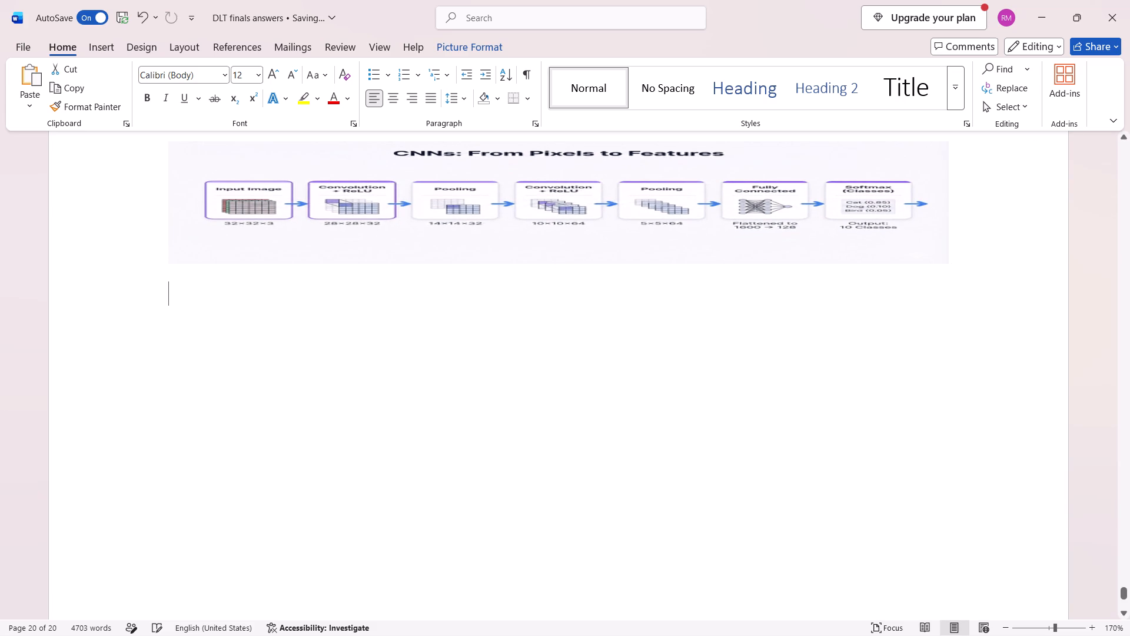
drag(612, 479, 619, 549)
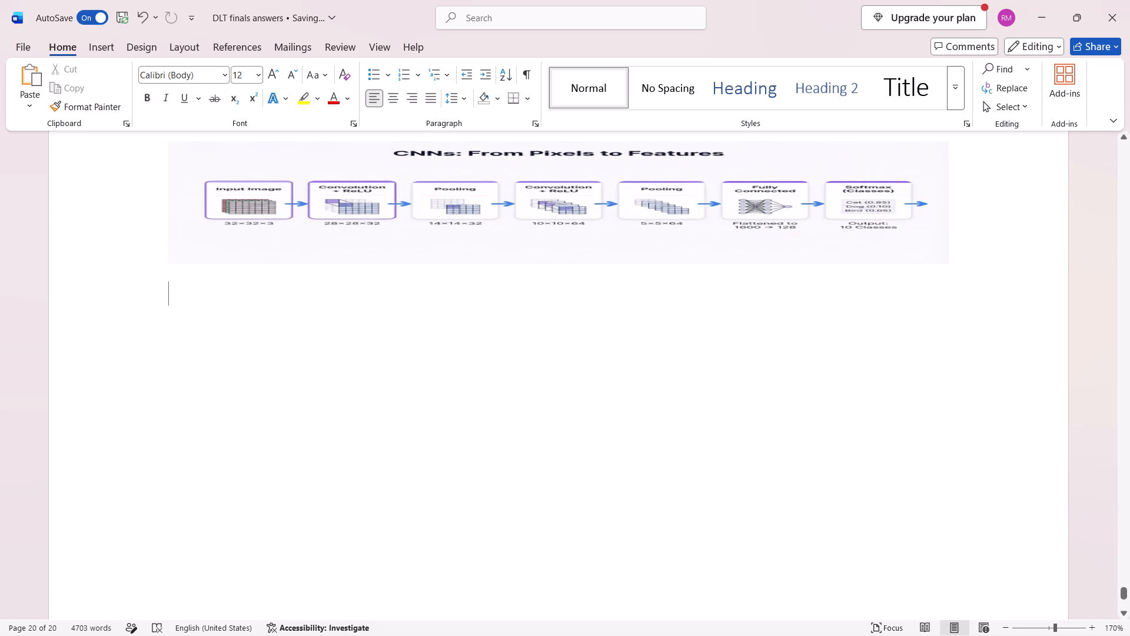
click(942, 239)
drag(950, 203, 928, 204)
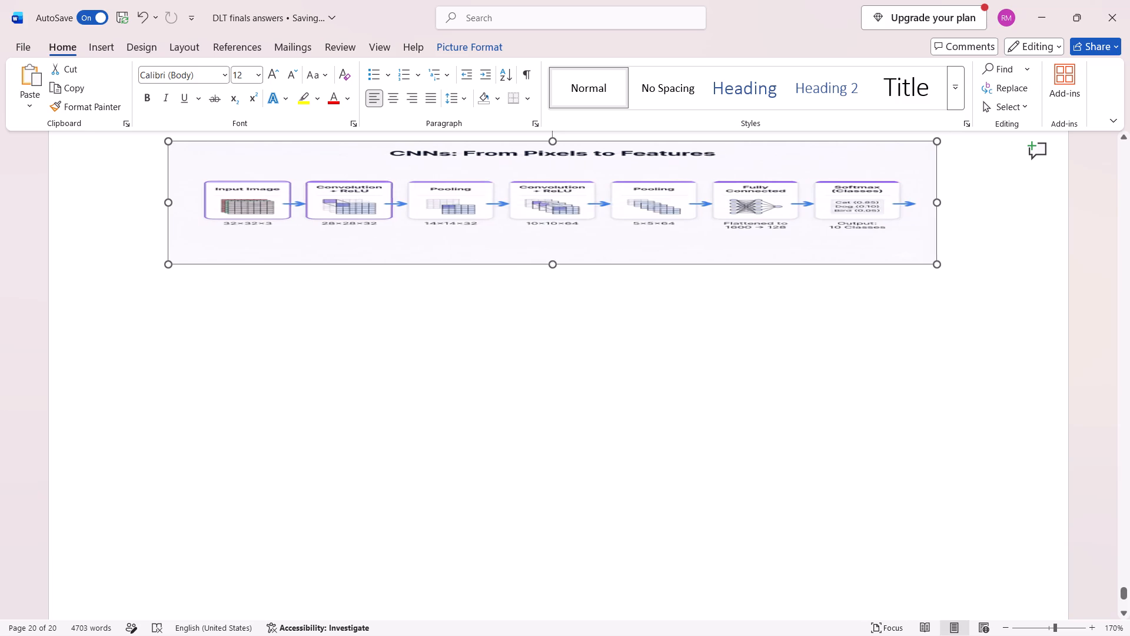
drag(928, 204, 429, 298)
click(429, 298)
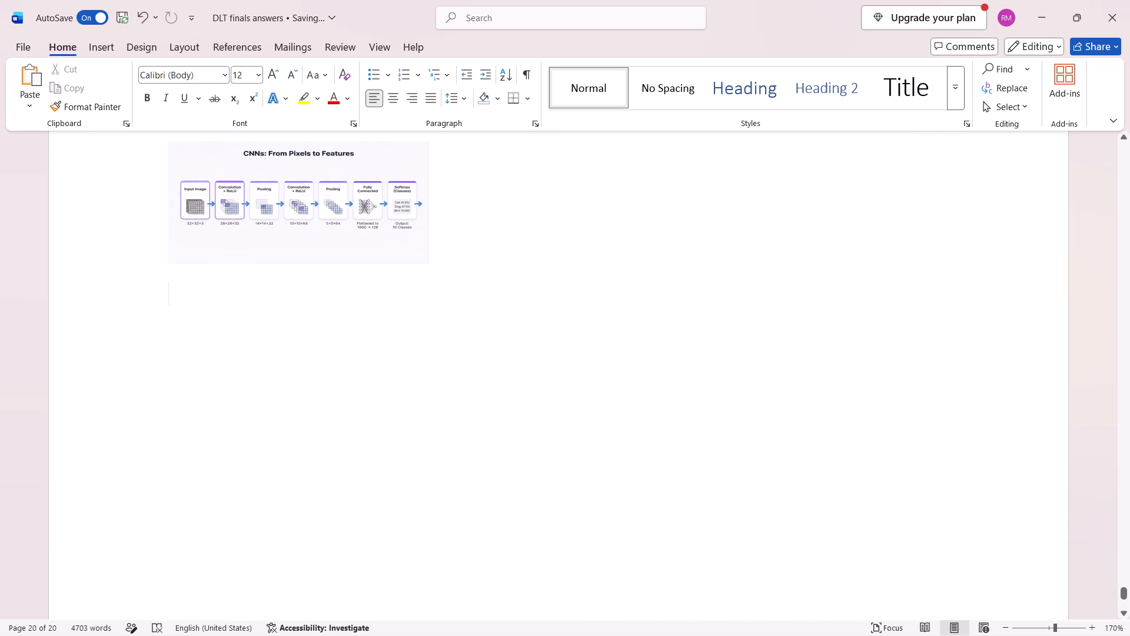
Resize the CNN diagram below its heading to a little under two-thirds of the text width and make it moderately taller.
middle_drag(723, 525, 720, 460)
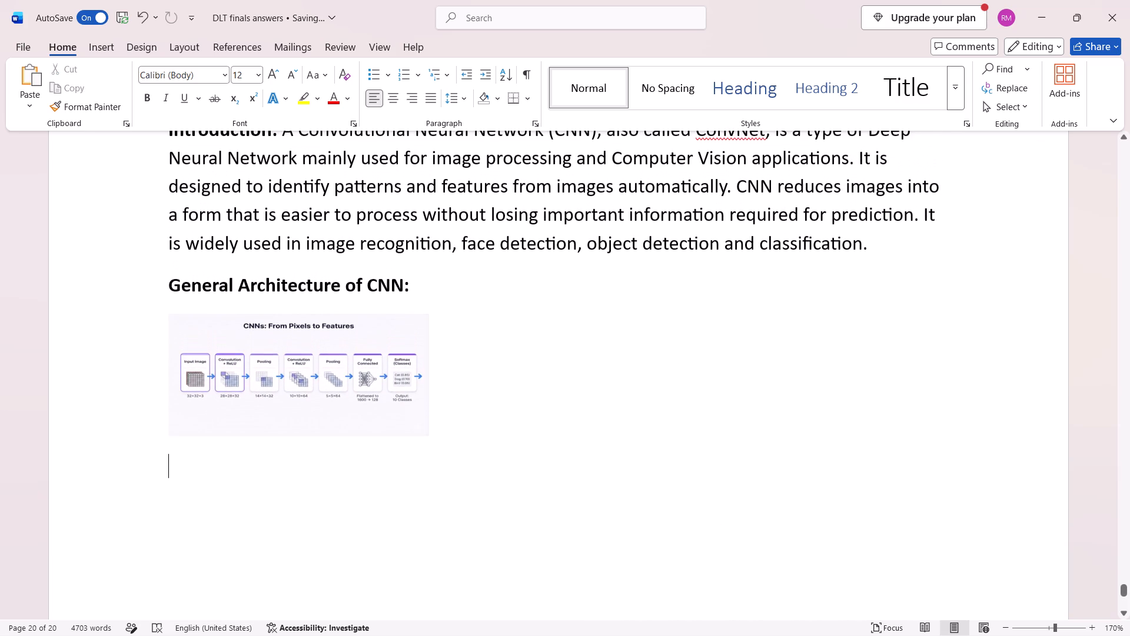
click(421, 375)
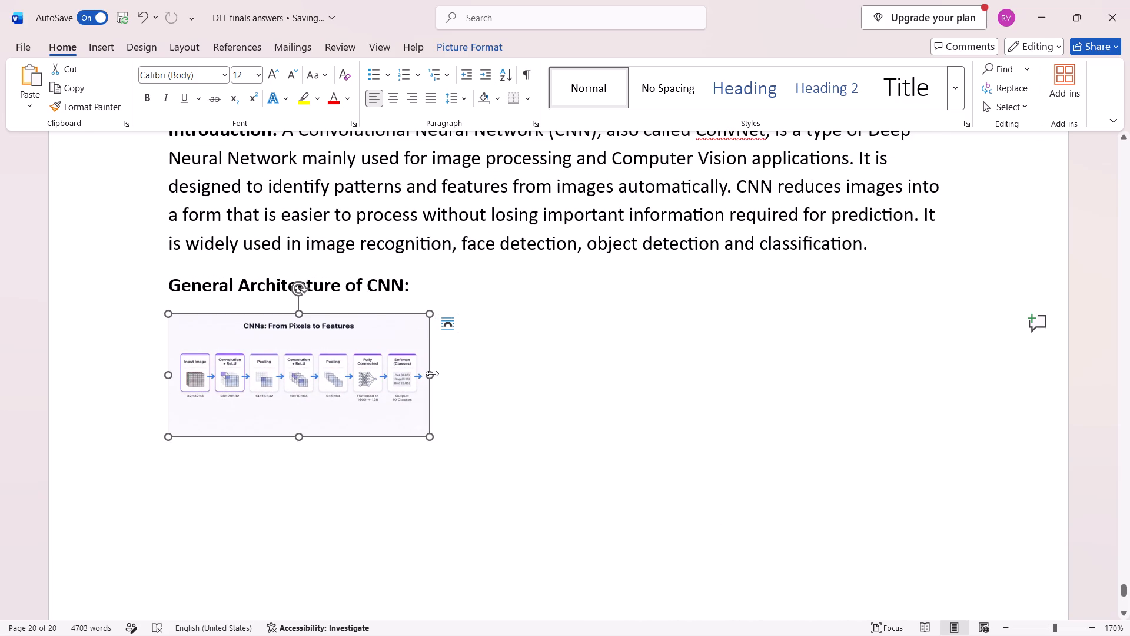
drag(432, 373, 836, 373)
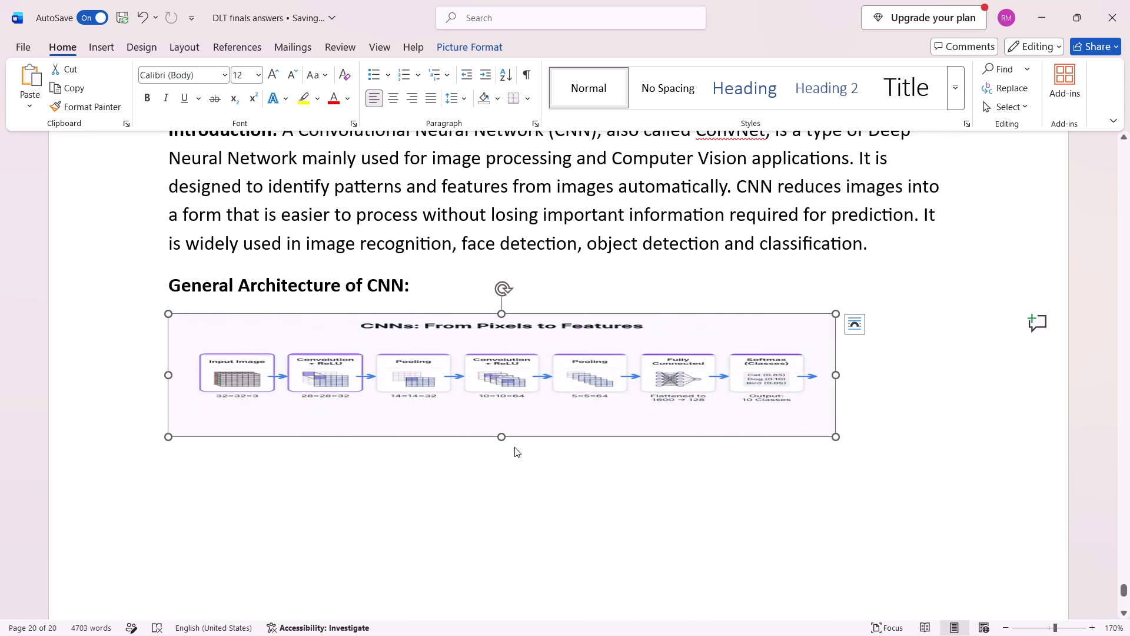
drag(501, 438, 462, 486)
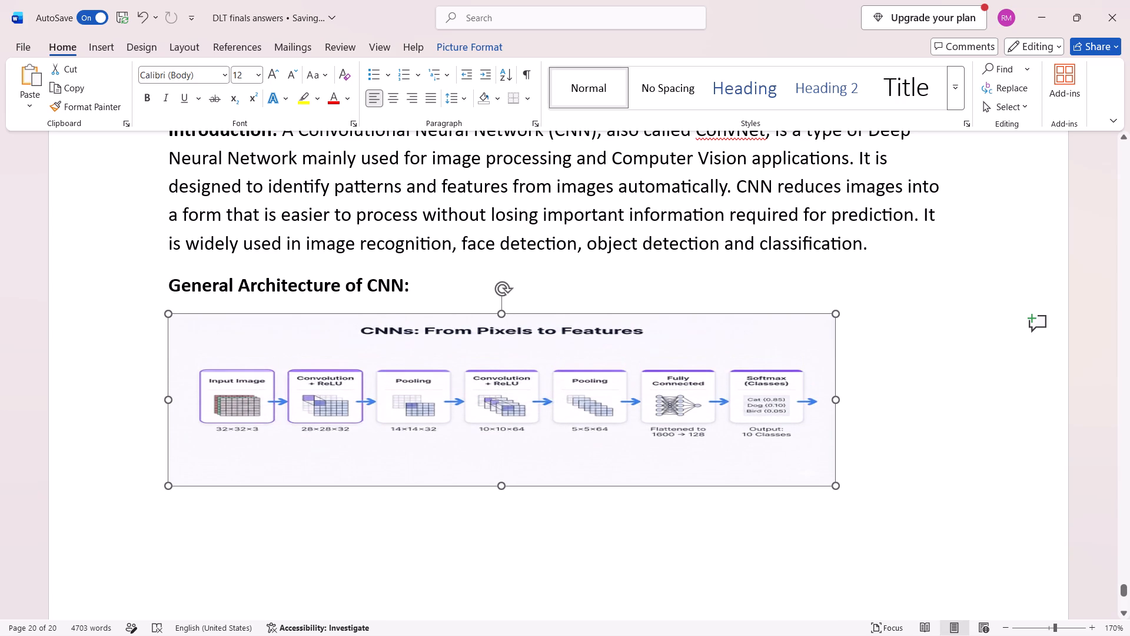
drag(168, 399, 350, 435)
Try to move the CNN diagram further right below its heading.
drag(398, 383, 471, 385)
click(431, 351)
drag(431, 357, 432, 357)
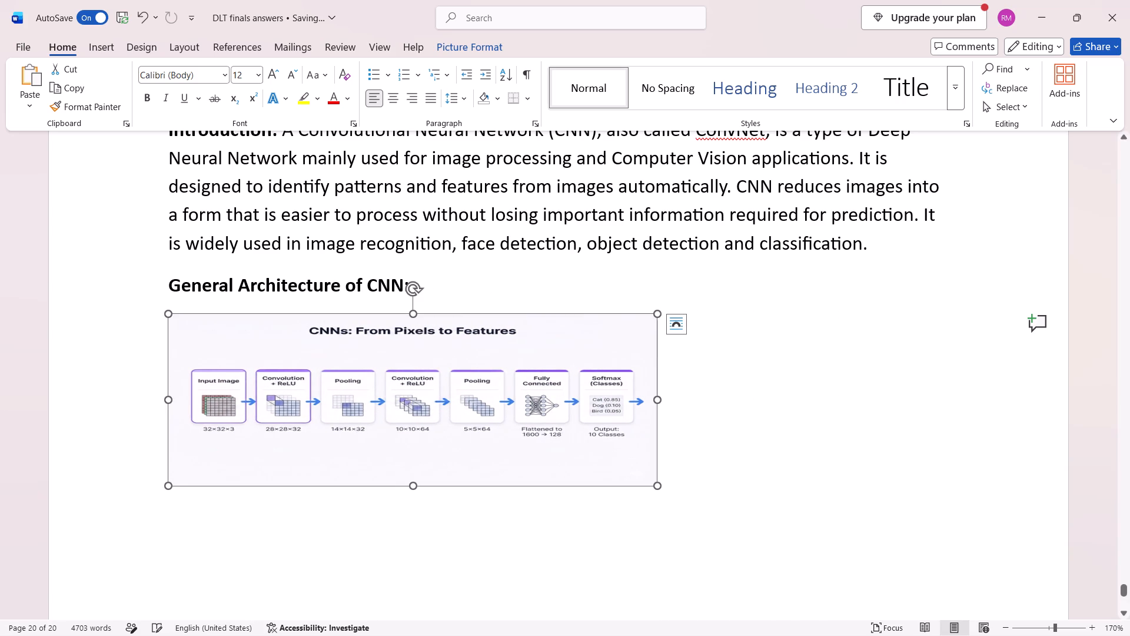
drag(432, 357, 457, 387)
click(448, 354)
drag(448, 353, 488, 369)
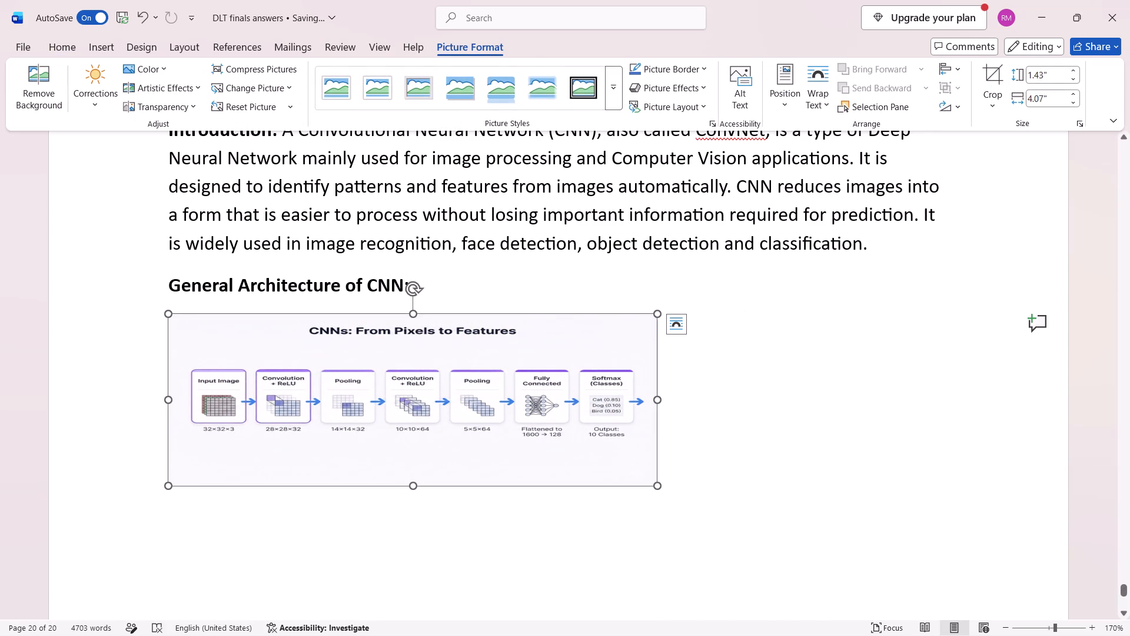
Reduce the height of the CNN diagram to about 1.25 inches, keeping its width.
click(415, 313)
drag(415, 313, 451, 346)
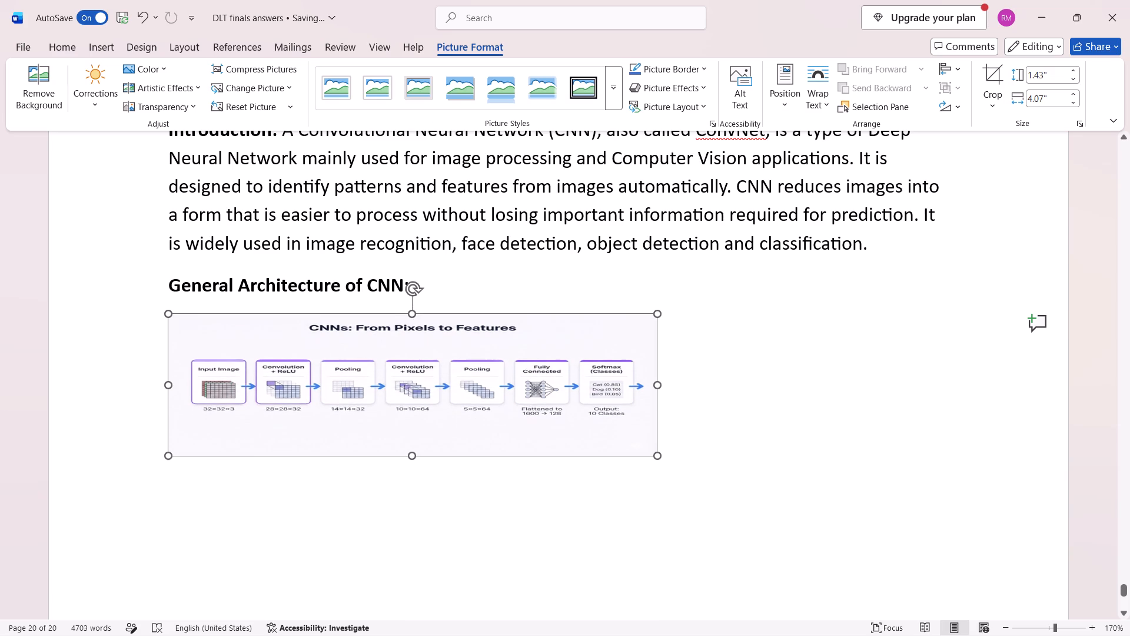
drag(451, 346, 450, 335)
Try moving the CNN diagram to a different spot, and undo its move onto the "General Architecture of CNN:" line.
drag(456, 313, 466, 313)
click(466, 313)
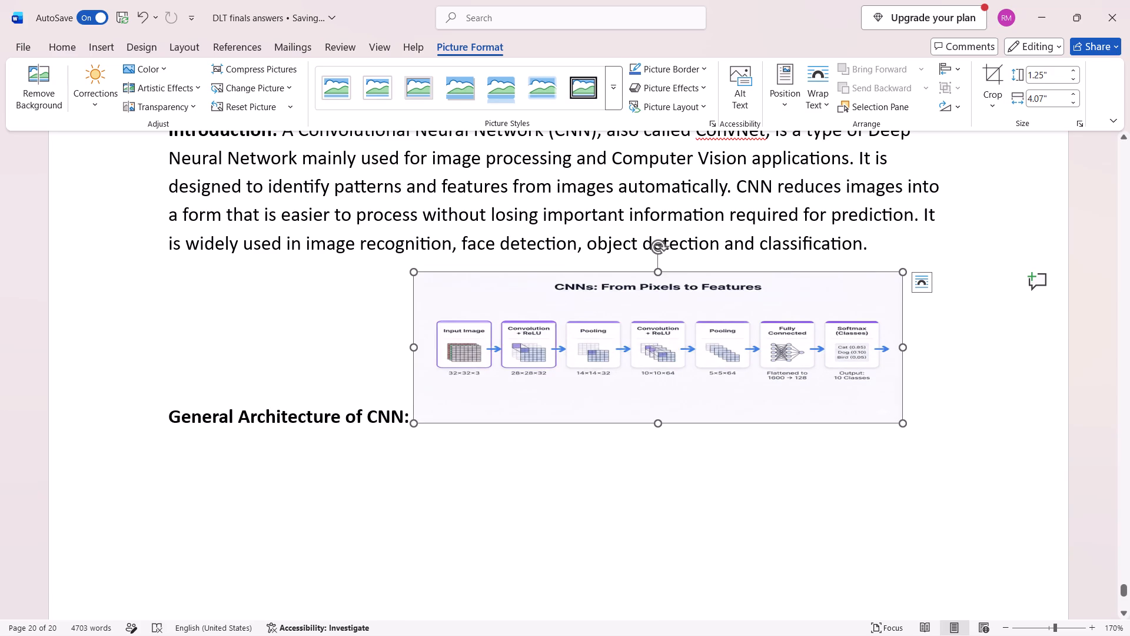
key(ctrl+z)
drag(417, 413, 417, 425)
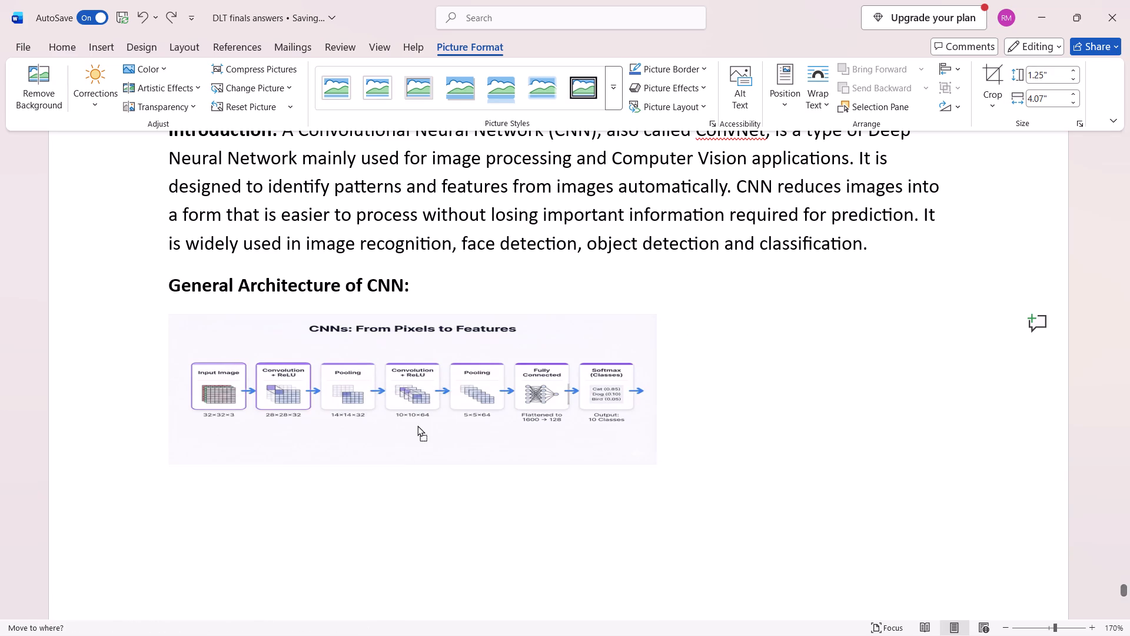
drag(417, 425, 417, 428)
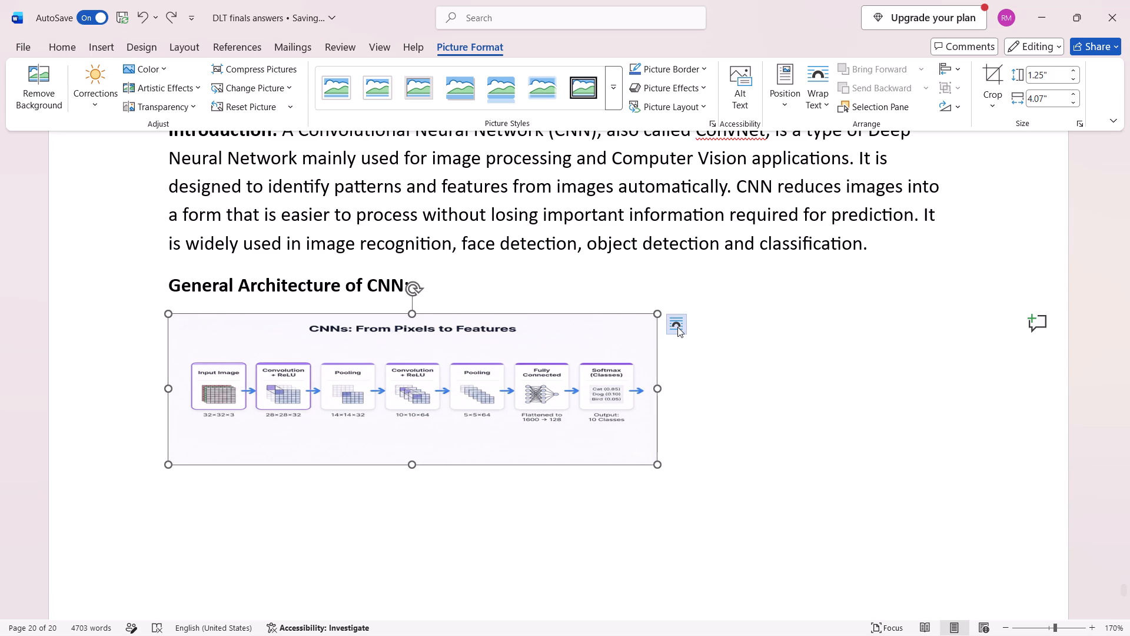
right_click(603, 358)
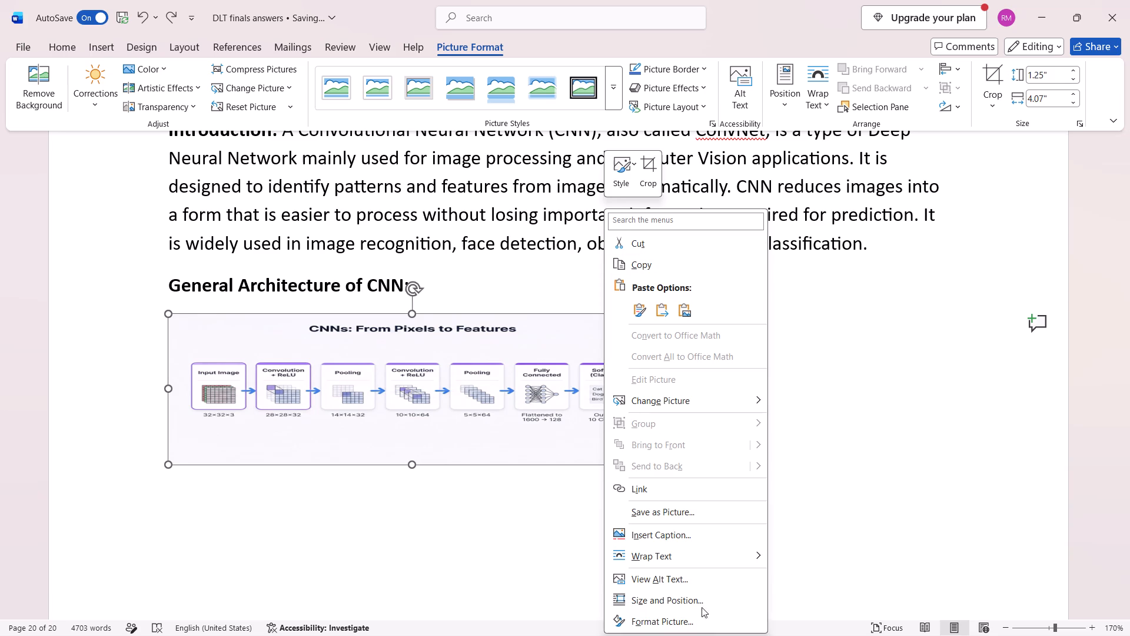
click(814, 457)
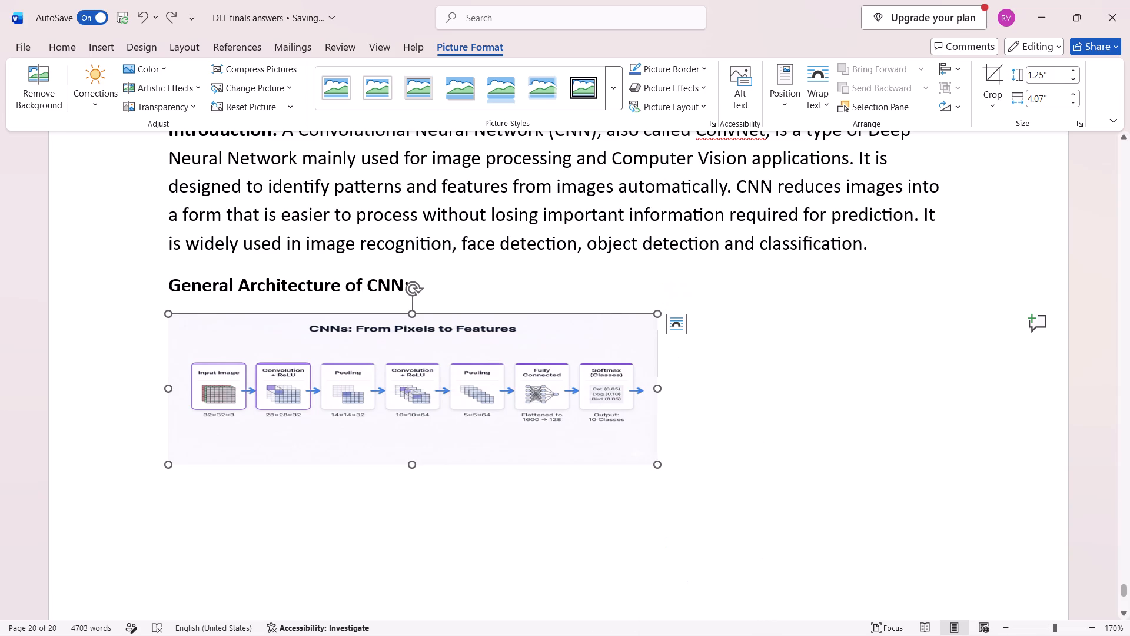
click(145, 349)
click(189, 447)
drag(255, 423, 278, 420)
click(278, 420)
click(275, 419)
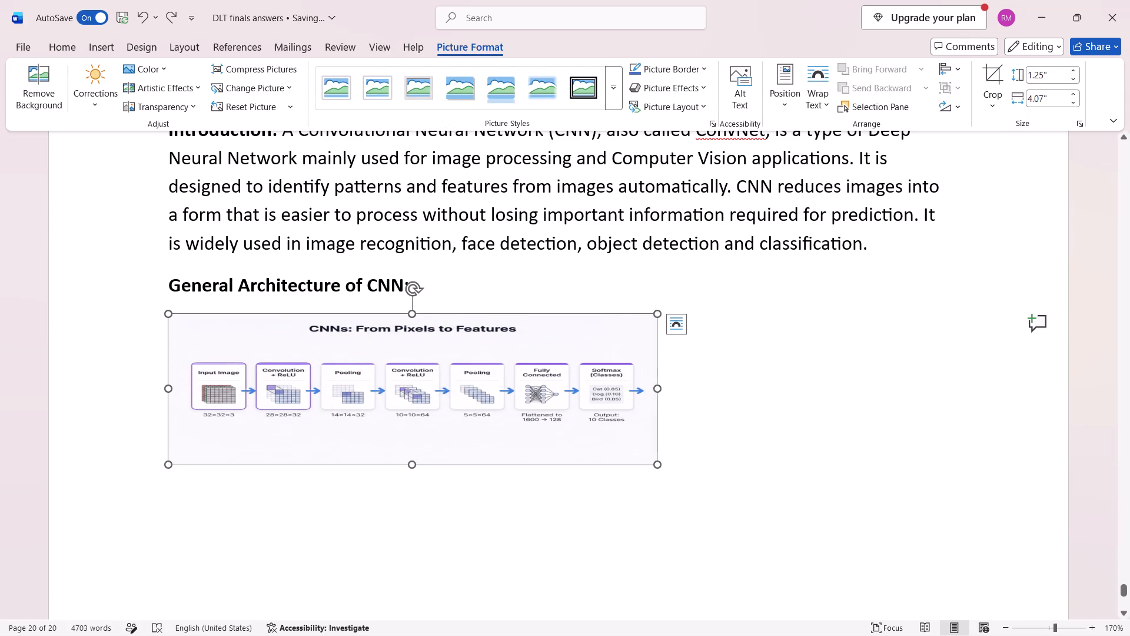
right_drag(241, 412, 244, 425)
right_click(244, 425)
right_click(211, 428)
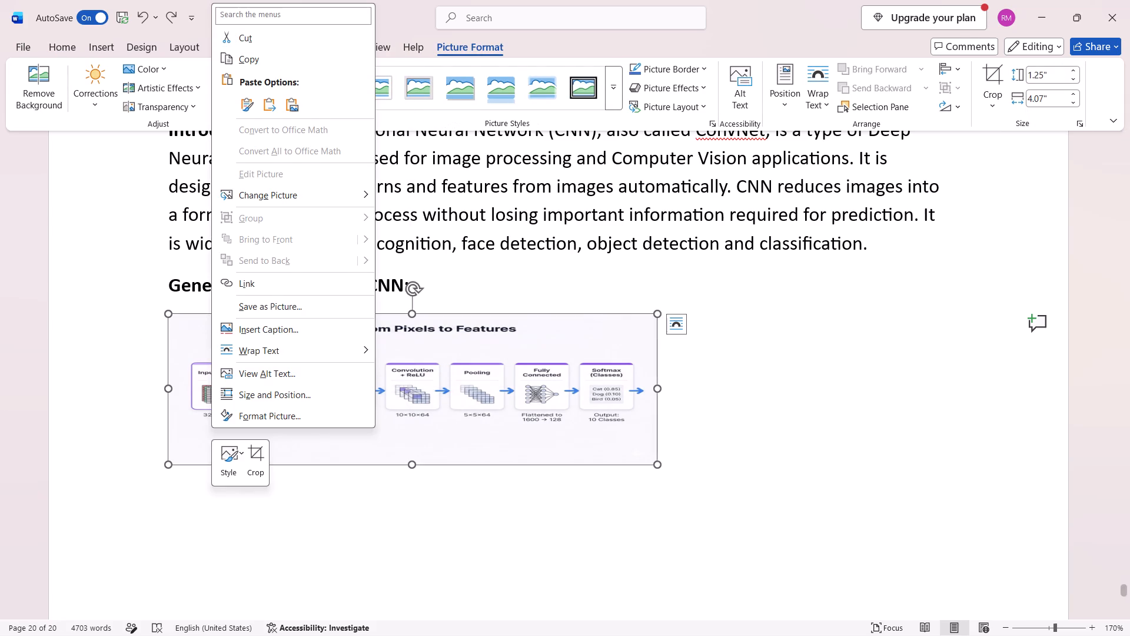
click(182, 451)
Insert spaces before the CNN diagram on its line to shift it rightward by about a quarter of the text width.
click(417, 280)
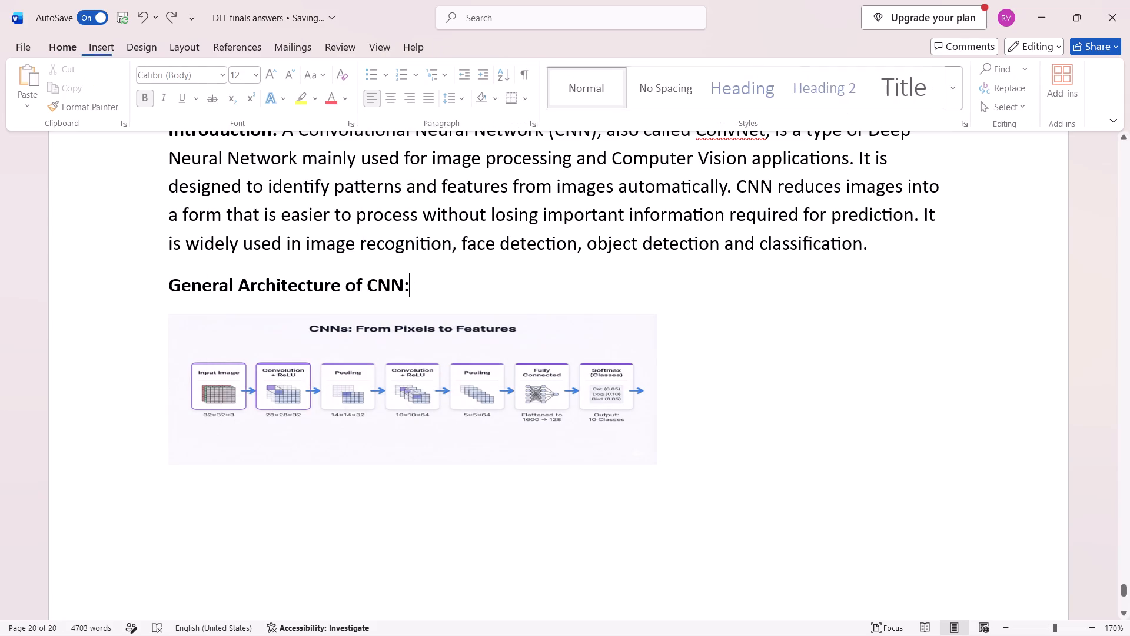
key(Return)
key(BackSpace)
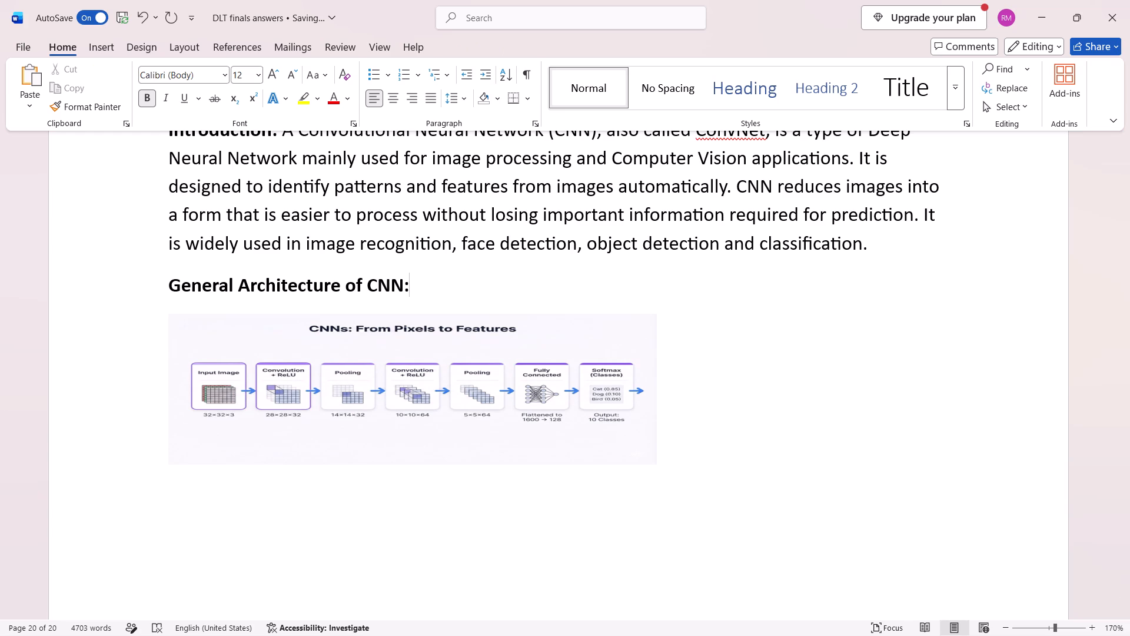
key(Down)
key(Right)
key(Left)
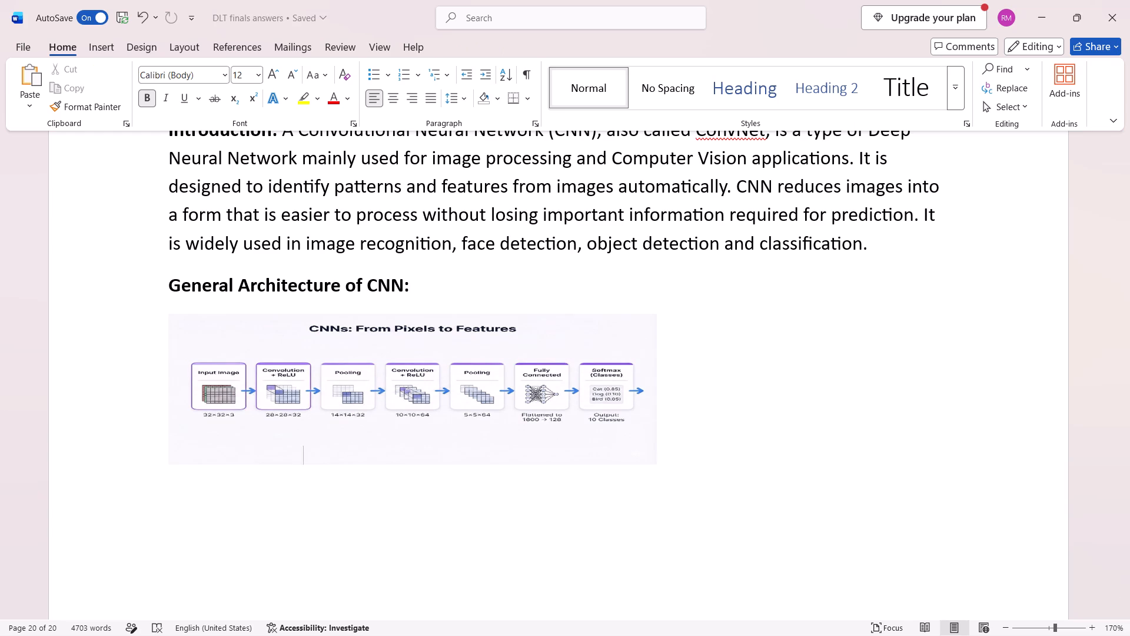
key(space)
key(space)
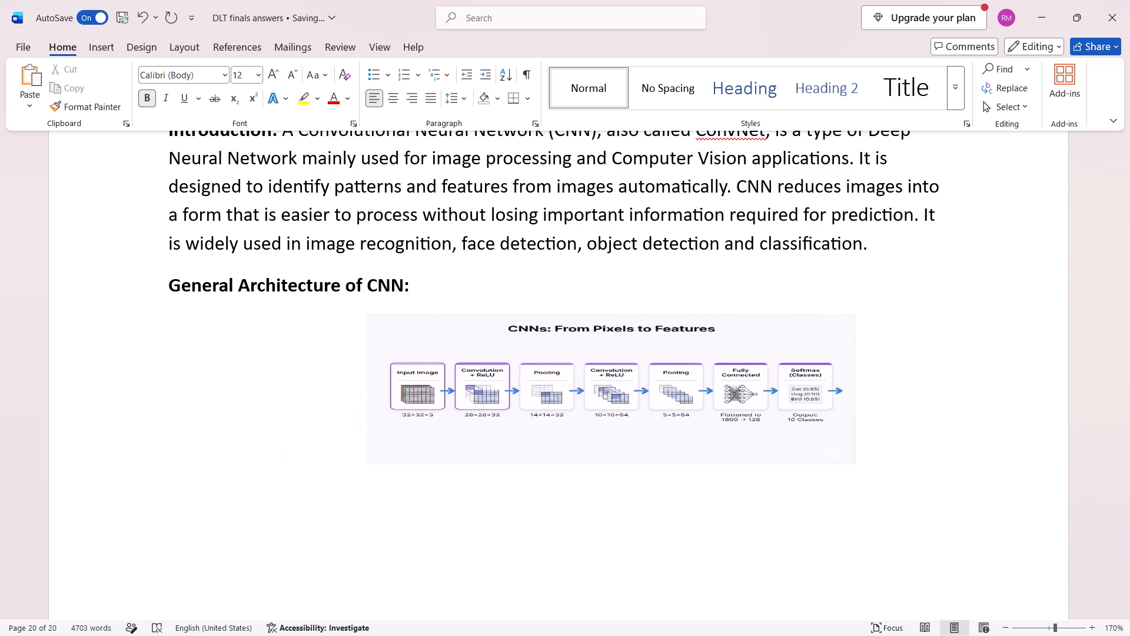
Widen the CNN diagram by roughly a tenth, keeping its height.
click(370, 397)
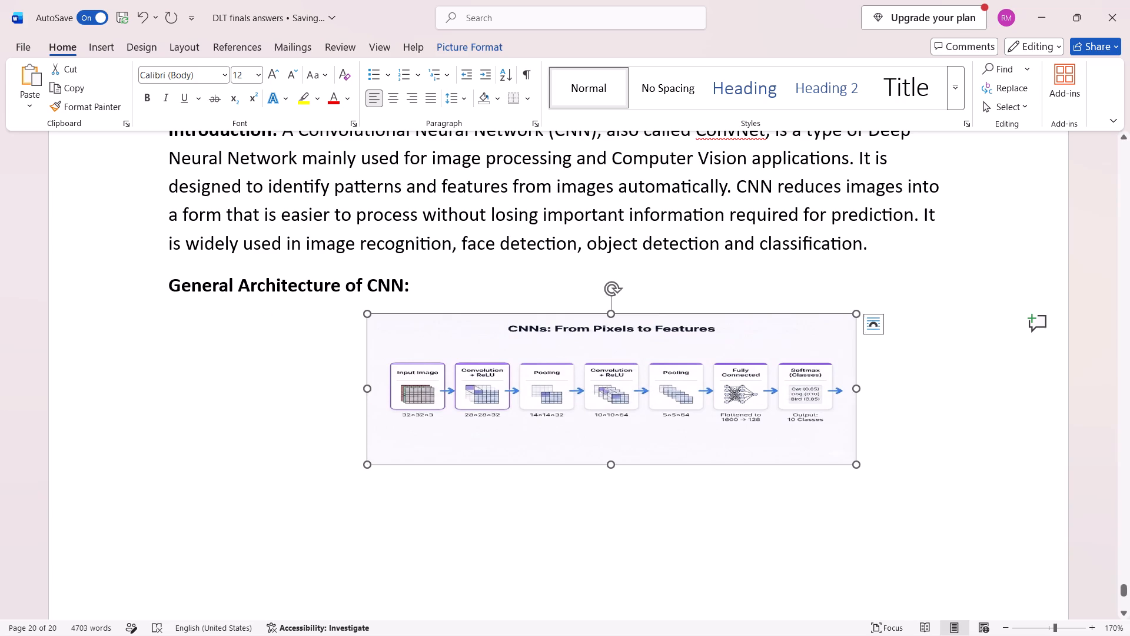
drag(366, 387, 321, 400)
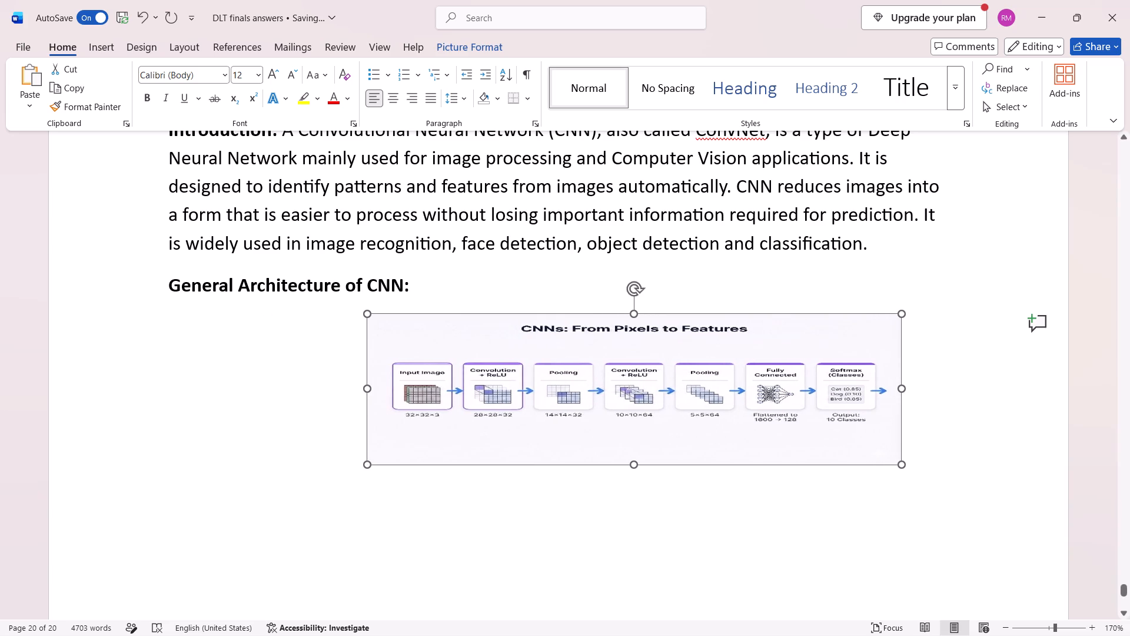
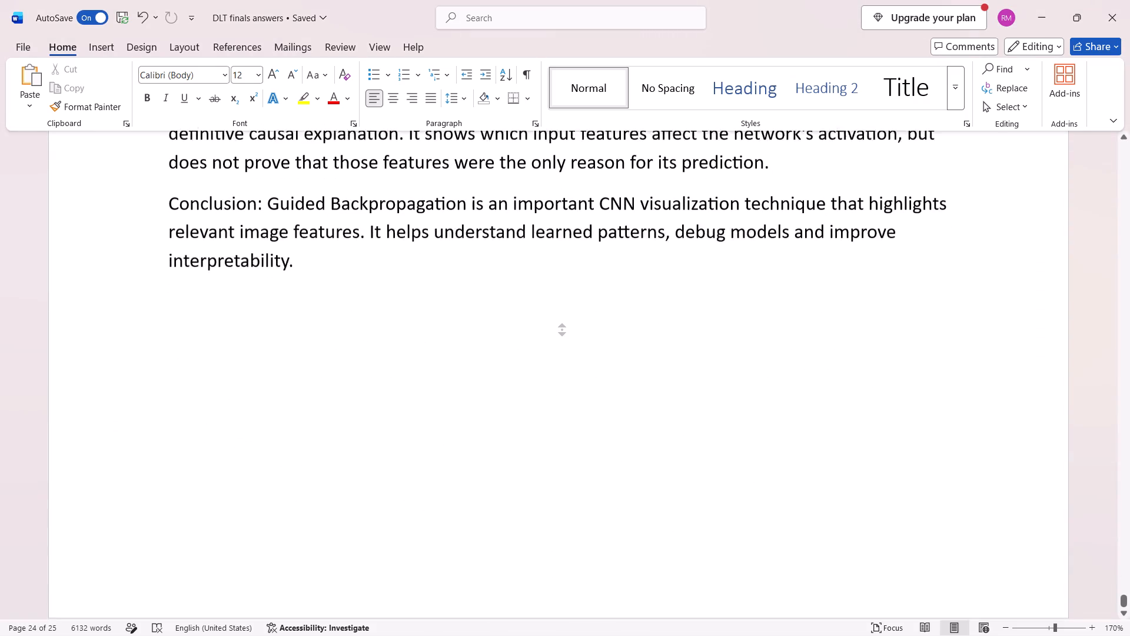
middle_drag(569, 377, 572, 408)
click(337, 253)
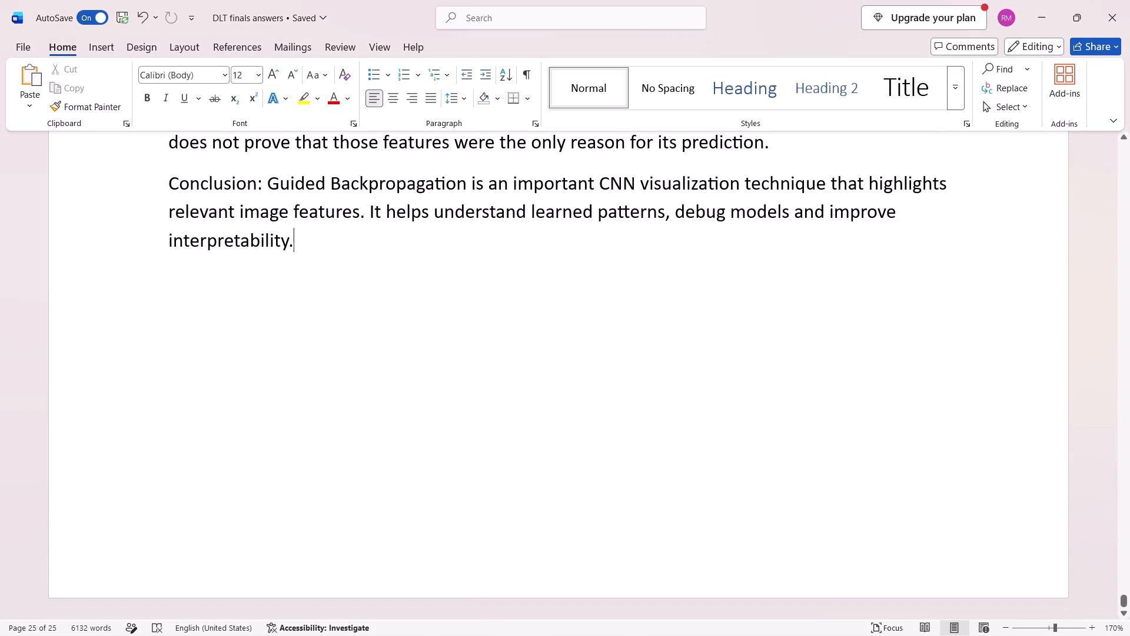
key(Return)
key(Return)
key(Return)
key(Return)
key(Return)
key(Return)
key(Return)
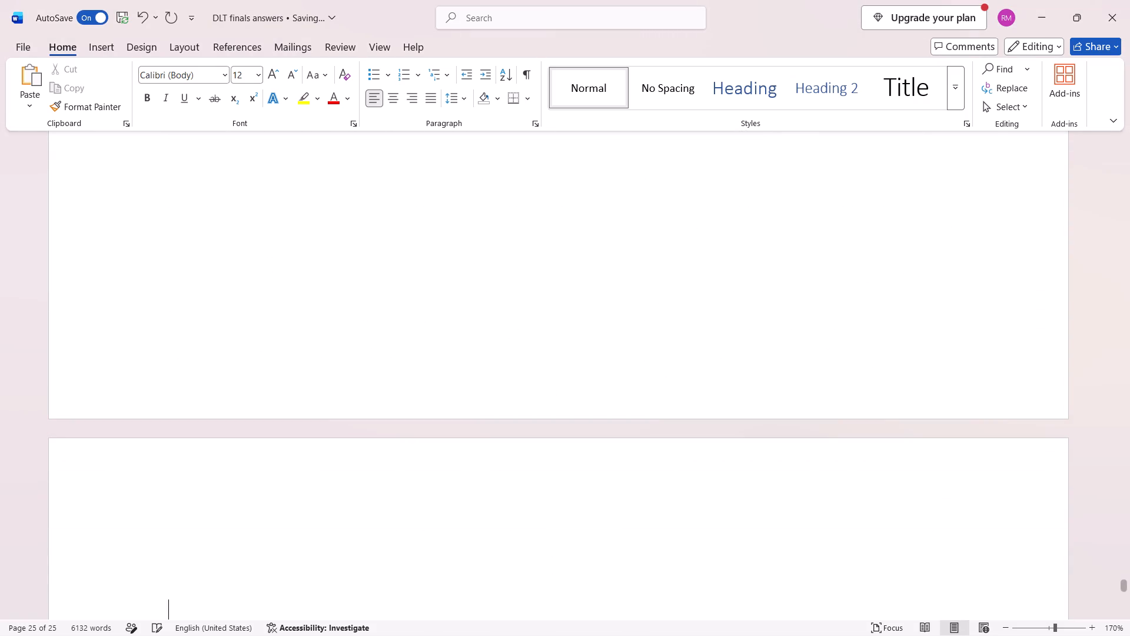
key(BackSpace)
key(BackSpace)
key(Return)
key(ctrl+v)
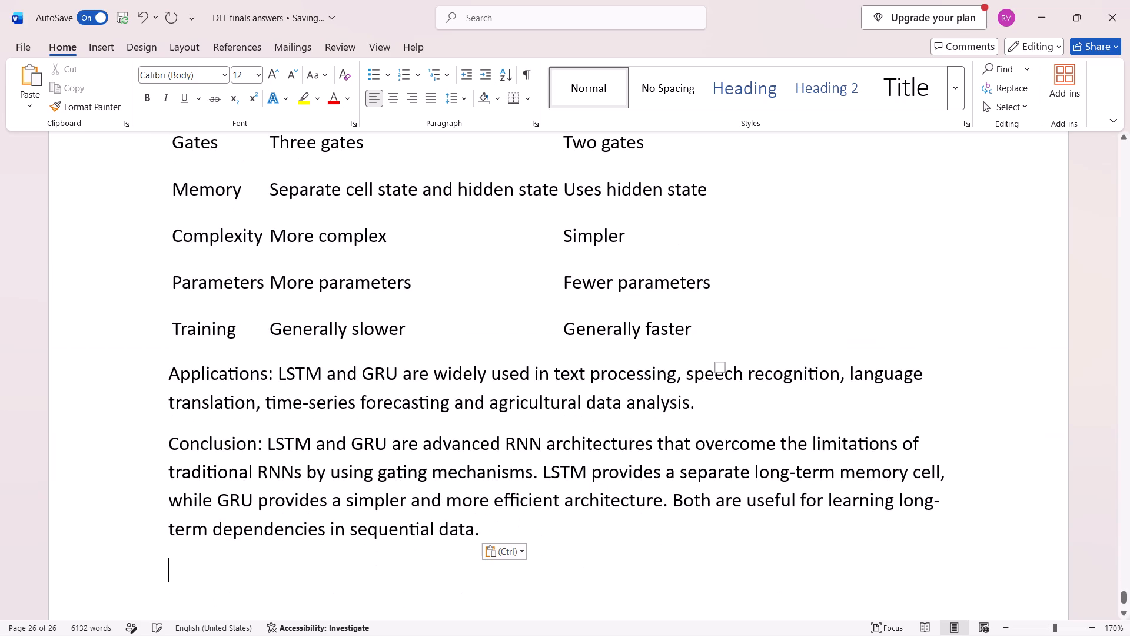
Review the pasted answers backward from the end of Q44 through the Guided Backpropagation answer to the Max Pooling and Average Pooling comparison.
middle_drag(282, 476, 295, 363)
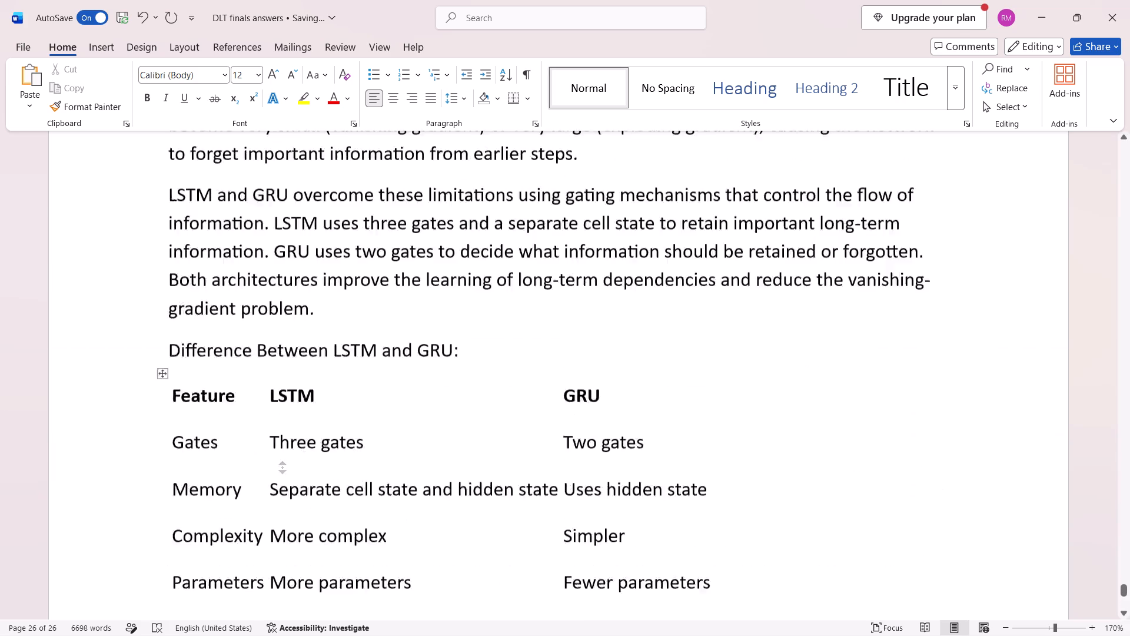
middle_drag(295, 363, 332, 635)
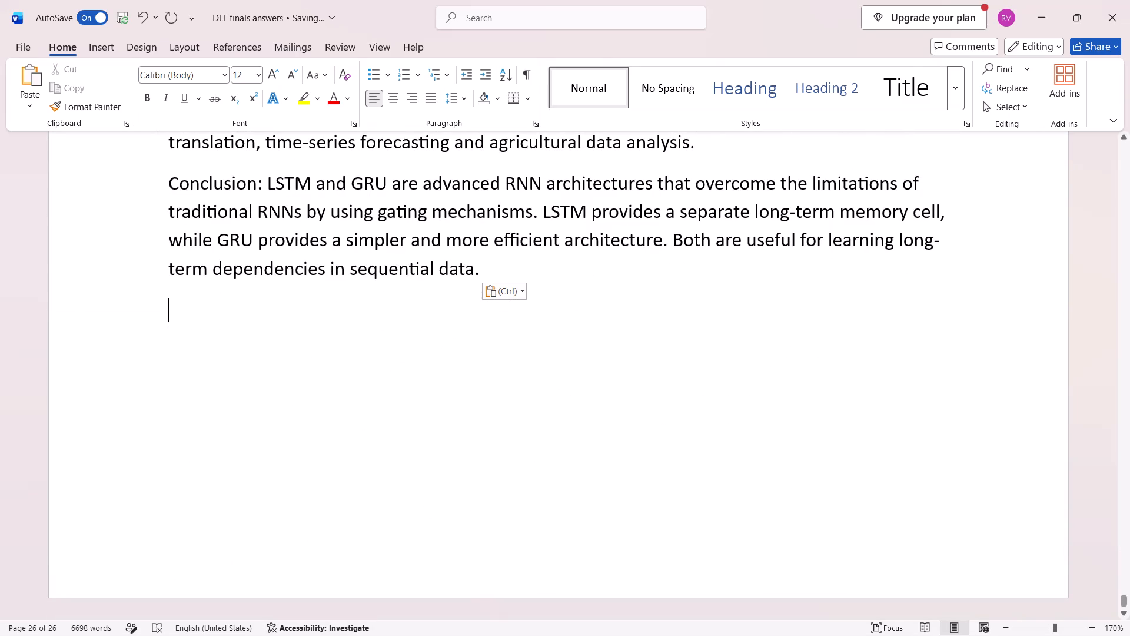
middle_click(377, 476)
key(Up)
key(Up)
key(Up)
key(Up)
key(Up)
key(Up)
key(Up)
key(Up)
key(Up)
key(Up)
key(Up)
key(Up)
key(Up)
key(Up)
key(Up)
key(Up)
key(Up)
key(Up)
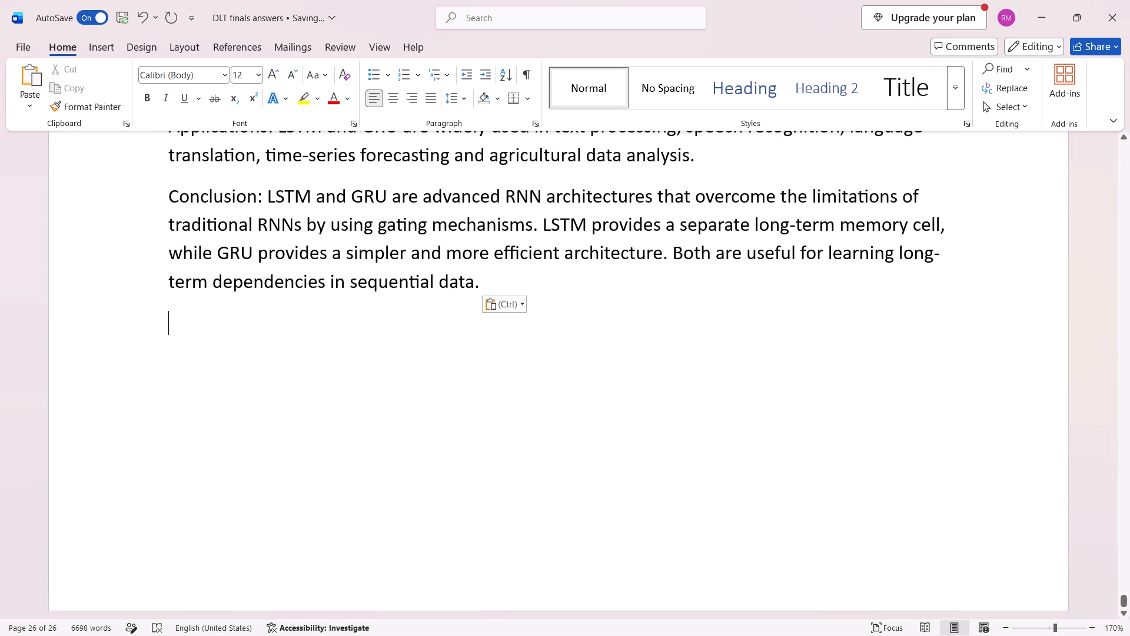
key(Up)
key(Up)
key(Up)
key(Up)
key(Up)
key(Up)
key(Up)
key(Up)
key(Up)
key(Up)
key(Up)
key(Up)
key(Up)
key(Up)
key(Up)
key(Up)
key(Up)
key(Up)
key(Up)
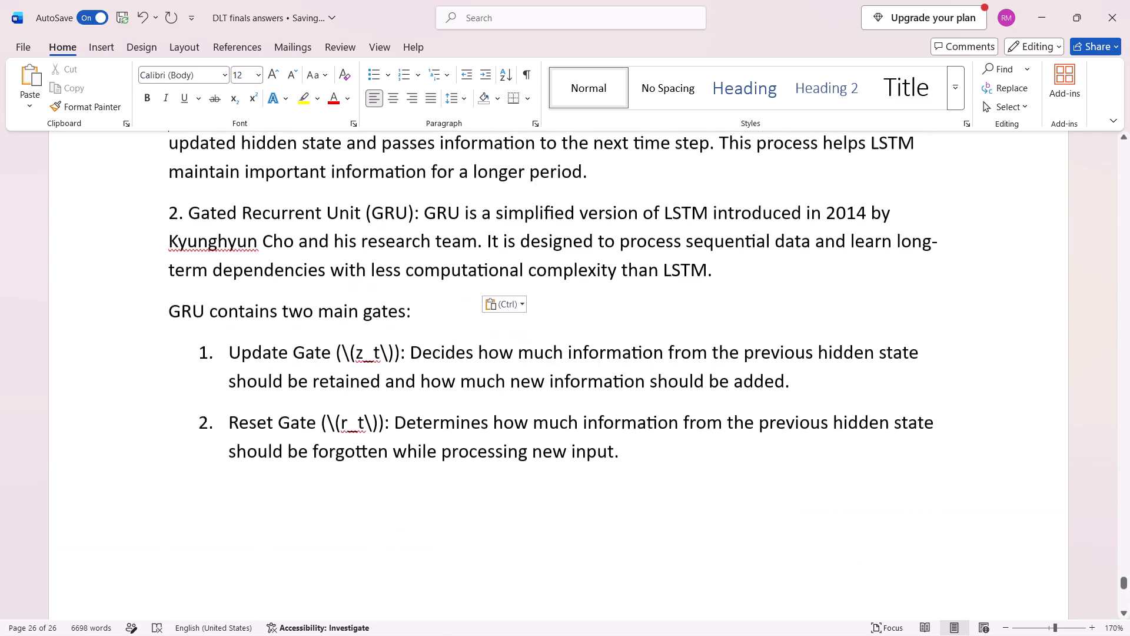
key(Up)
key(Up)
key(Up)
key(Up)
key(Up)
key(Up)
key(Up)
key(Up)
key(Up)
key(Up)
key(Up)
key(Up)
key(Up)
key(Up)
key(Up)
key(Up)
key(Up)
key(Up)
key(Up)
key(Up)
key(Up)
key(Up)
key(Up)
key(Up)
key(Up)
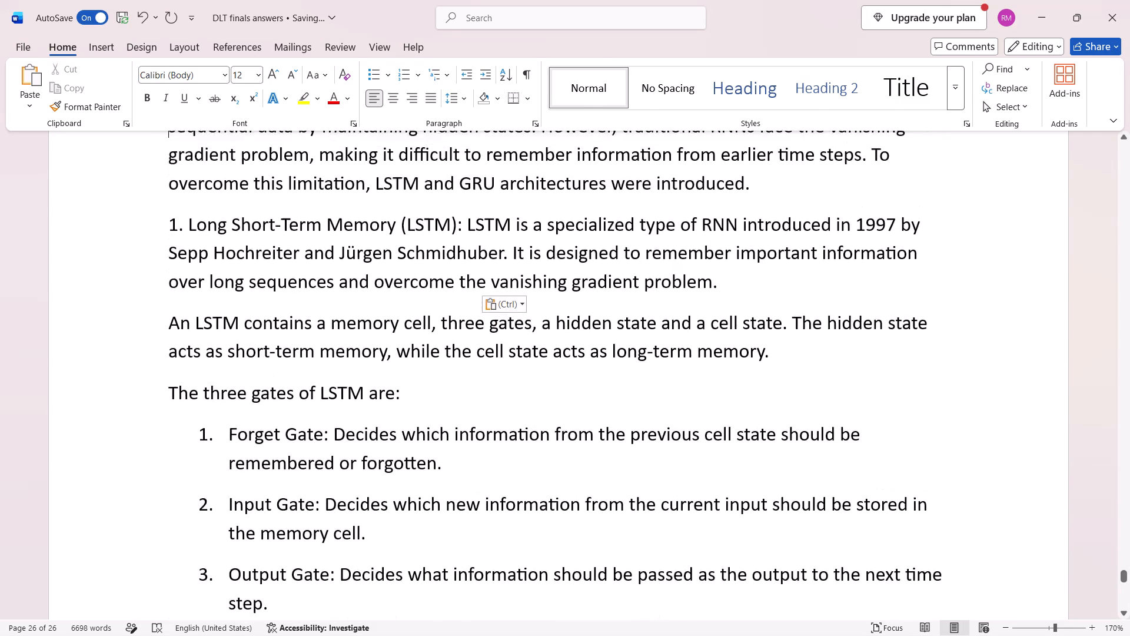
key(Up)
key(Up)
key(Up)
key(Up)
key(Up)
key(Up)
key(Up)
key(Up)
key(Up)
key(Up)
key(Up)
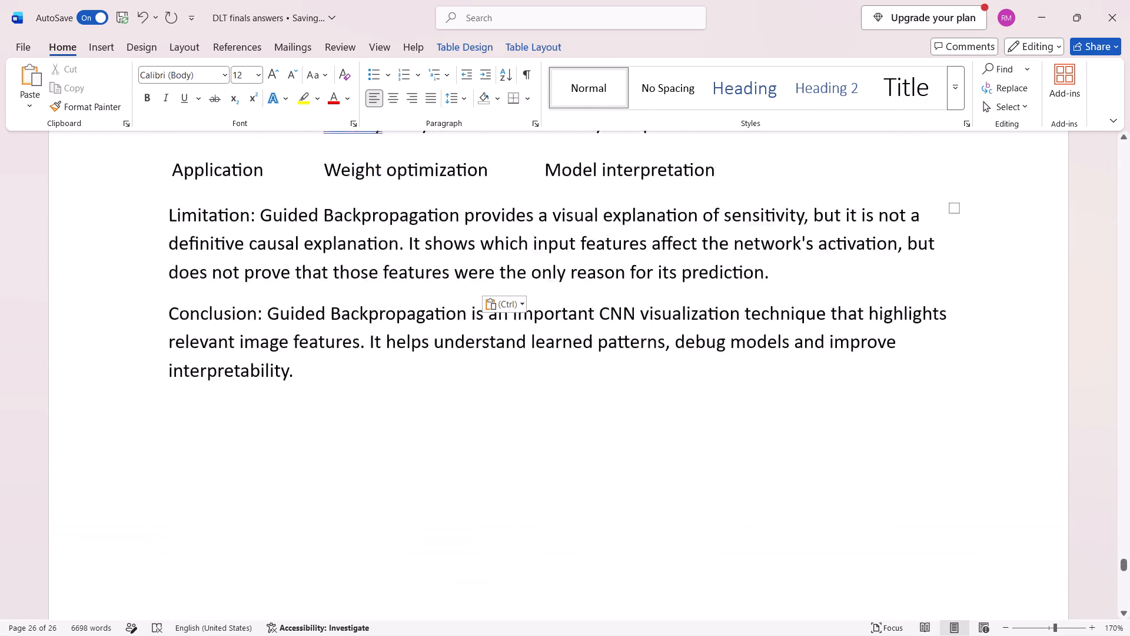
key(Up)
key(Up)
key(Up)
key(Up)
key(Up)
key(Up)
key(Up)
key(Up)
key(Up)
key(Up)
key(Up)
key(Up)
key(Up)
key(Up)
key(Up)
key(Up)
key(Up)
key(Up)
key(Up)
key(Up)
key(Up)
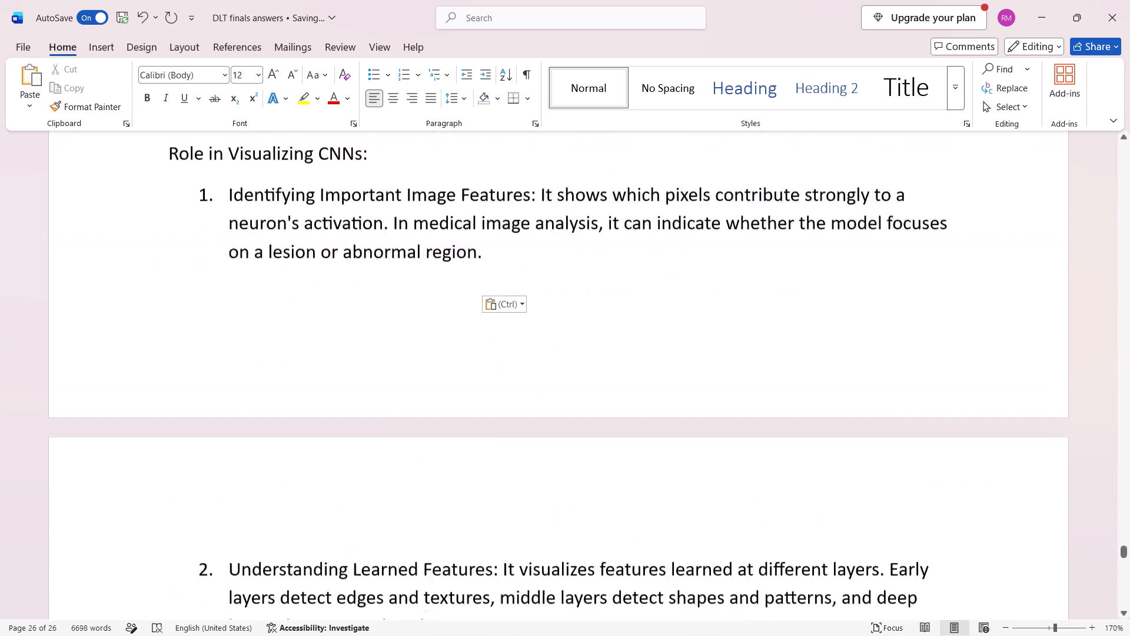
key(Up)
key(Up)
key(Up)
key(Up)
key(Up)
key(Up)
key(Up)
key(Up)
key(Up)
key(Up)
key(Up)
key(Up)
key(Up)
key(Up)
key(Up)
key(Up)
key(Up)
key(Up)
key(Up)
key(Up)
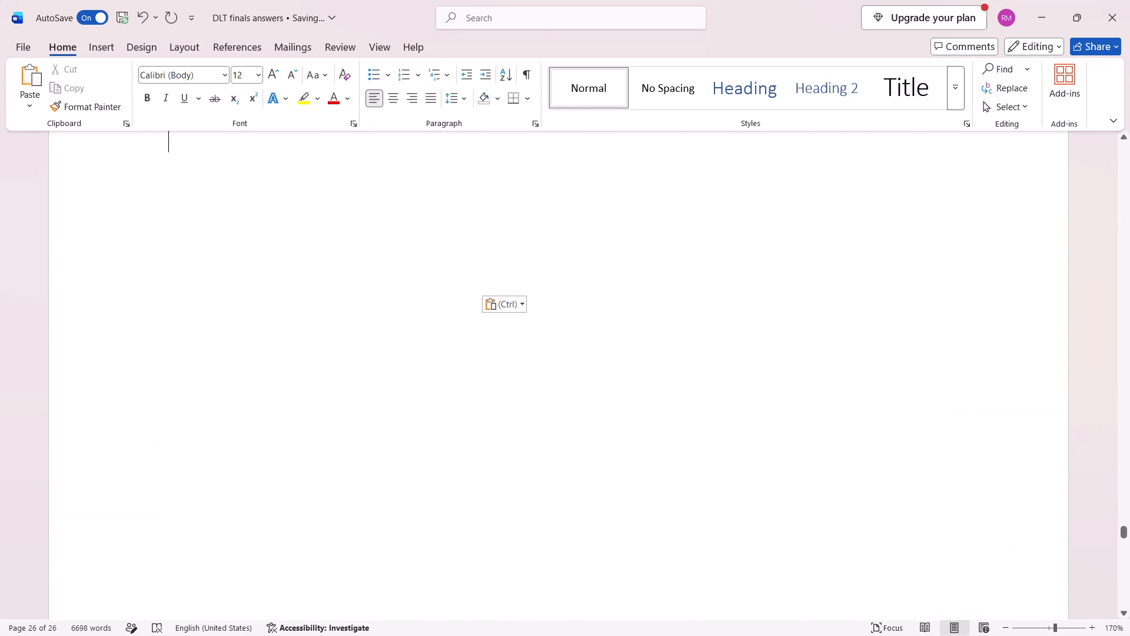
key(Up)
key(Up)
key(Up)
key(Up)
key(Up)
key(Up)
key(Up)
key(Up)
key(Up)
key(Up)
key(Up)
key(Up)
key(Up)
key(Up)
key(Up)
key(Up)
key(Up)
key(Up)
key(Up)
key(Up)
key(Up)
key(Up)
key(Up)
key(Up)
key(Up)
key(Up)
key(Up)
key(Up)
key(Up)
key(Up)
key(Up)
key(Up)
key(Up)
key(Up)
key(Up)
key(Up)
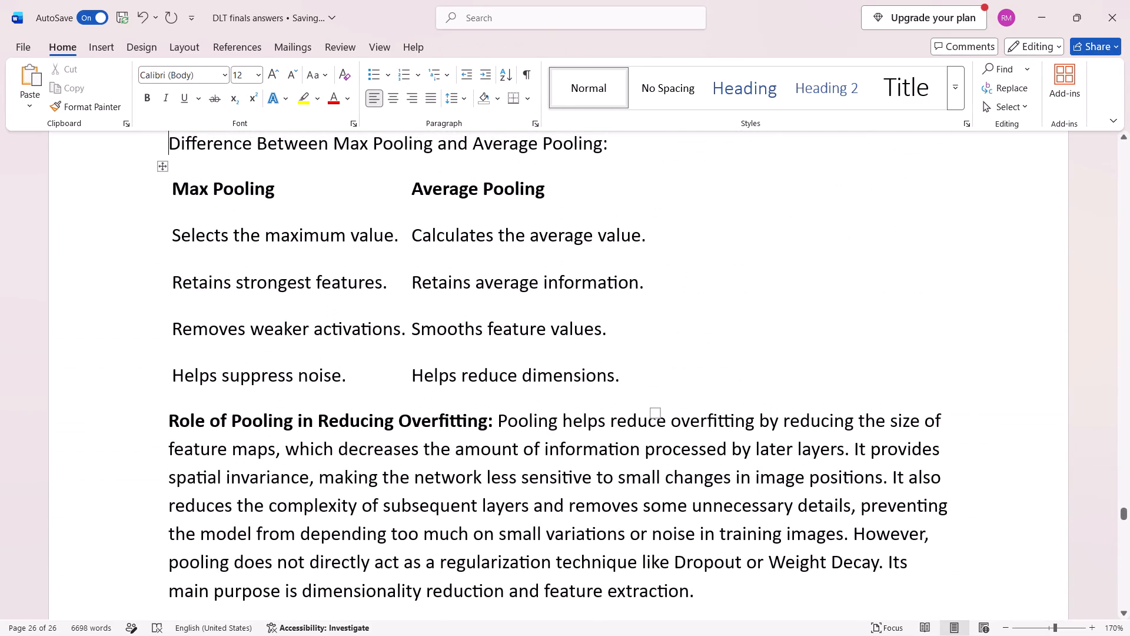
Review the Q42 Pooling in CNNs answer from its heading through the Conclusion paragraph and the blank space following it.
key(Up)
key(Up)
key(Up)
key(Up)
key(Up)
key(Up)
key(Up)
key(Up)
key(Up)
key(Up)
key(Up)
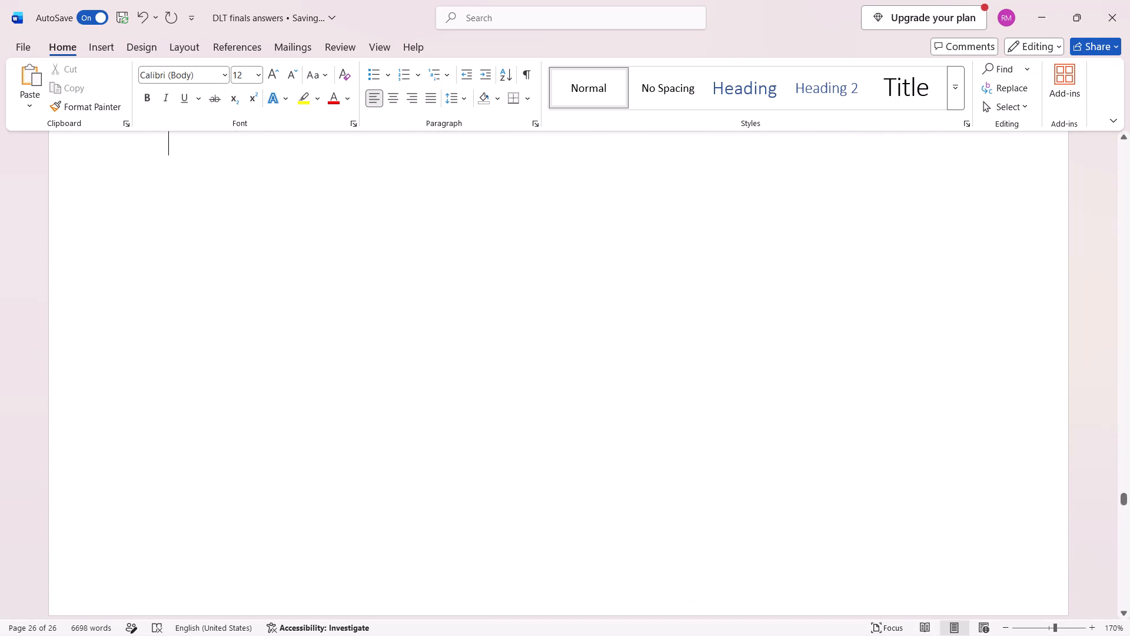
key(Down)
key(Down)
key(Down)
key(Down)
key(Down)
key(Down)
key(Down)
key(Down)
key(Down)
key(Down)
key(Down)
key(Down)
key(Down)
key(Down)
key(Down)
key(Down)
key(Down)
key(Down)
key(Down)
key(Down)
key(Down)
key(Down)
key(Down)
key(Down)
key(Down)
key(Down)
key(Down)
key(Down)
key(Down)
key(Down)
key(Down)
key(Down)
key(Down)
key(Down)
key(Down)
key(Down)
key(Down)
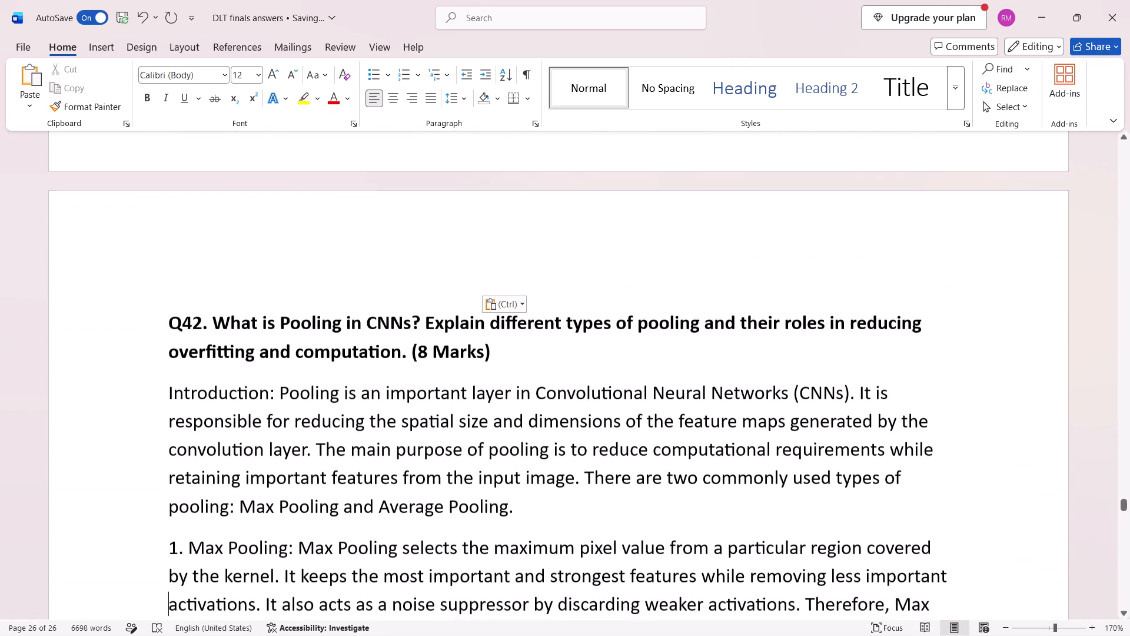
key(Down)
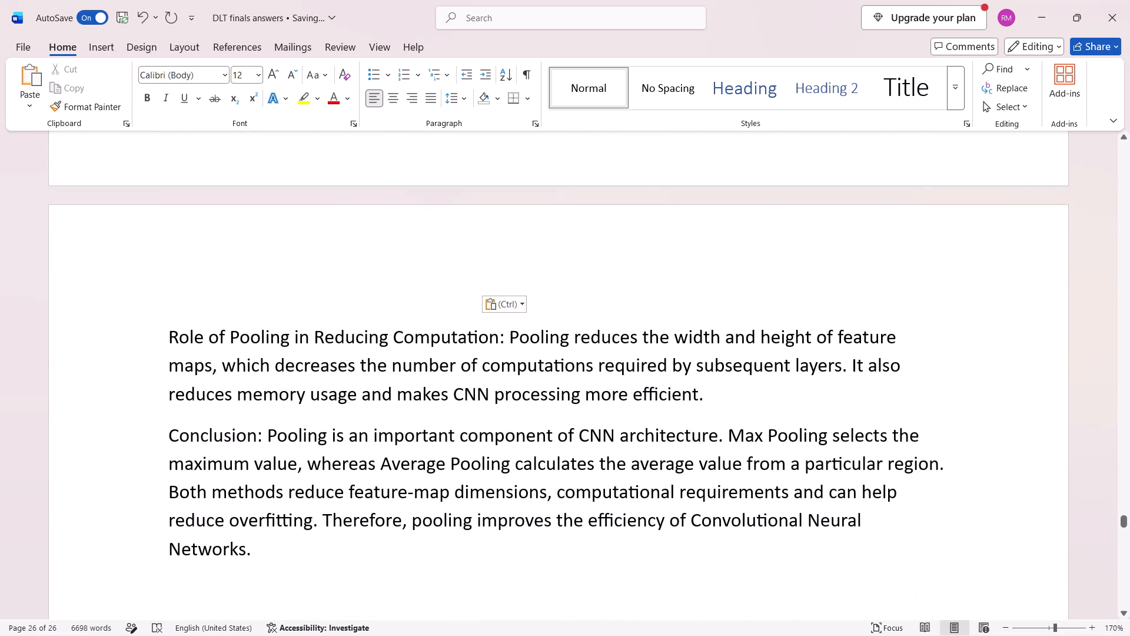
key(Down)
key(Down)
key(Down)
key(Down)
key(Down)
key(Down)
key(Down)
key(Down)
key(Down)
key(Down)
key(Down)
key(Down)
key(Down)
key(Down)
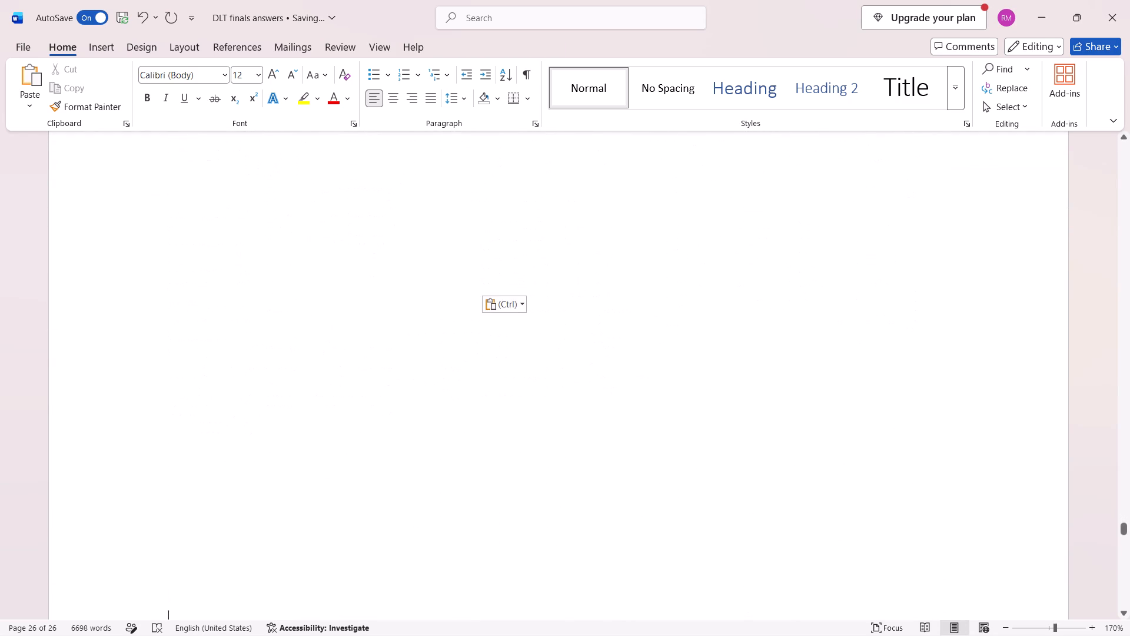
Review the Q43 Guided Backpropagation answer from its heading through the numbered roles, the comparison with Standard Backpropagation and the Limitation paragraph.
key(Down)
key(Down)
key(Down)
key(Down)
key(Down)
key(Down)
key(Down)
key(Down)
key(Down)
key(Down)
key(Down)
key(Down)
key(Down)
key(Down)
key(Down)
key(Down)
key(Down)
key(Down)
key(Down)
key(Down)
key(Down)
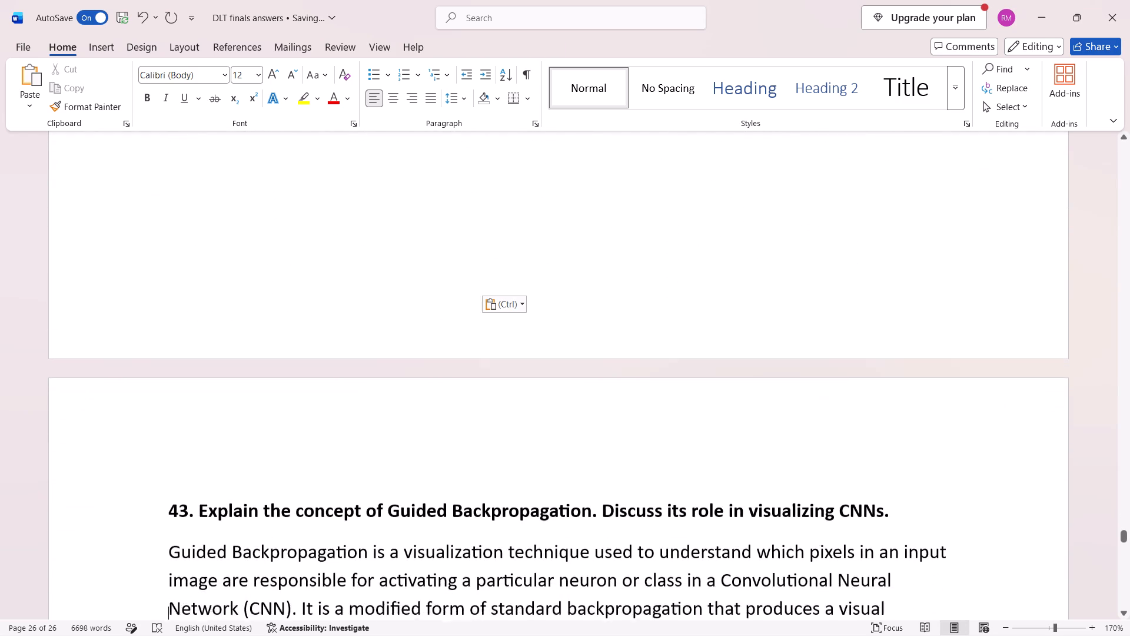
key(Down)
key(Down)
key(Down)
key(Down)
key(Down)
key(Down)
key(Down)
key(Down)
key(Down)
key(Down)
key(Down)
key(Down)
key(Down)
key(Down)
key(Down)
key(Down)
key(Down)
key(Down)
key(Down)
key(Down)
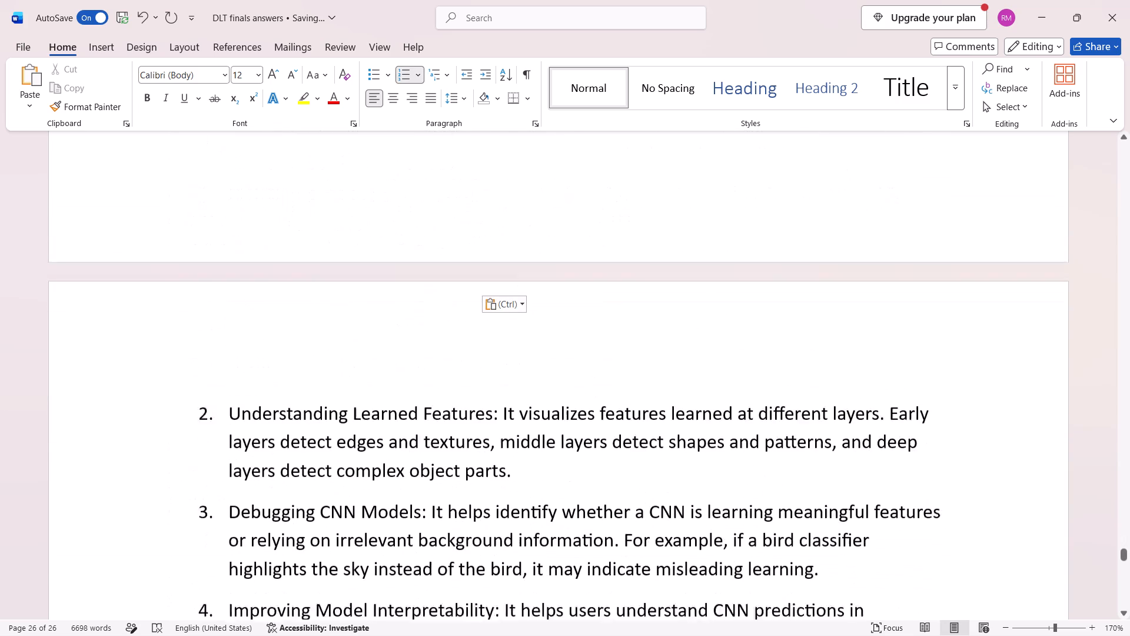
key(Down)
key(Down)
key(Down)
key(Down)
key(Down)
key(Down)
key(Down)
key(Down)
key(Down)
key(Down)
key(Down)
key(Down)
key(Down)
key(Down)
key(Down)
key(Down)
key(Down)
key(Down)
key(Down)
key(Down)
key(Down)
key(Down)
key(Down)
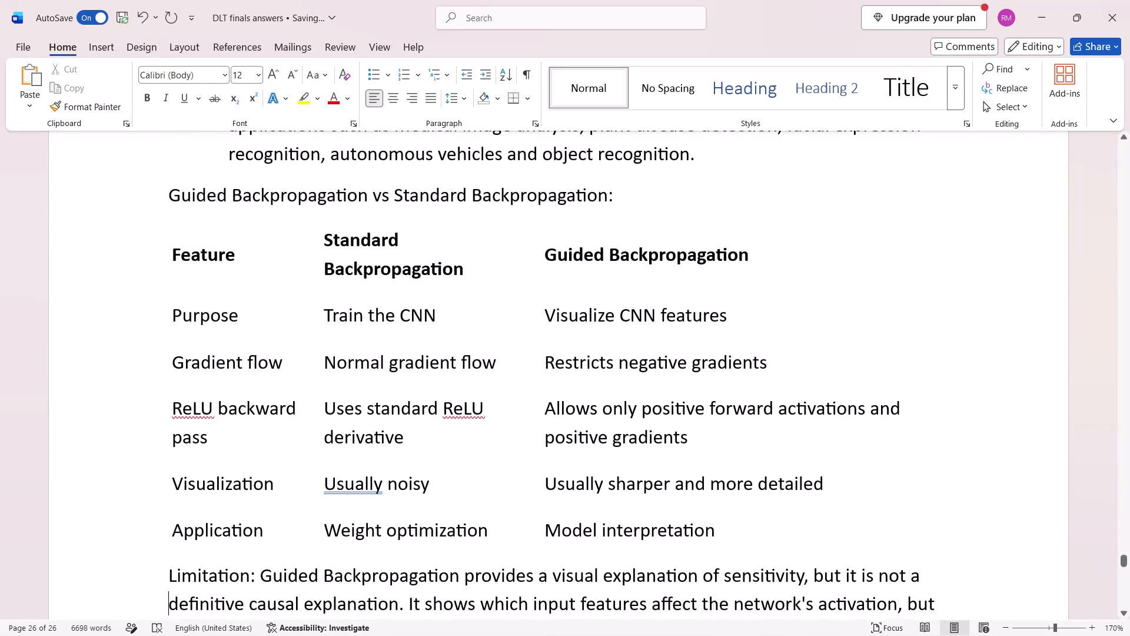
Examine the blank lines and page transition between the Q43 answer and the Q44 heading on LSTM and GRUs.
key(Up)
key(Up)
key(Up)
key(Up)
key(Up)
key(Up)
key(Up)
key(Up)
key(Up)
key(Up)
key(Up)
key(Up)
key(Up)
key(Up)
key(Up)
key(Up)
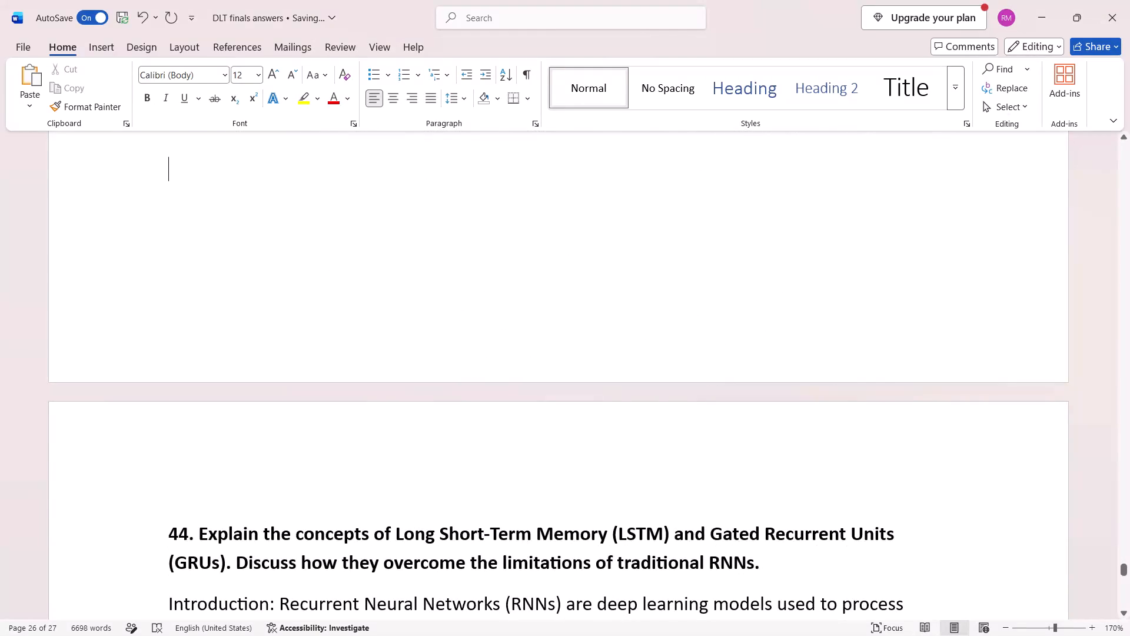
Review the Q43 Guided Backpropagation answer backward from the blank lines after it to the blank space before its opening.
key(Up)
key(Up)
key(Up)
key(Up)
key(Up)
key(Up)
key(Up)
key(Up)
key(Up)
key(Up)
key(Up)
key(Up)
key(Up)
key(Up)
key(Up)
key(Up)
key(Up)
key(Up)
key(Up)
key(Up)
key(Up)
key(Up)
key(Up)
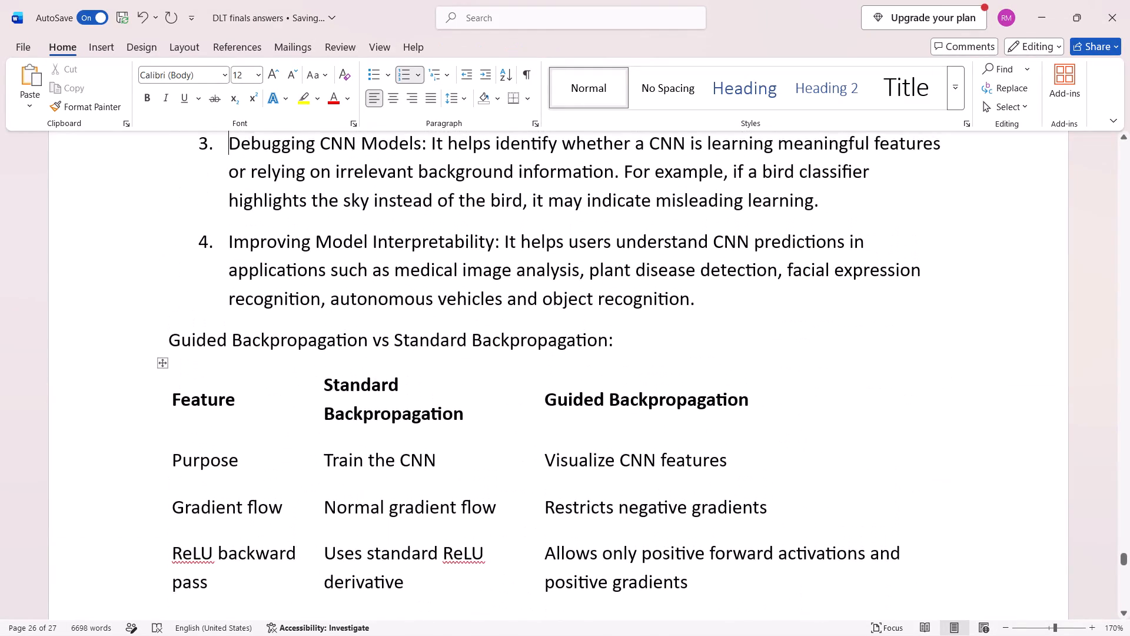
key(Up)
key(Up)
key(Up)
key(Up)
key(Up)
key(Up)
key(Up)
key(Up)
key(Up)
key(Up)
key(Up)
key(Up)
key(Up)
key(Up)
key(Up)
key(Up)
key(Up)
key(Up)
key(Up)
key(Up)
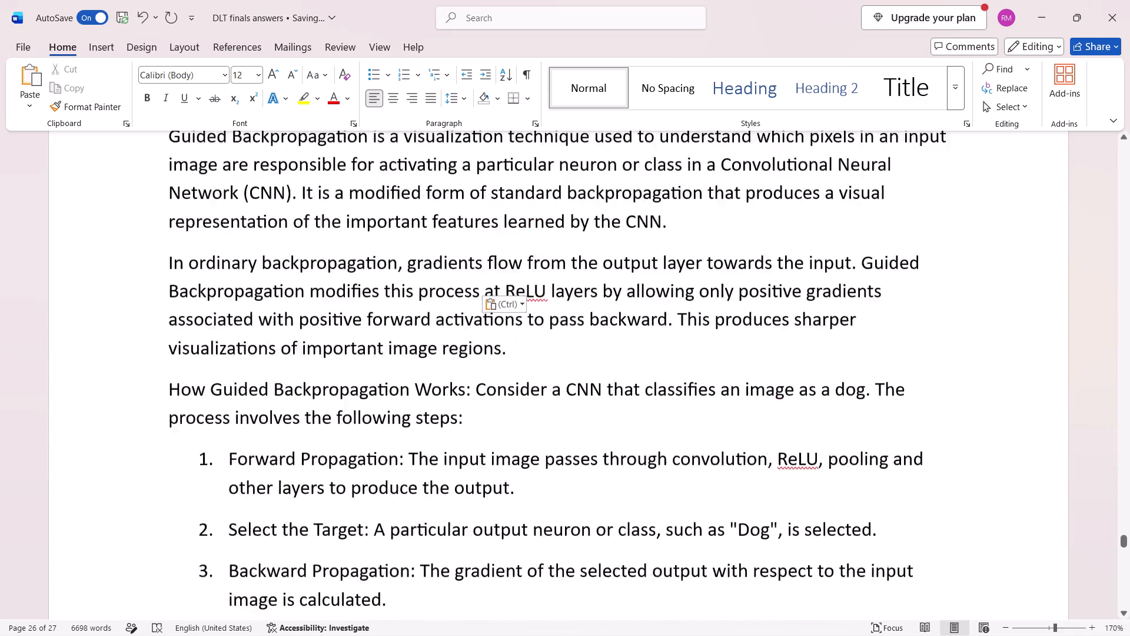
Review the Q43 answer forward through its numbered steps and ReLU formula, continuing to the LSTM gates list in Q44.
key(Down)
key(Down)
key(Down)
key(Down)
key(Down)
key(Down)
key(Down)
key(Down)
key(Down)
key(Down)
key(Down)
key(Down)
key(Down)
key(Down)
key(Down)
key(Down)
key(Down)
key(Down)
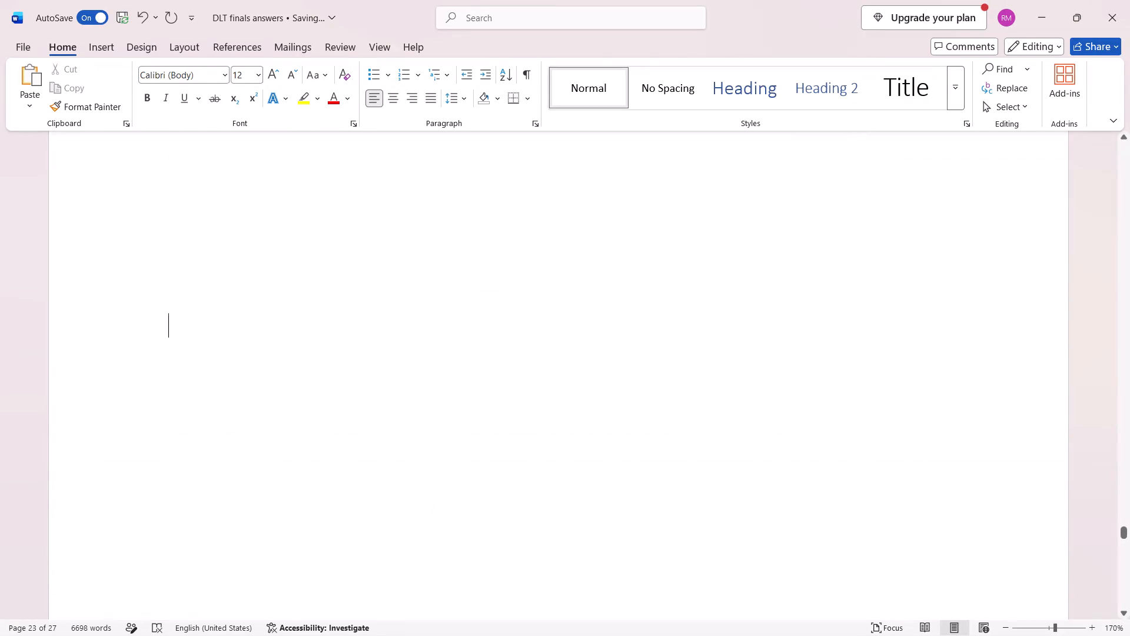
key(Down)
key(Down)
key(Down)
key(Down)
key(Down)
key(Down)
key(Down)
key(Down)
key(Down)
key(Down)
key(Down)
key(Down)
key(Down)
key(Down)
key(Down)
key(Down)
key(Down)
key(Down)
key(Down)
key(Down)
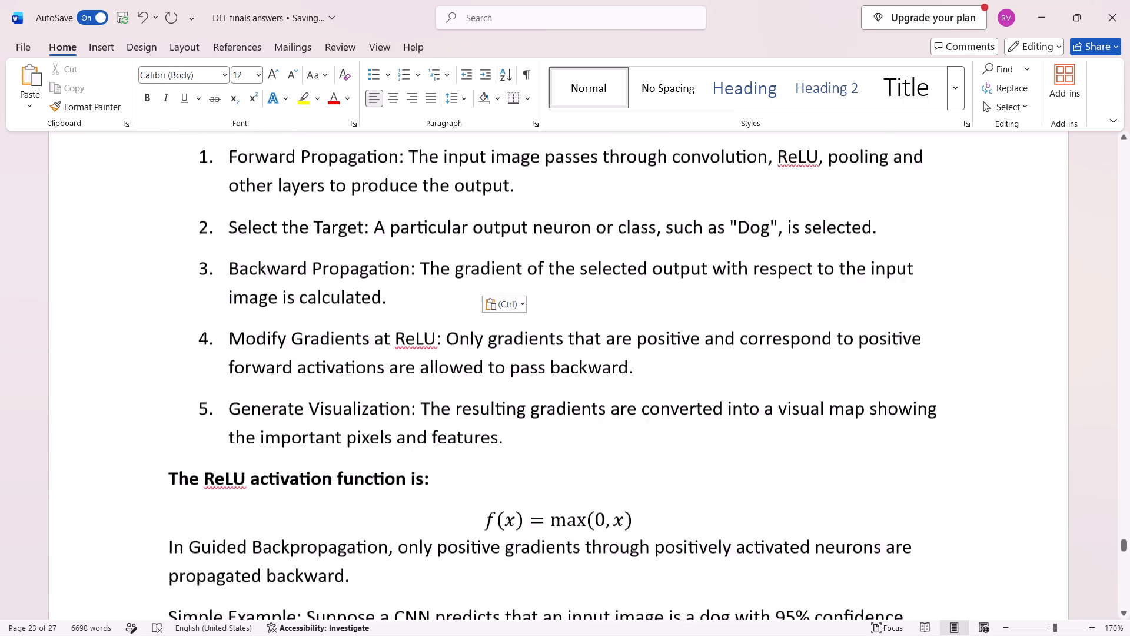
key(Down)
key(Down)
key(Down)
key(Down)
key(Down)
key(Down)
key(Down)
key(Down)
key(Down)
key(Down)
key(Down)
key(Down)
key(Down)
key(Down)
key(Down)
key(Down)
key(Down)
key(Down)
key(Down)
key(Down)
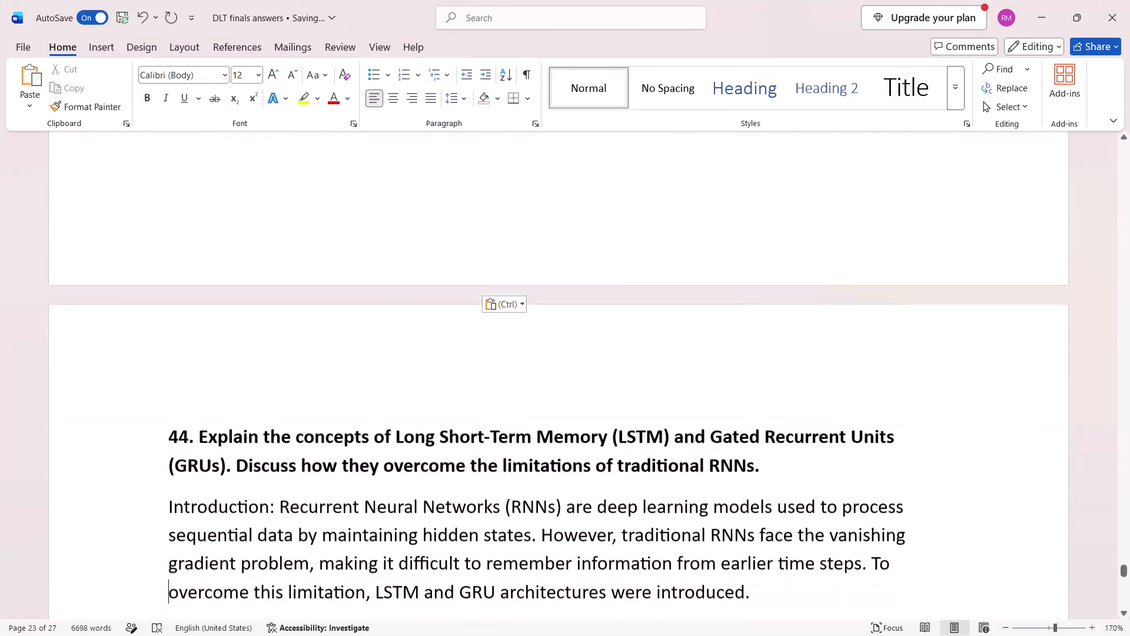
key(Down)
key(Down)
key(Down)
key(Down)
key(Down)
key(Down)
key(Down)
key(Down)
key(Down)
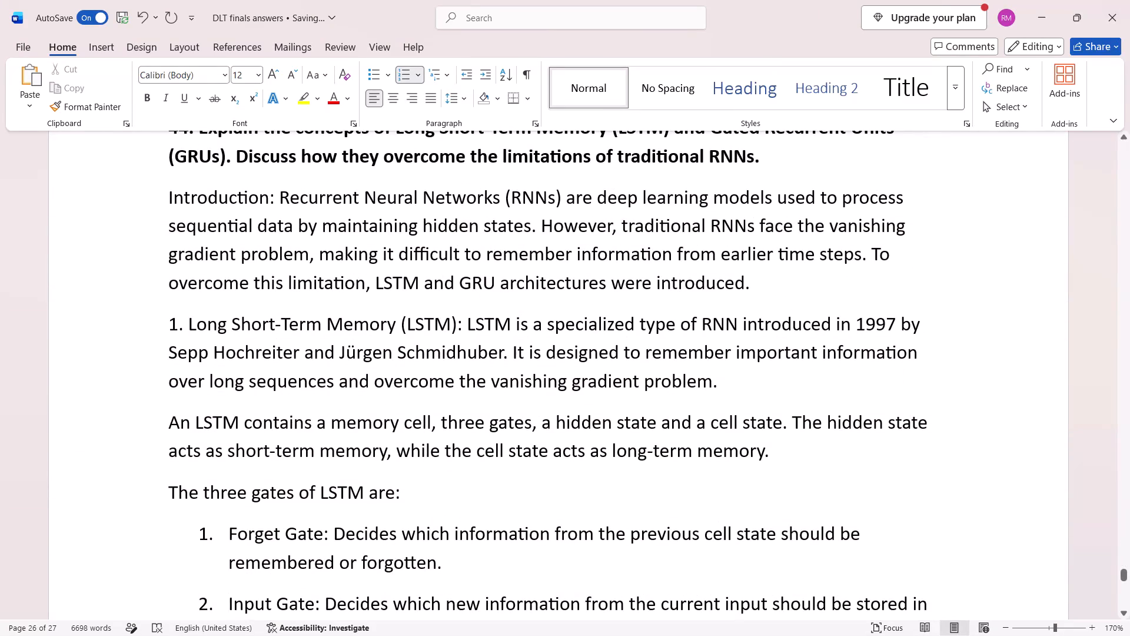
Bold the "Introduction:" and "1. Long Short-Term Memory (LSTM):" labels in the Q44 answer.
drag(165, 201, 280, 191)
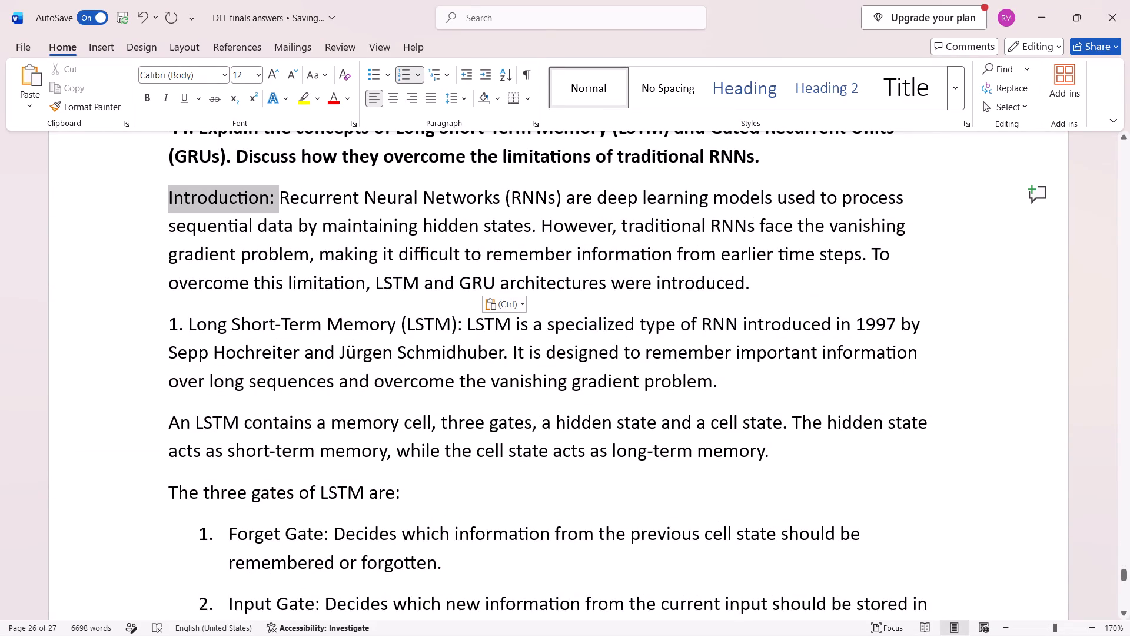
drag(280, 191, 274, 198)
click(284, 178)
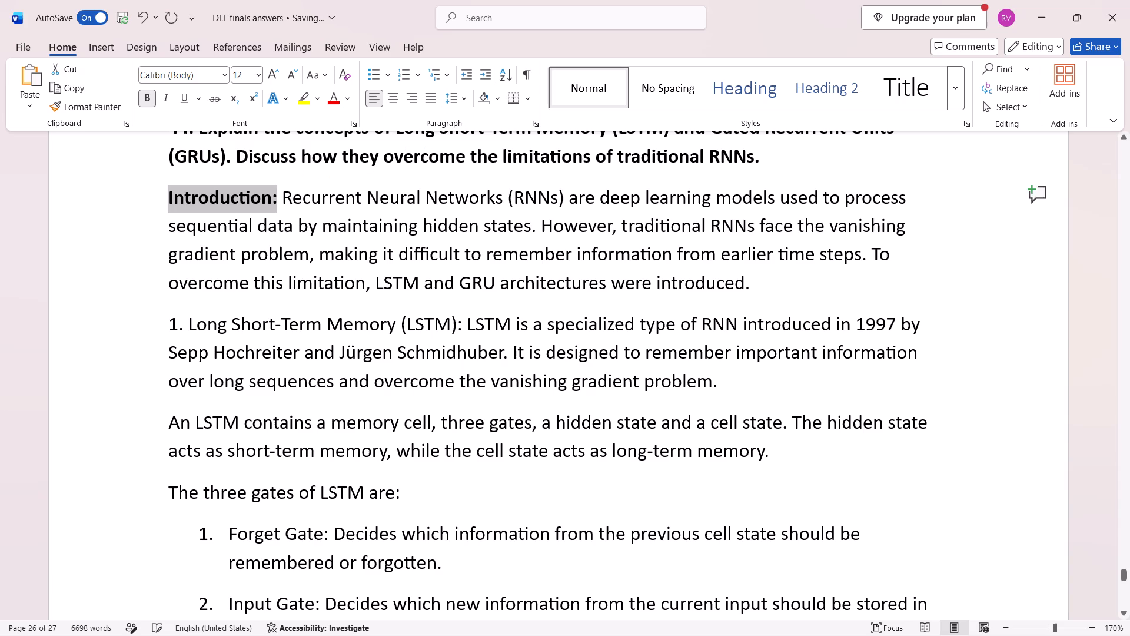
click(298, 316)
drag(168, 326, 373, 316)
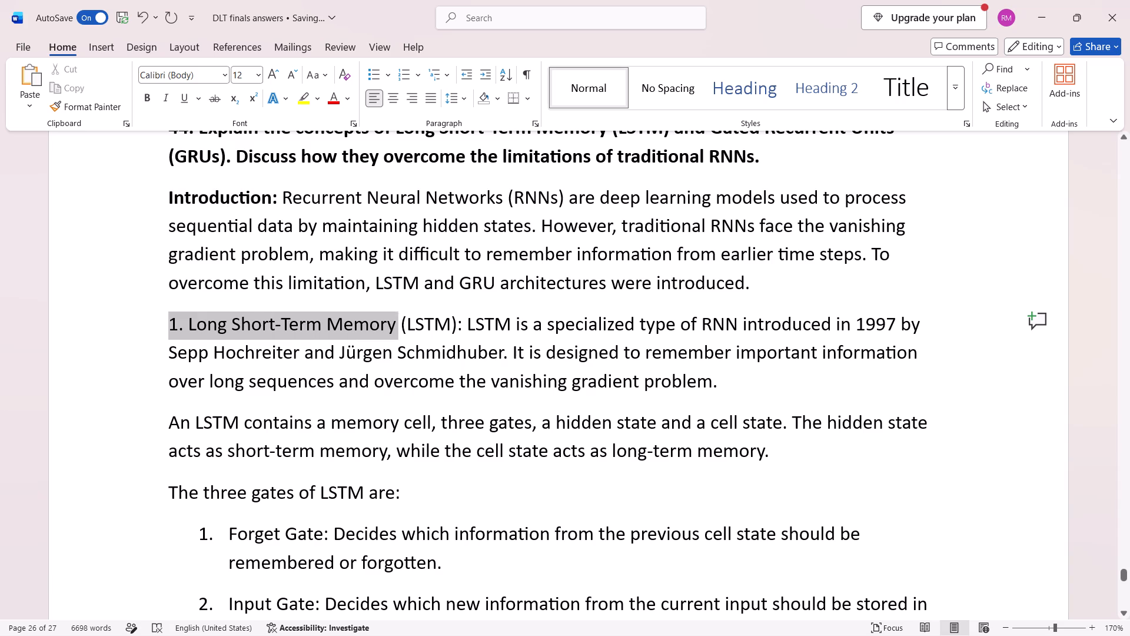
drag(373, 316, 462, 316)
click(471, 293)
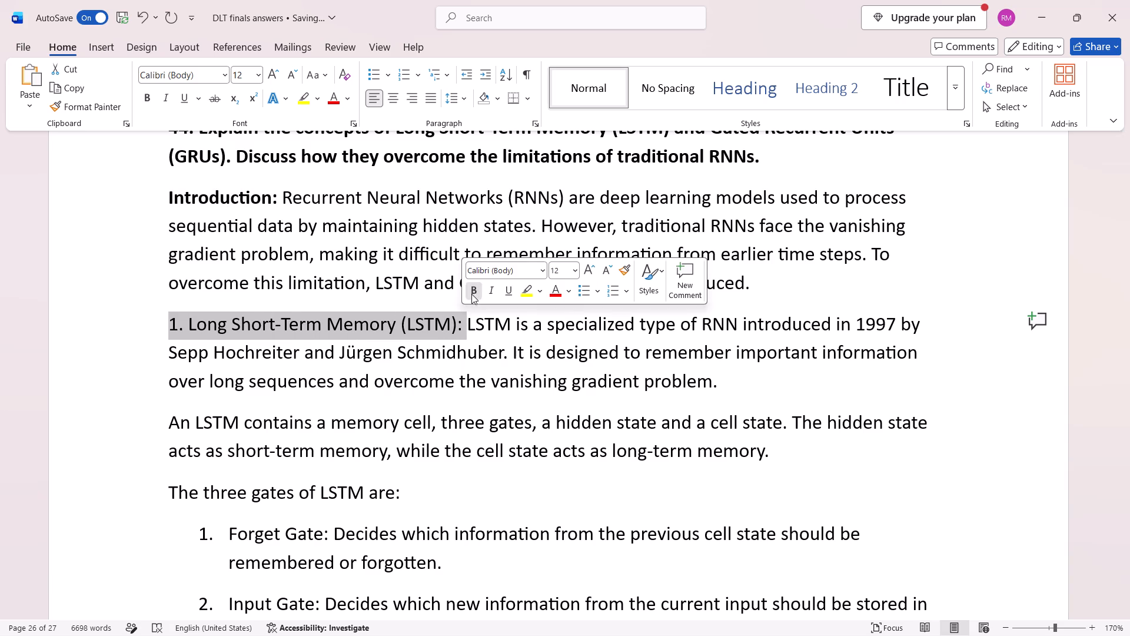
click(460, 385)
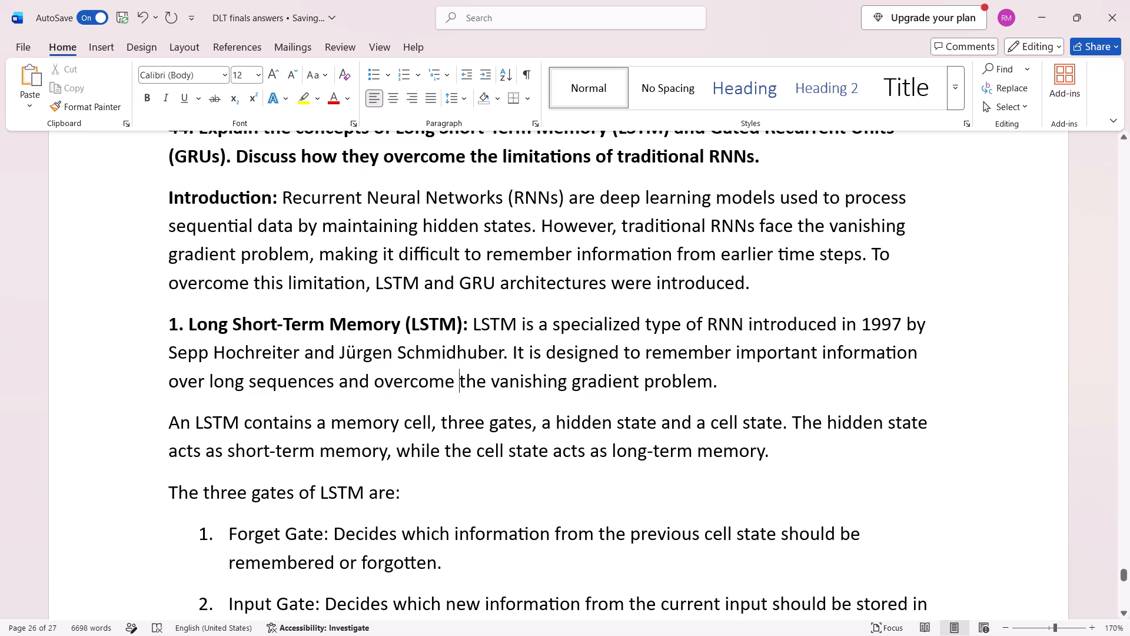
Bold the line "The three gates of LSTM are:" in the Q44 answer.
middle_drag(426, 485, 428, 562)
drag(408, 285, 327, 303)
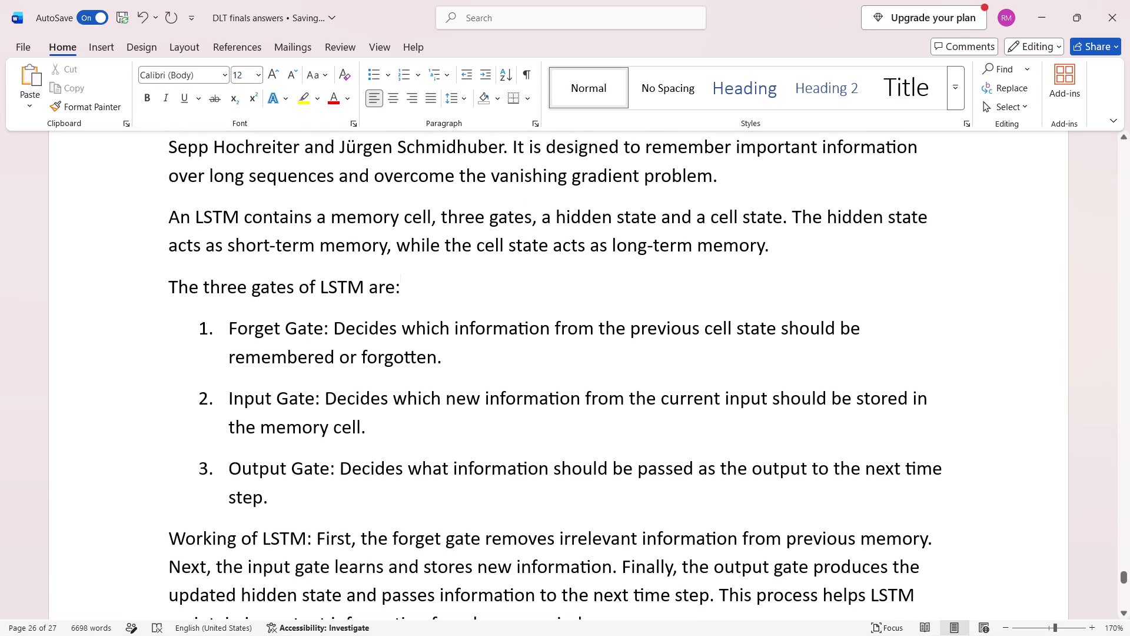
drag(327, 303, 162, 304)
click(174, 277)
double_click(170, 379)
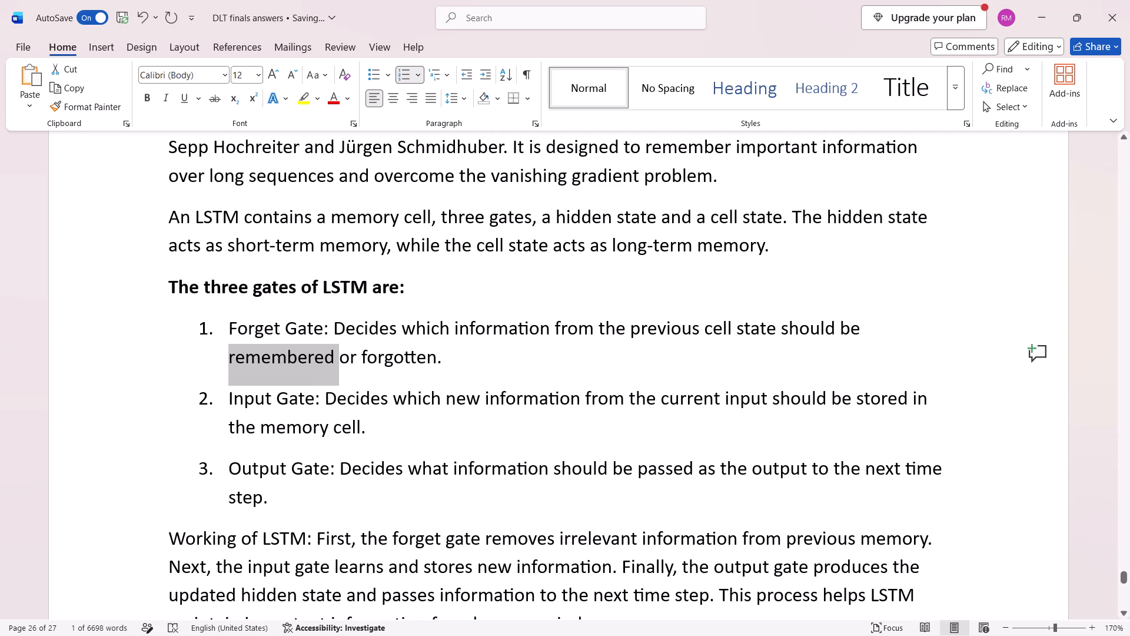
Bold the "Forget Gate:" and "Input Gate:" labels in the numbered list of LSTM gates.
click(406, 455)
drag(328, 334, 169, 334)
click(175, 312)
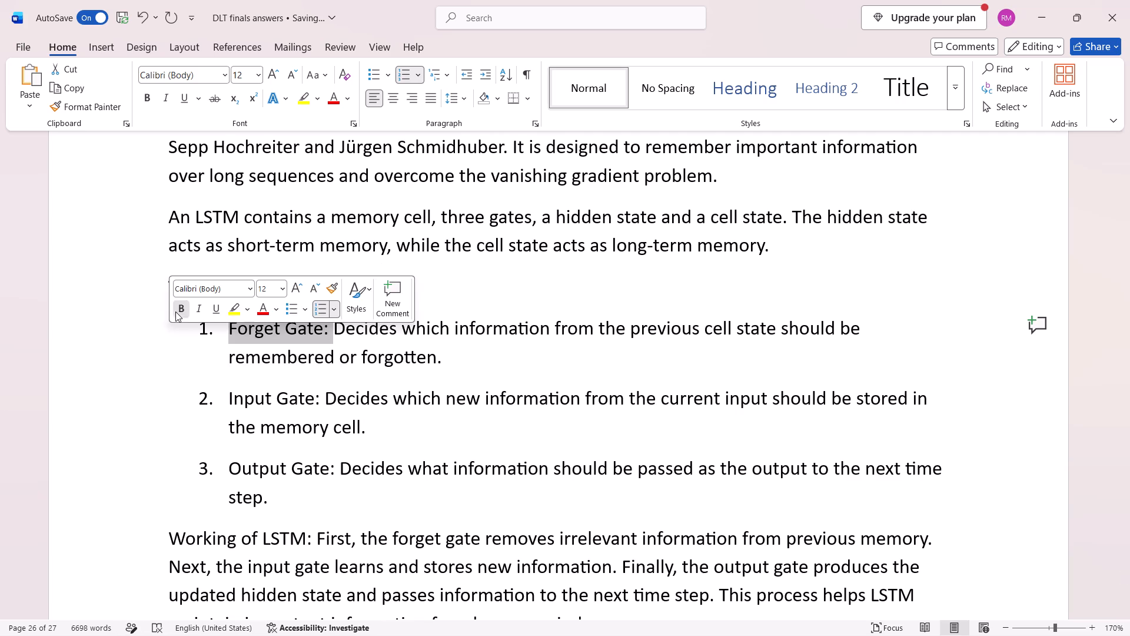
click(165, 387)
drag(321, 397, 203, 400)
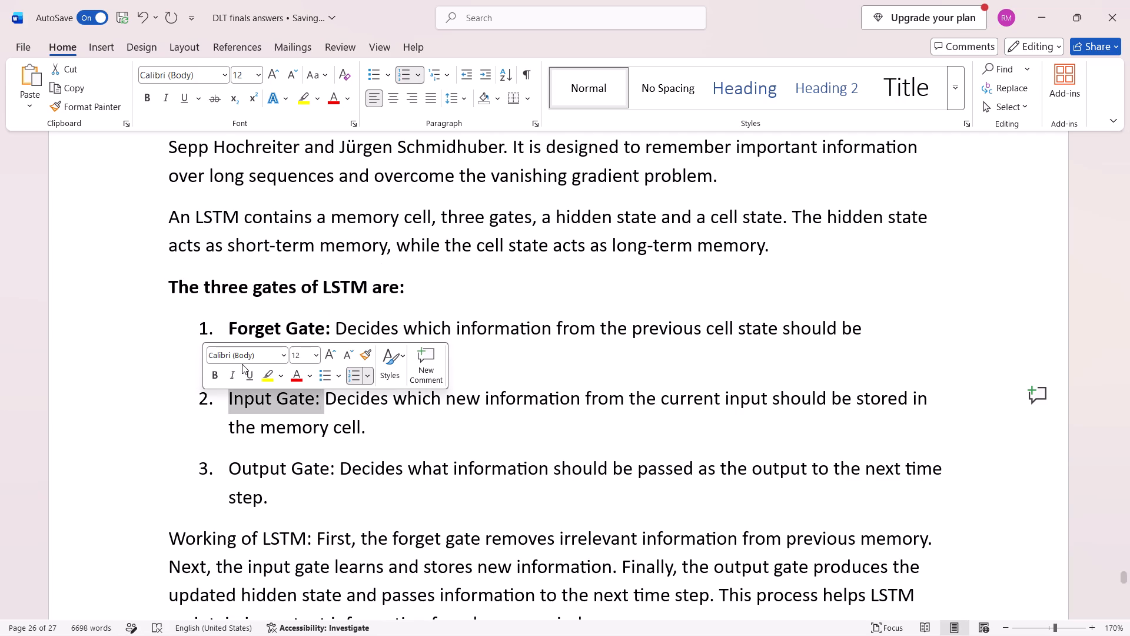
click(215, 378)
click(204, 424)
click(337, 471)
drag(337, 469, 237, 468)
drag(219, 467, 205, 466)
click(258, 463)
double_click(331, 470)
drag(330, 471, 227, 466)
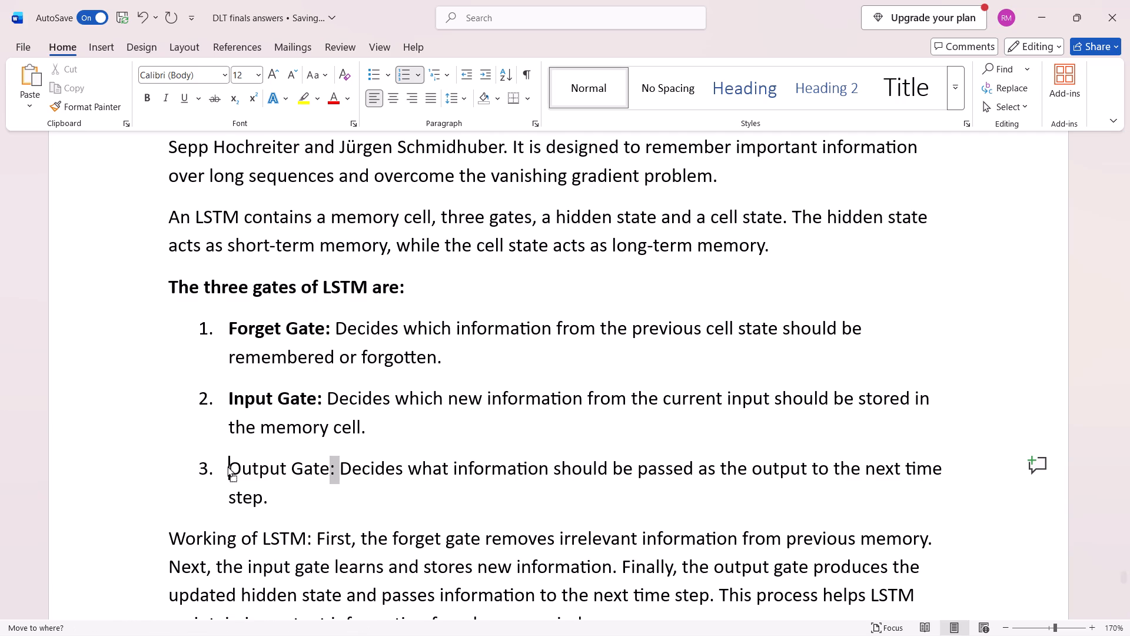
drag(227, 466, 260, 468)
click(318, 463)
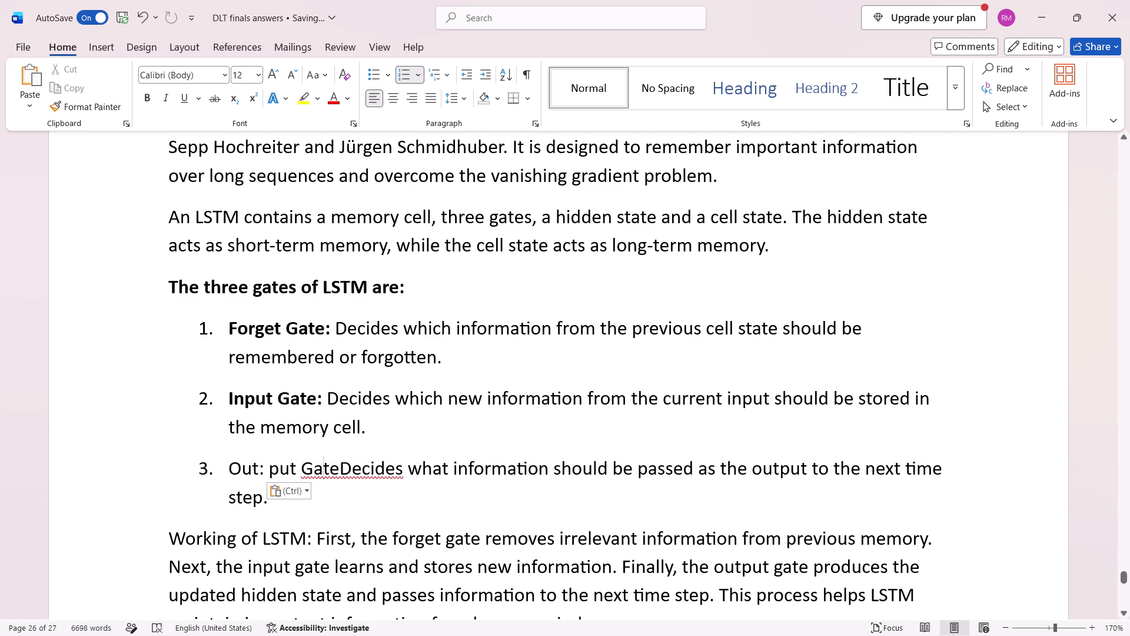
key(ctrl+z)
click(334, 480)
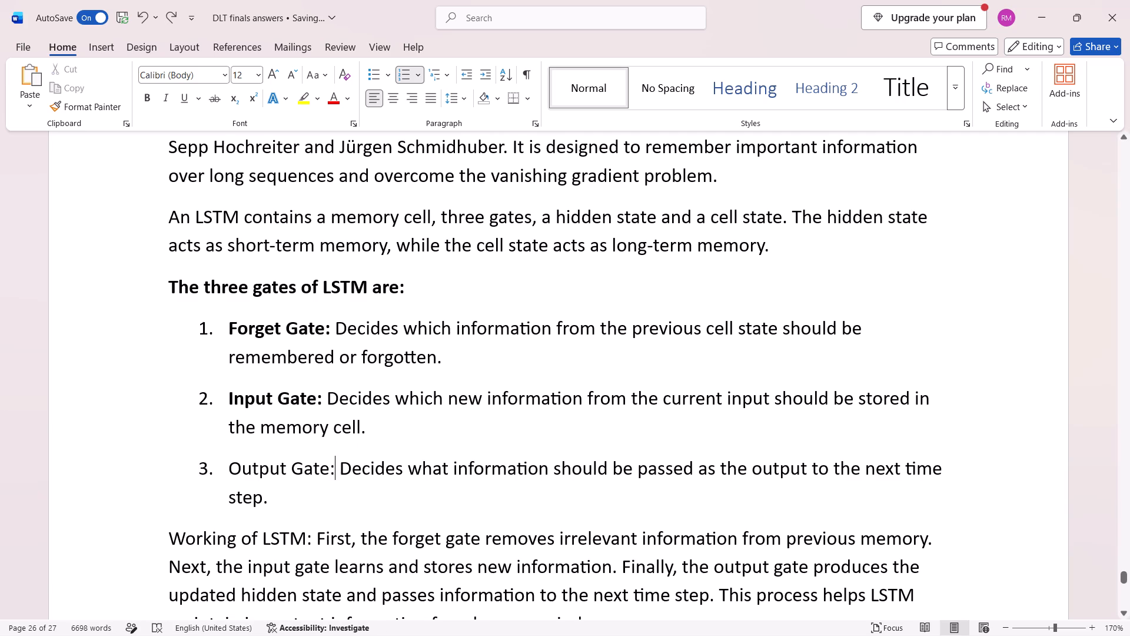
Bold the "Output Gate" label in the third item of the LSTM gates list.
double_click(334, 468)
drag(328, 469, 194, 475)
click(208, 449)
double_click(275, 508)
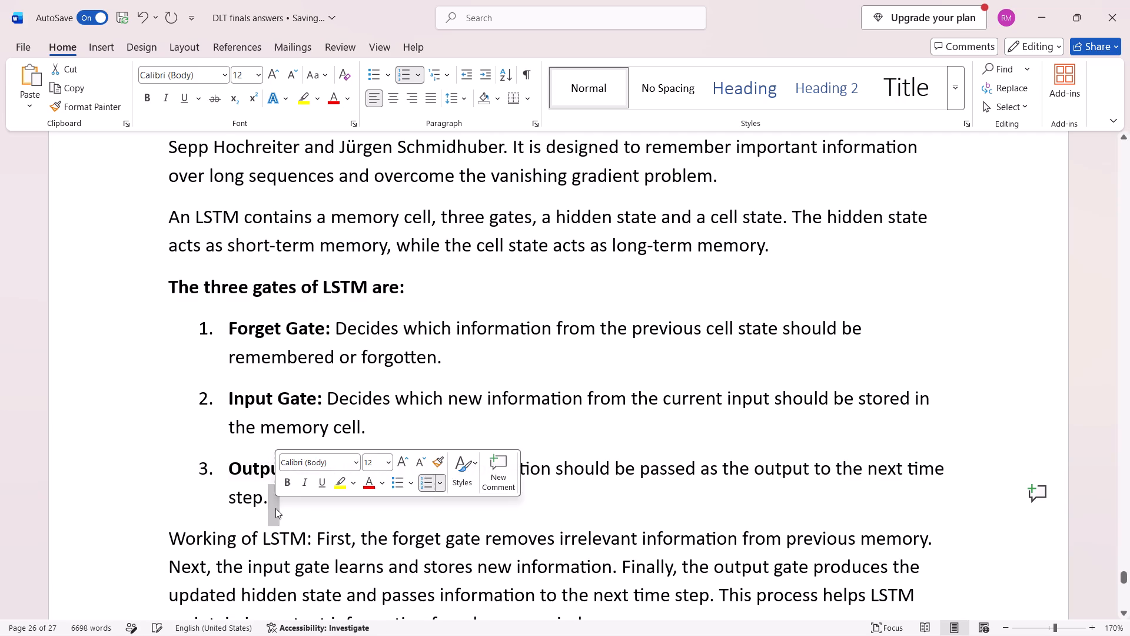
Bold the "2. Gated Recurrent Unit (GRU):" label and the line "GRU contains two main gates:" in the Q44 answer.
middle_drag(287, 513, 304, 584)
drag(417, 362, 187, 372)
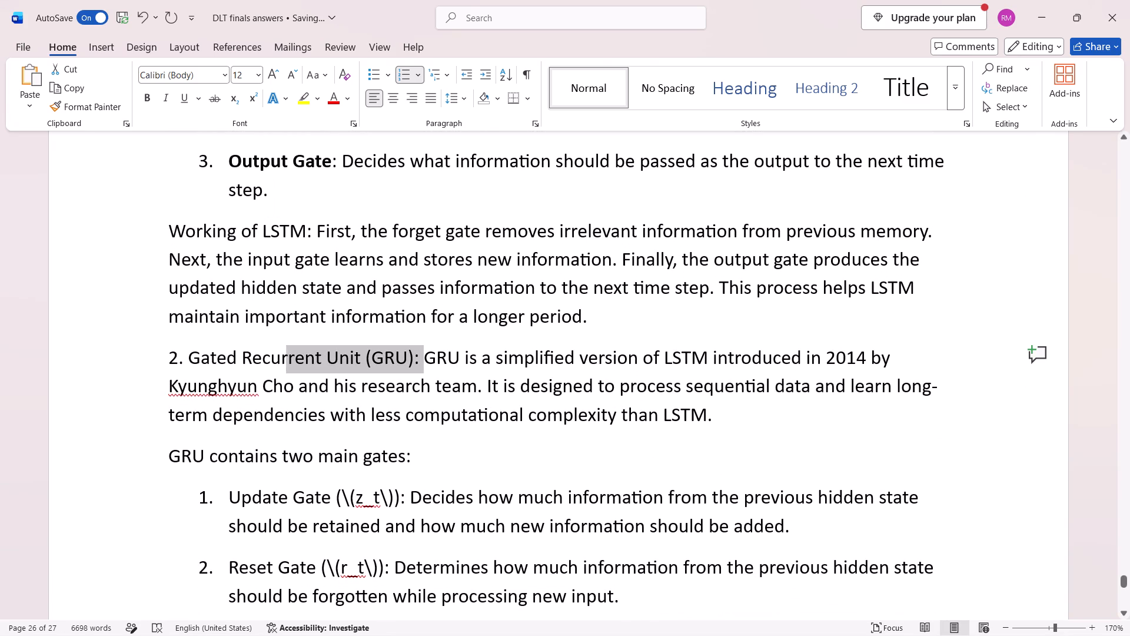
drag(187, 372, 92, 373)
click(111, 352)
click(147, 469)
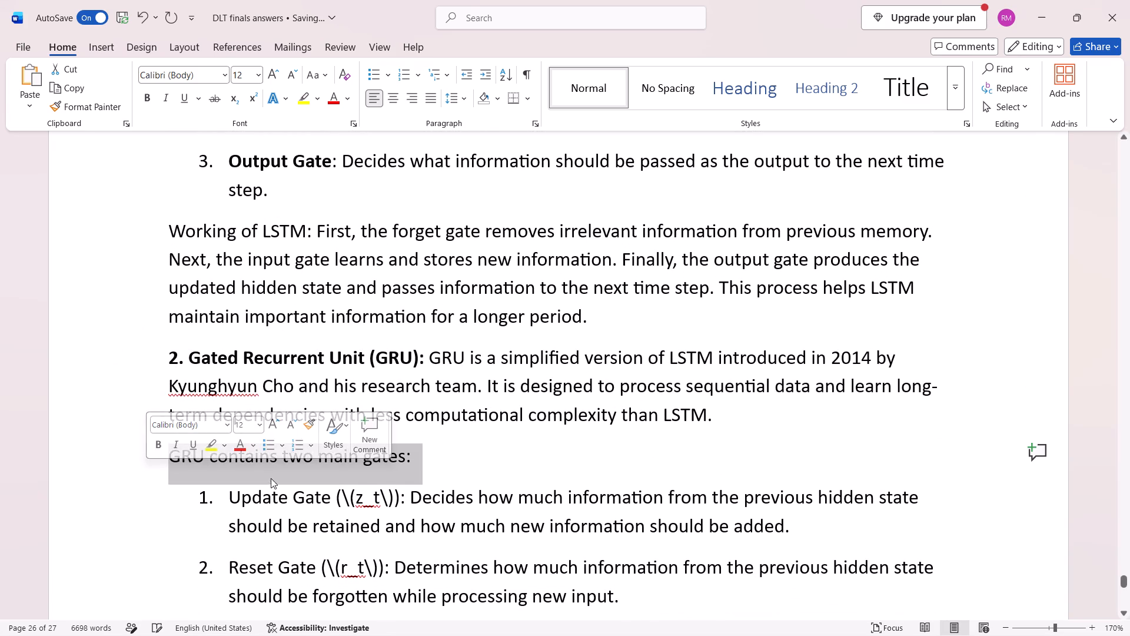
click(504, 475)
drag(424, 466, 78, 455)
click(90, 431)
click(311, 518)
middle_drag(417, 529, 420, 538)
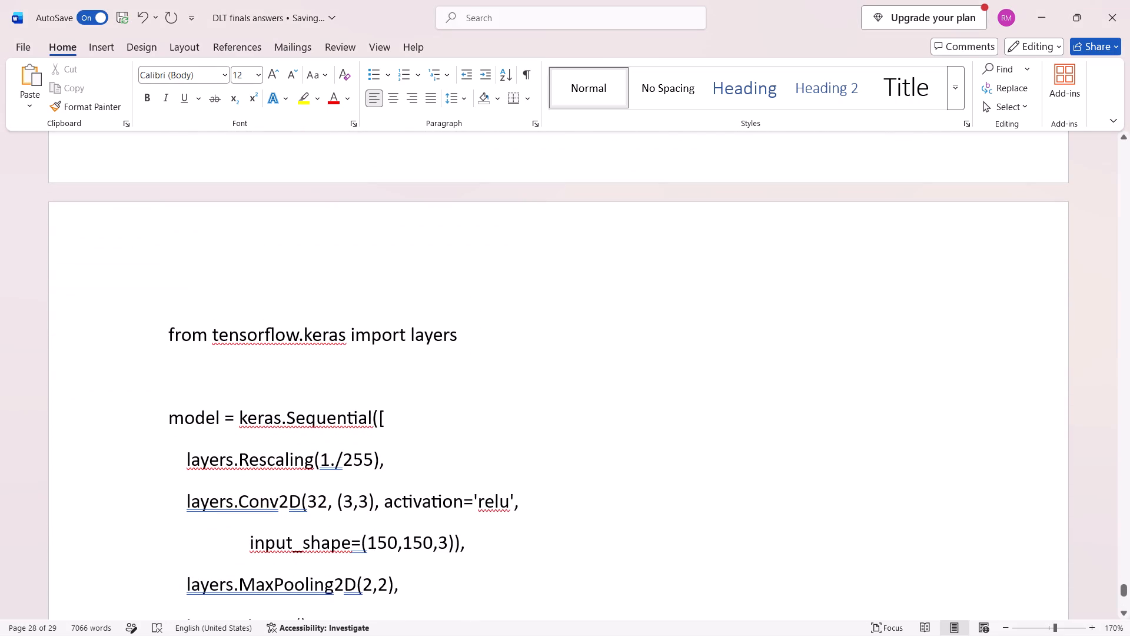
click(165, 413)
key(BackSpace)
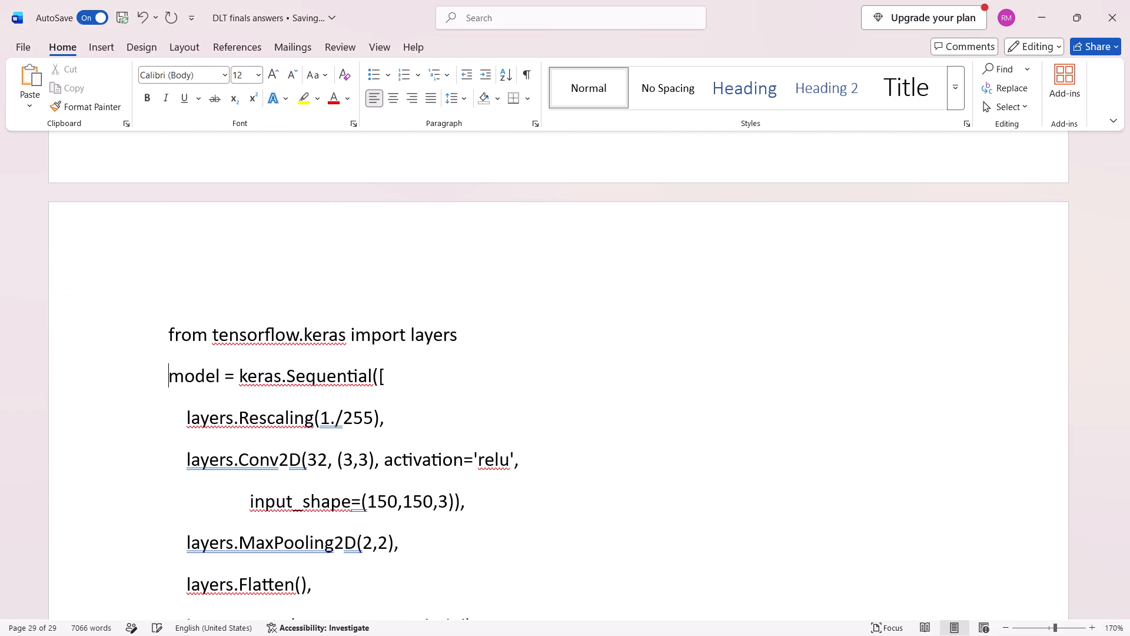
middle_drag(282, 467, 286, 540)
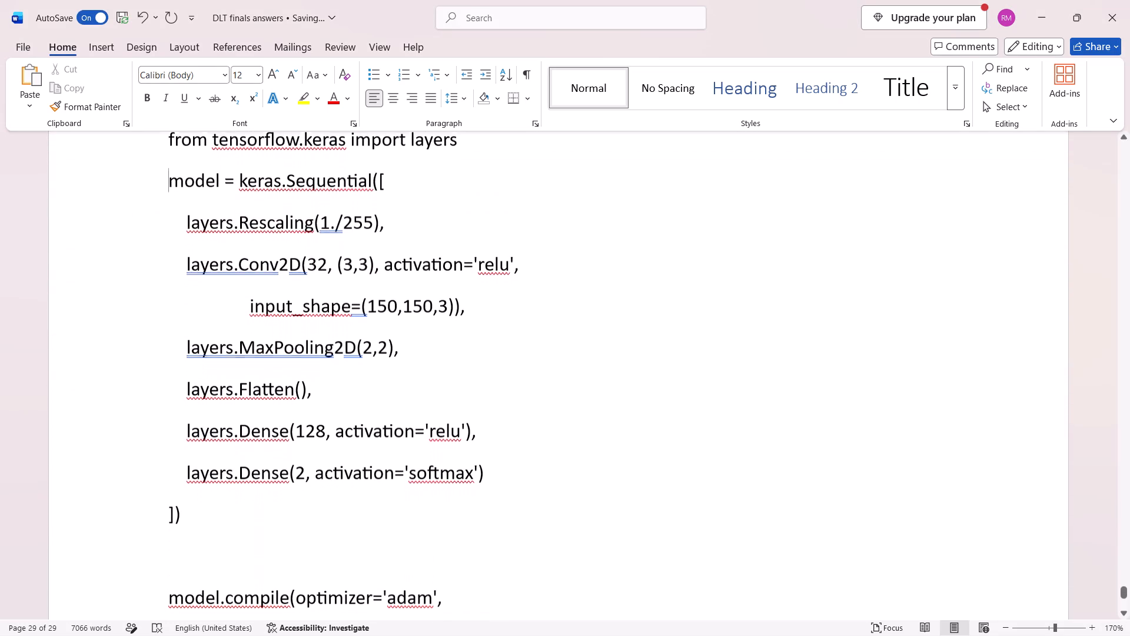
click(169, 587)
click(159, 598)
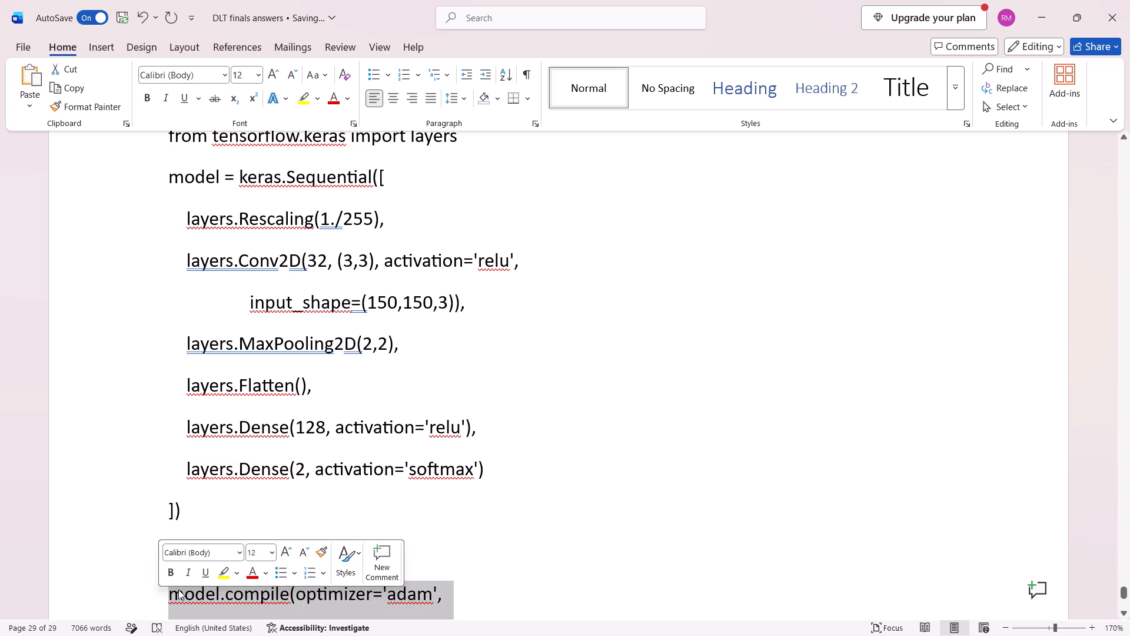
click(175, 592)
key(BackSpace)
middle_drag(268, 537, 269, 564)
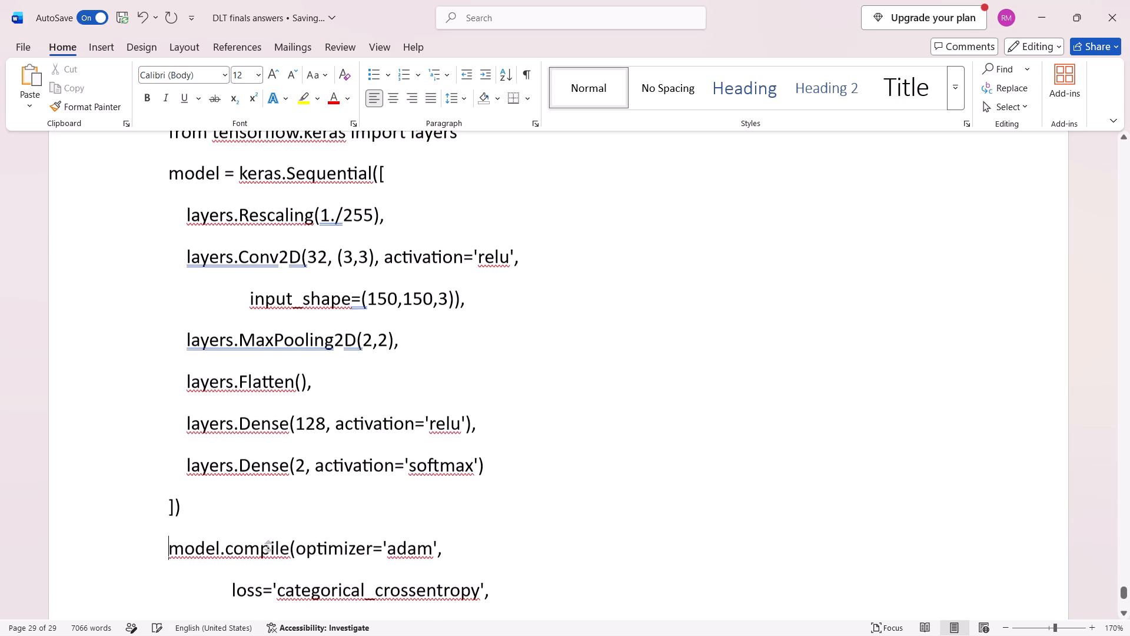
middle_drag(269, 564, 262, 605)
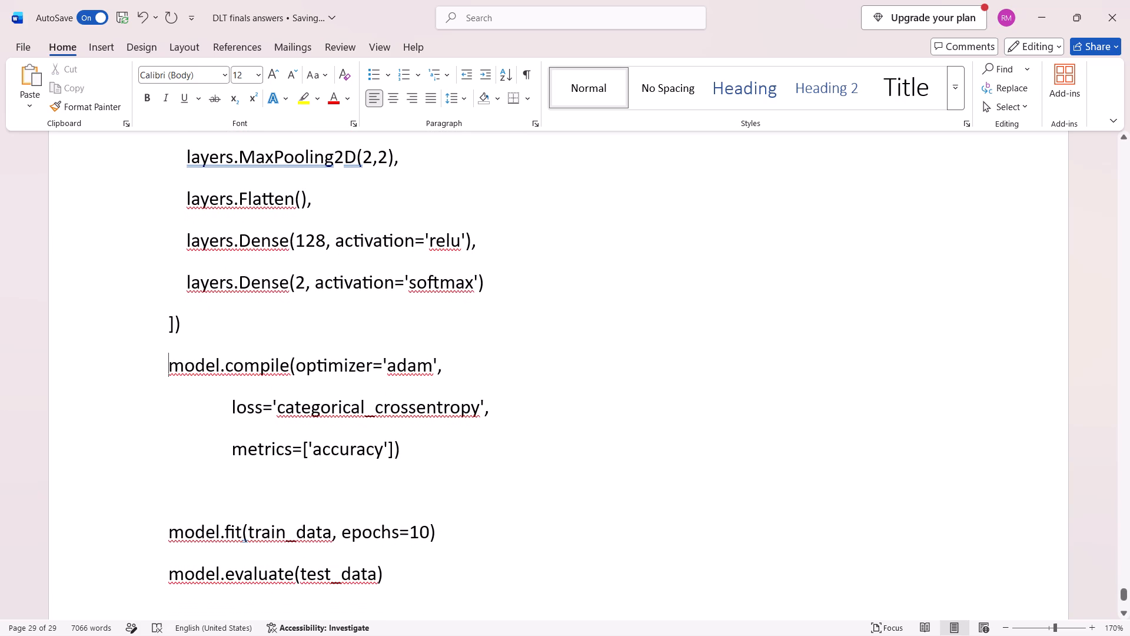
click(169, 529)
key(BackSpace)
Paste the copied Applications and Conclusion paragraphs on the line below "model.evaluate(test_data)".
middle_drag(175, 538, 188, 595)
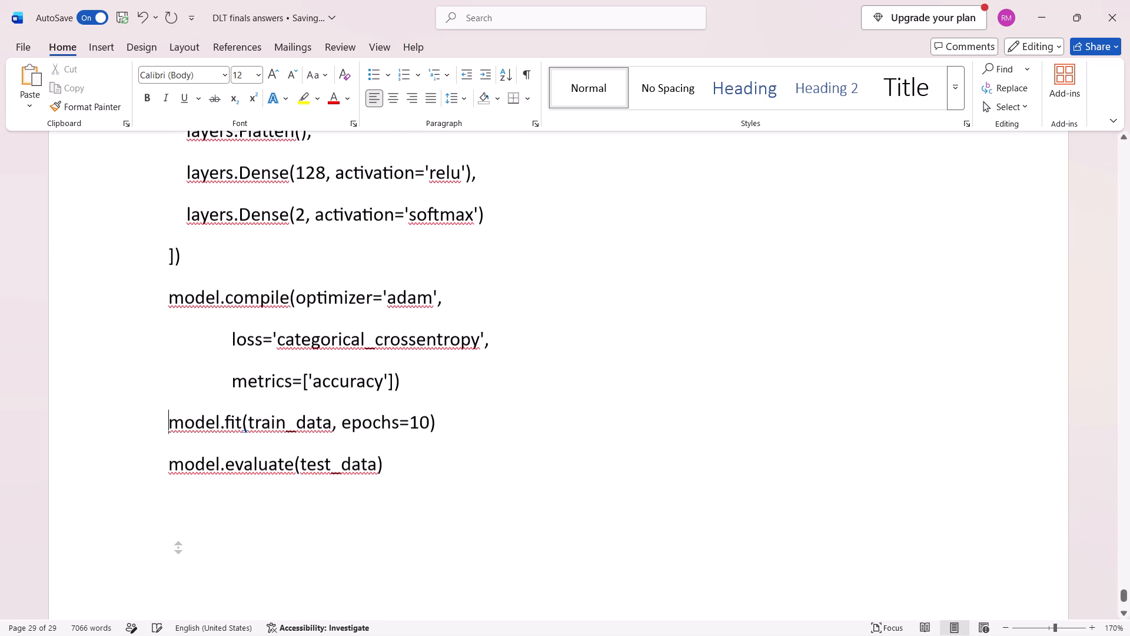
middle_drag(188, 595, 187, 602)
click(182, 449)
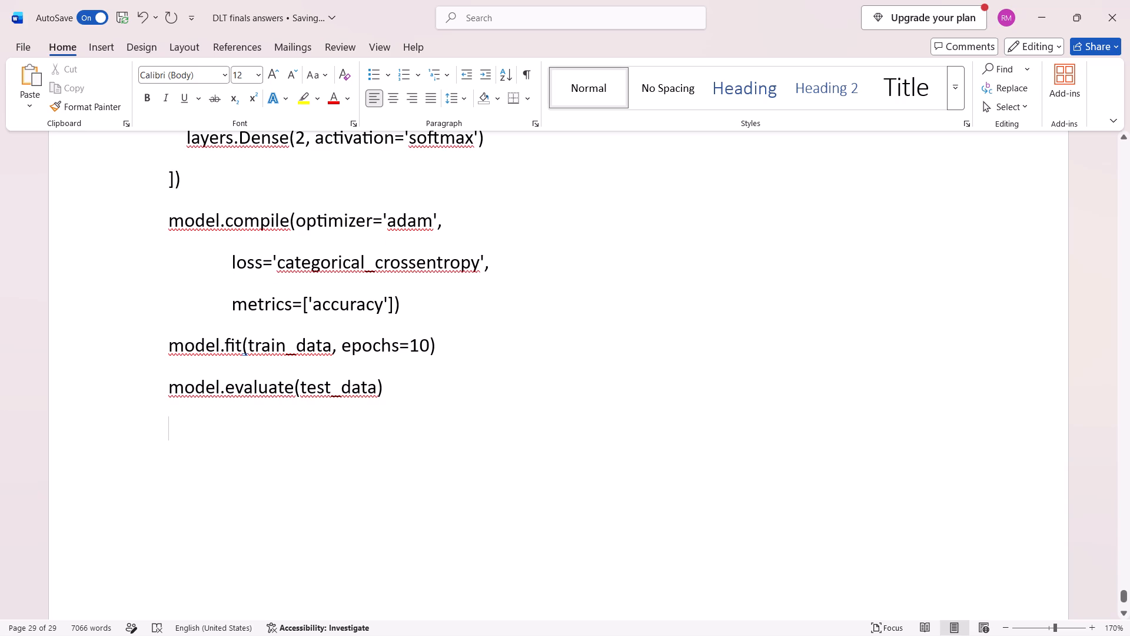
key(ctrl+v)
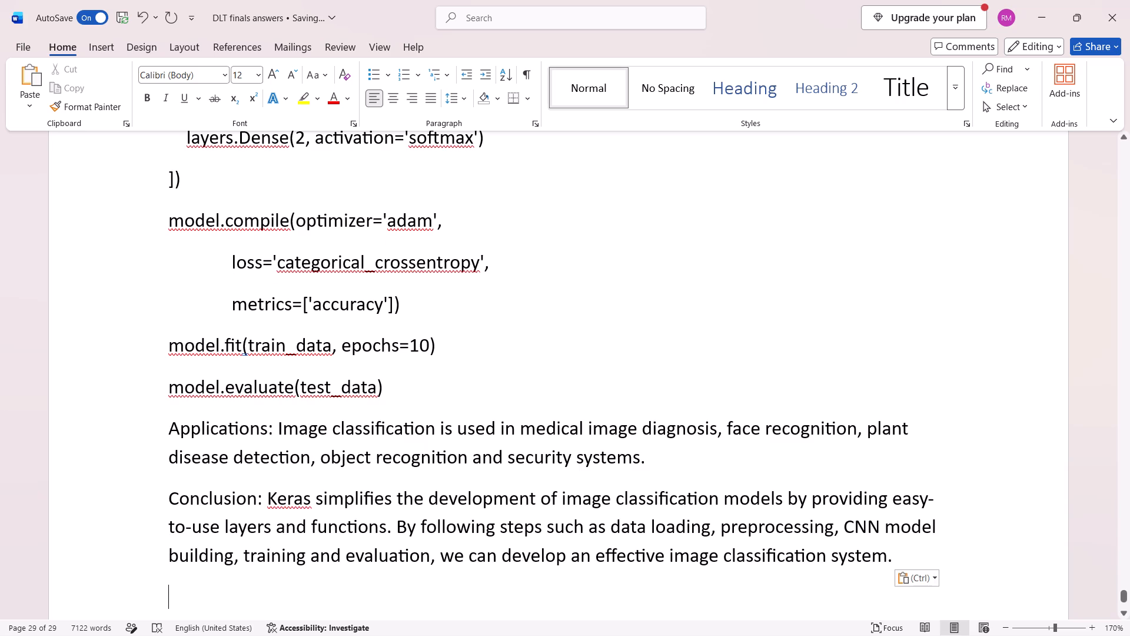
Bold the words "Applications" and "Conclusion" at the start of question 45's last two paragraphs.
drag(274, 425, 165, 424)
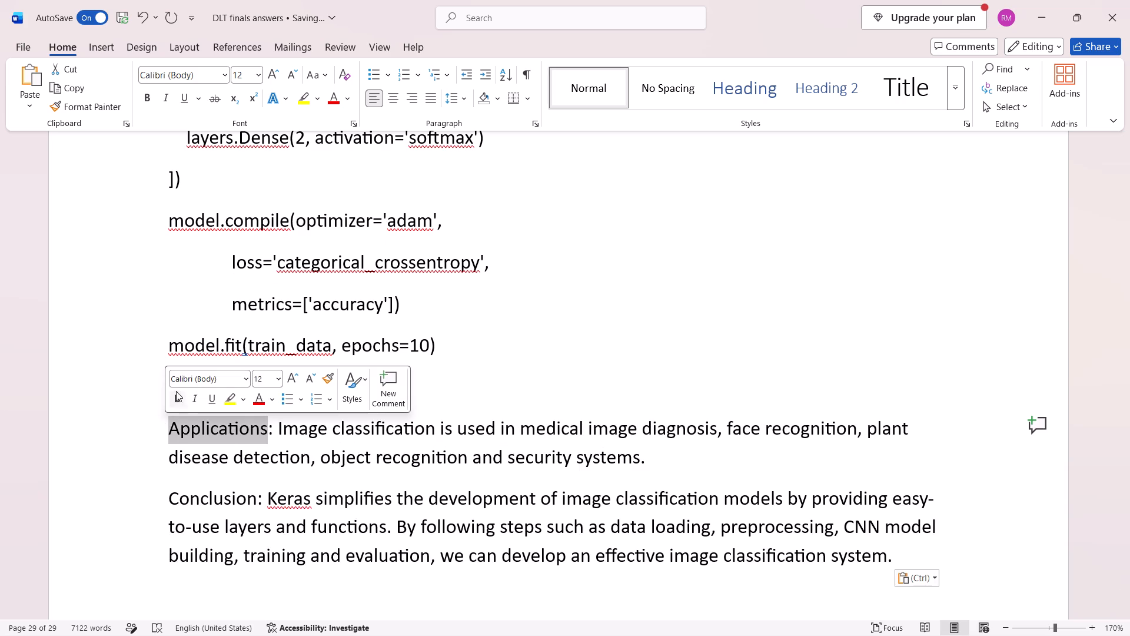
click(176, 391)
click(132, 473)
click(165, 493)
drag(165, 493, 219, 503)
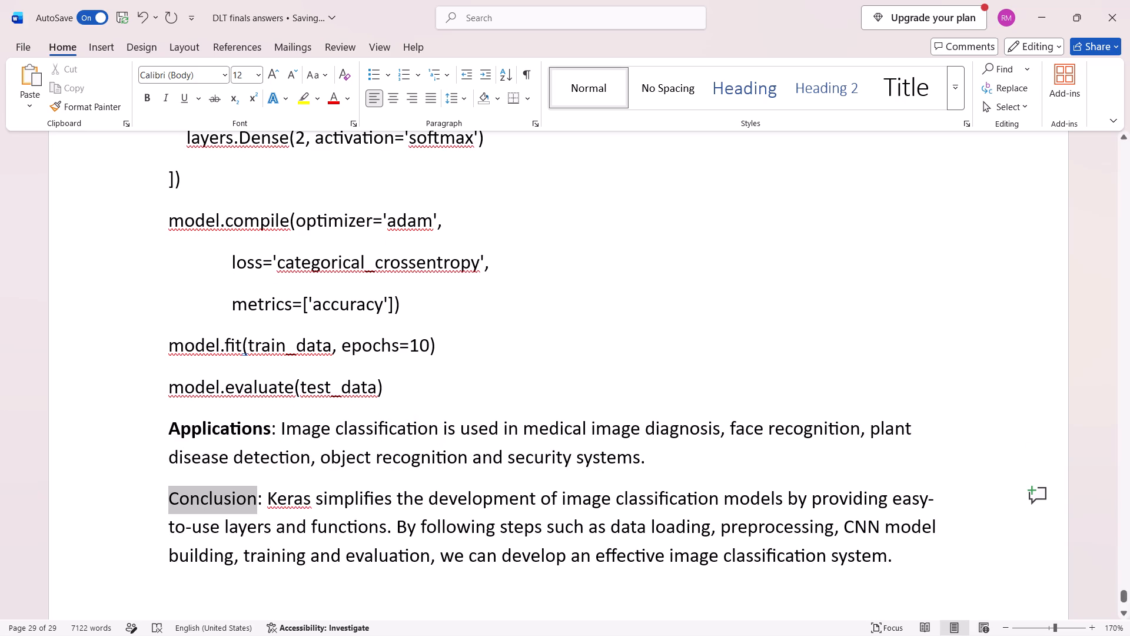
drag(219, 503, 237, 503)
click(244, 477)
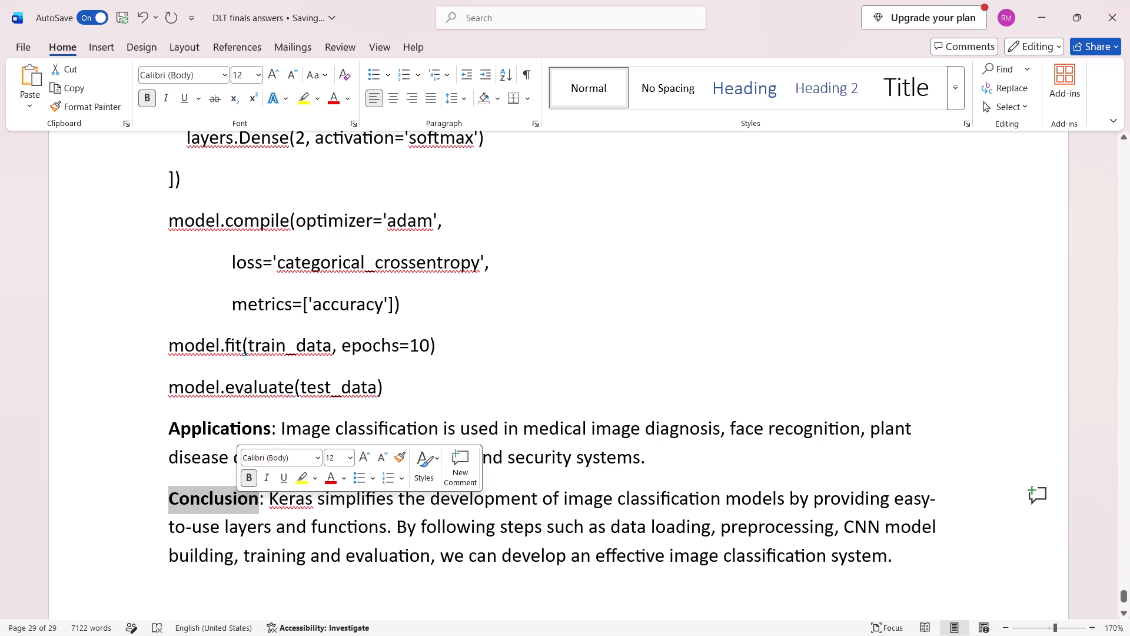
click(231, 577)
Save the DLT finals answers document.
key(ctrl+s)
key(ctrl+s)
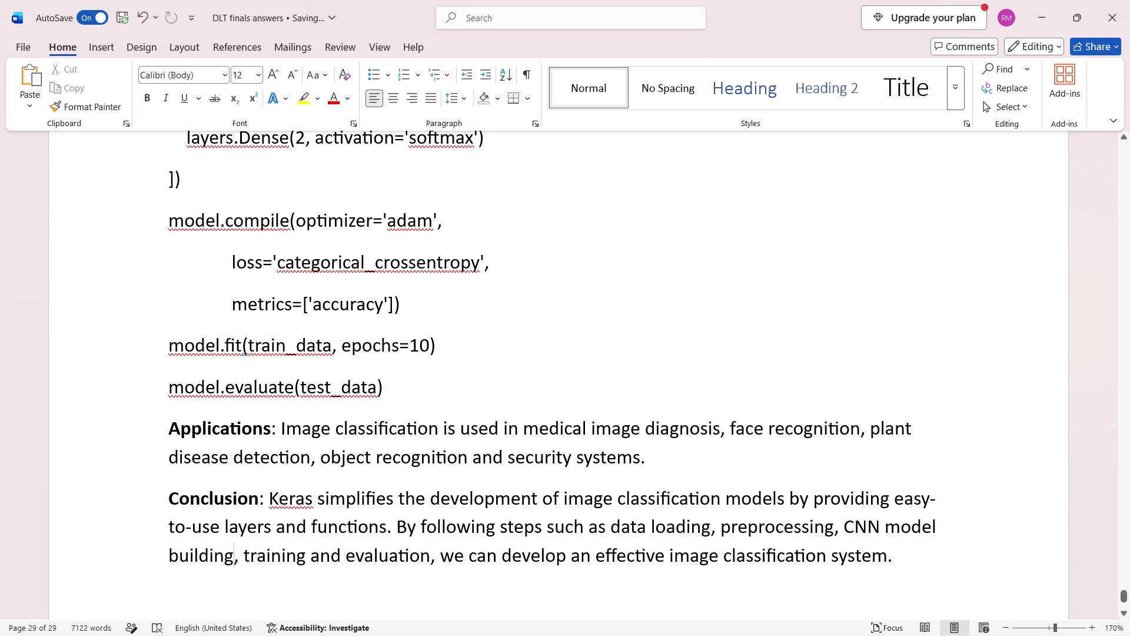
key(ctrl+s)
key(ctrl+s)
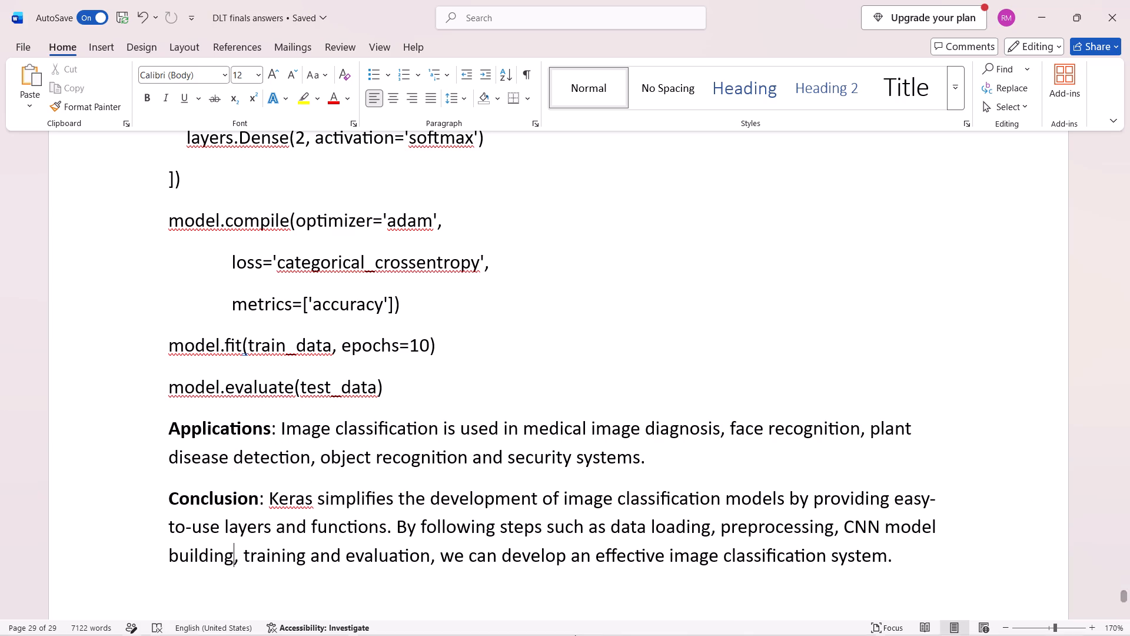
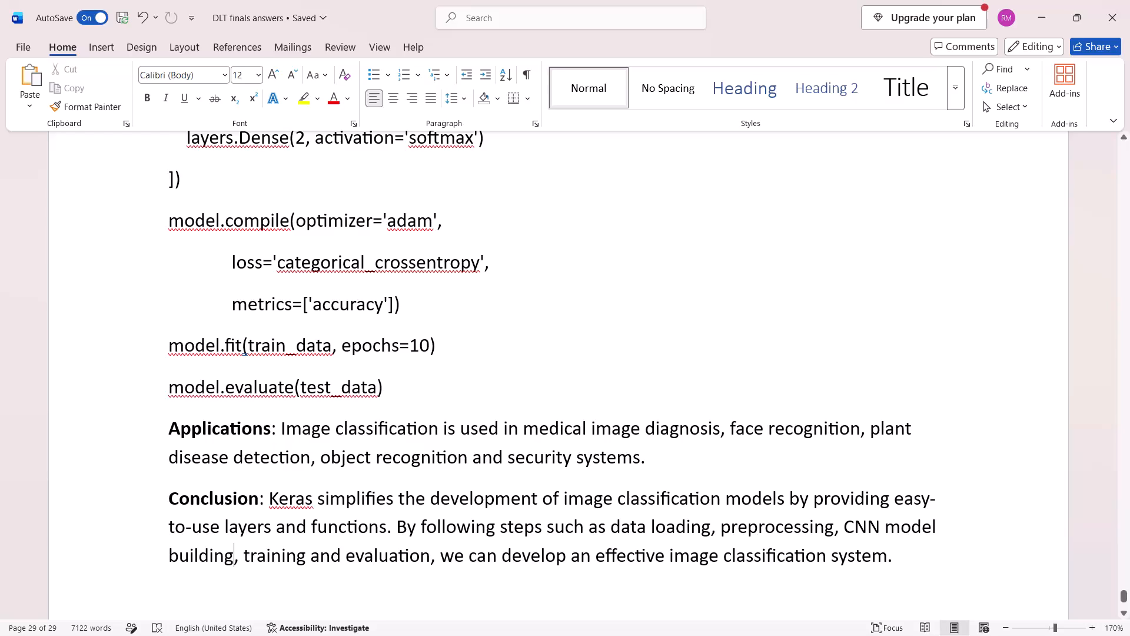
Save the DLT finals answers document.
key(ctrl+s)
Review the answers backward from the Keras image classification conclusion to the start of question 44 on LSTM and GRUs.
key(Up)
key(Up)
key(Up)
key(Up)
key(Up)
key(Up)
key(Up)
key(Up)
key(Up)
key(Up)
key(Up)
key(Up)
key(Up)
key(Up)
key(Up)
key(Up)
key(Up)
key(Up)
key(Up)
key(Up)
key(Up)
key(Up)
key(Up)
key(Up)
key(Up)
key(Up)
key(Up)
key(Up)
key(Up)
key(Up)
key(Up)
key(Up)
key(Up)
key(Up)
key(Up)
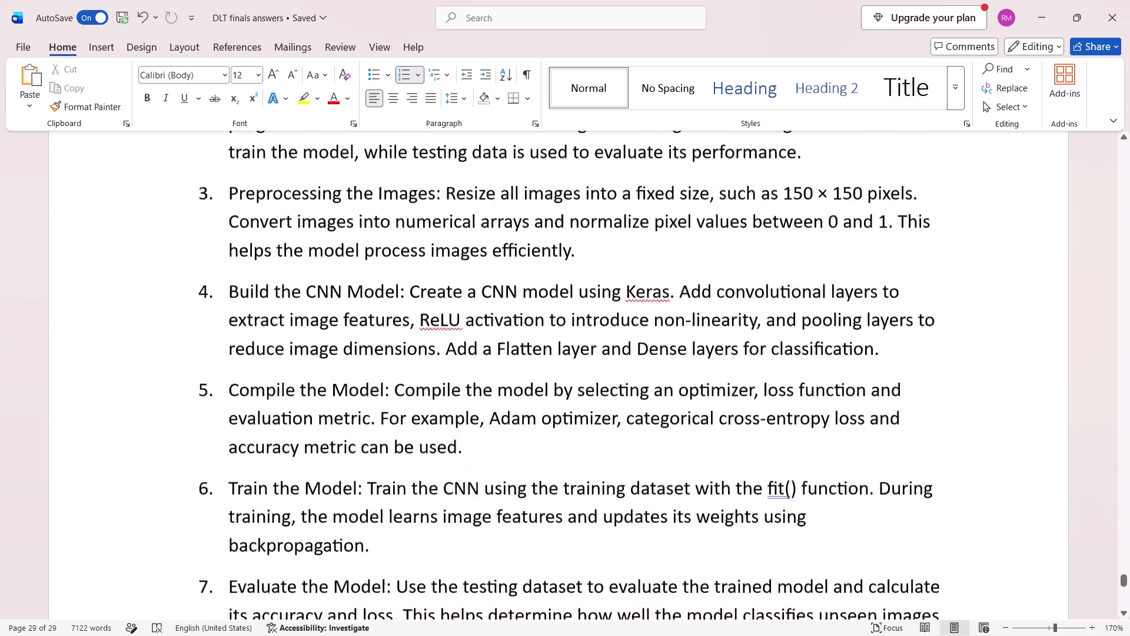
key(Up)
key(Up)
key(Up)
key(Up)
key(Up)
key(Up)
key(Up)
key(Up)
key(Up)
key(Up)
key(Up)
key(Up)
key(Up)
key(Up)
key(Up)
key(Up)
key(Up)
key(Up)
key(Up)
key(Up)
key(Up)
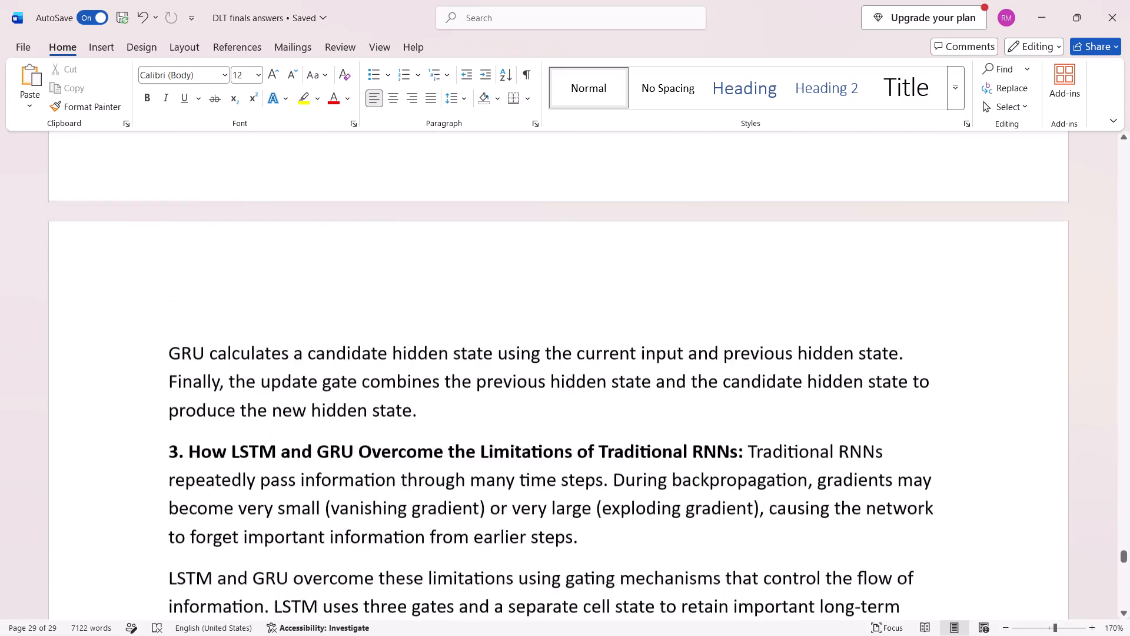
key(End)
key(End)
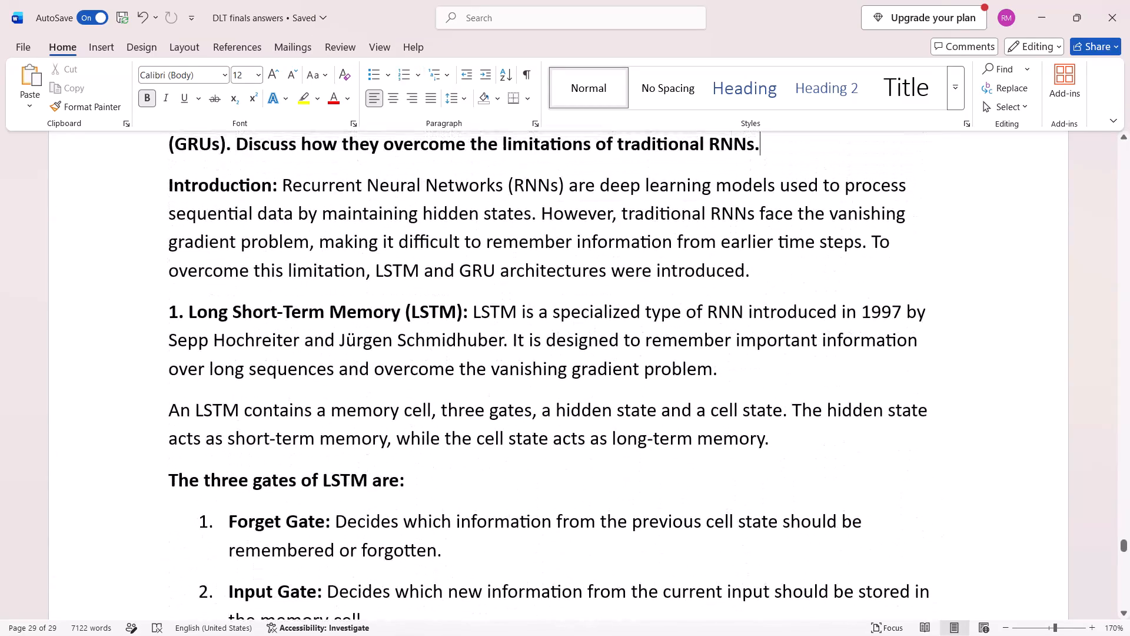
key(End)
key(End)
key(End)
key(Up)
key(Up)
key(Up)
key(Up)
key(Up)
key(Up)
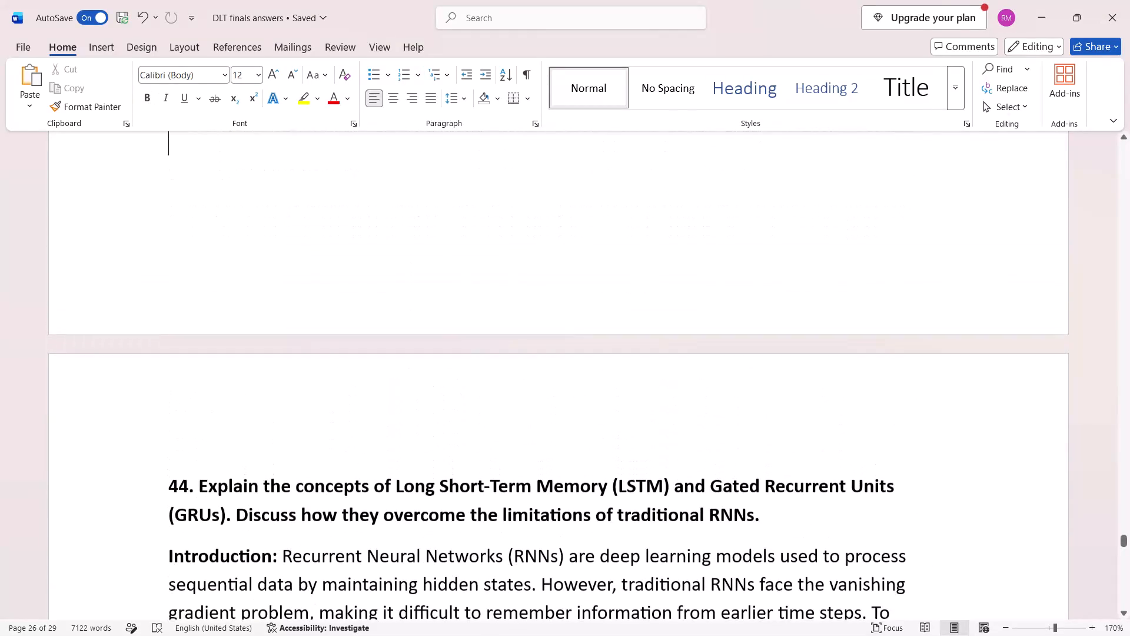
Review question 44's answer from its heading through the three LSTM gates to the Working of LSTM paragraph.
key(Down)
key(Down)
key(Down)
key(Down)
key(Down)
key(Down)
key(Down)
key(Down)
key(Down)
key(Down)
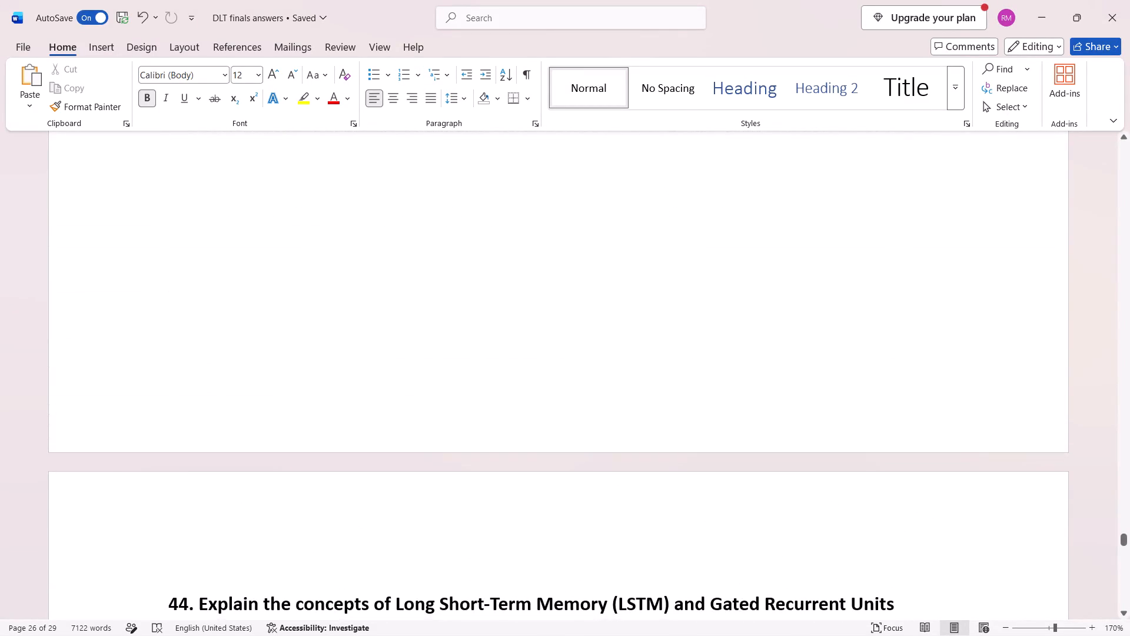
key(Down)
key(Down)
key(Down)
key(Down)
key(Down)
key(Down)
key(Down)
key(Down)
key(Down)
key(Down)
key(Down)
key(Down)
key(Down)
key(Down)
key(Down)
key(Down)
key(Down)
key(Down)
key(Down)
key(Down)
key(Down)
key(Down)
key(Down)
key(Down)
key(Down)
key(Down)
key(Down)
key(Down)
key(Down)
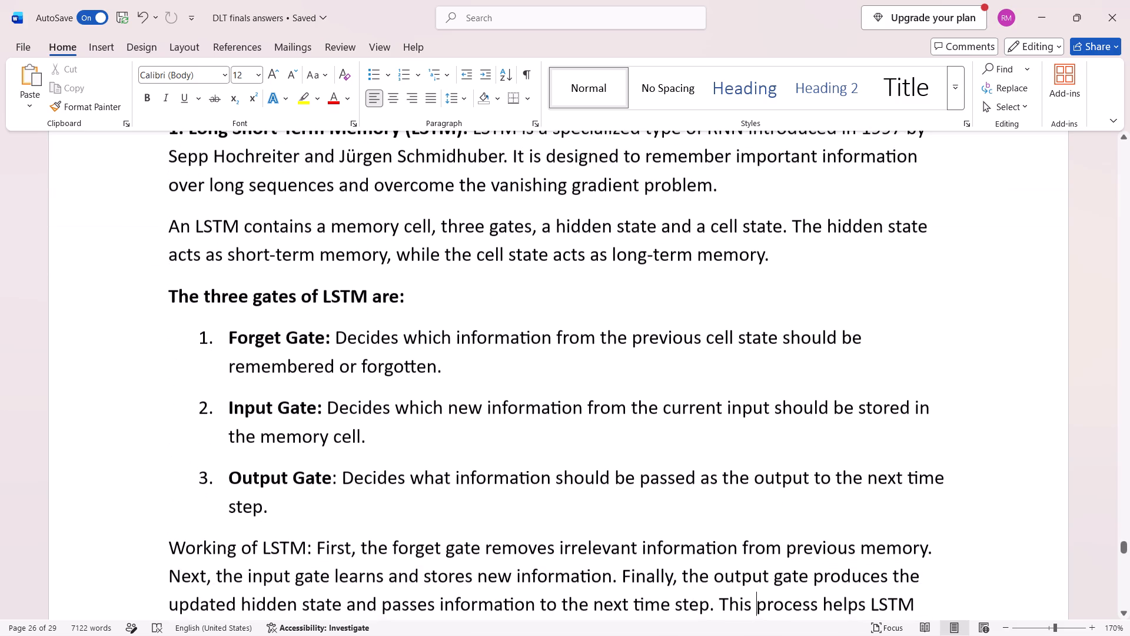
Examine the Guided Backpropagation answer from its Simple Example through item 4, Improving Model Interpretability, of the role in visualizing CNNs.
key(Up)
key(Up)
key(Up)
key(Up)
key(Up)
key(Up)
key(Up)
key(Up)
key(Up)
key(Up)
key(Up)
key(Up)
key(Up)
key(Up)
key(Up)
key(Up)
key(Up)
key(Up)
key(Up)
key(Up)
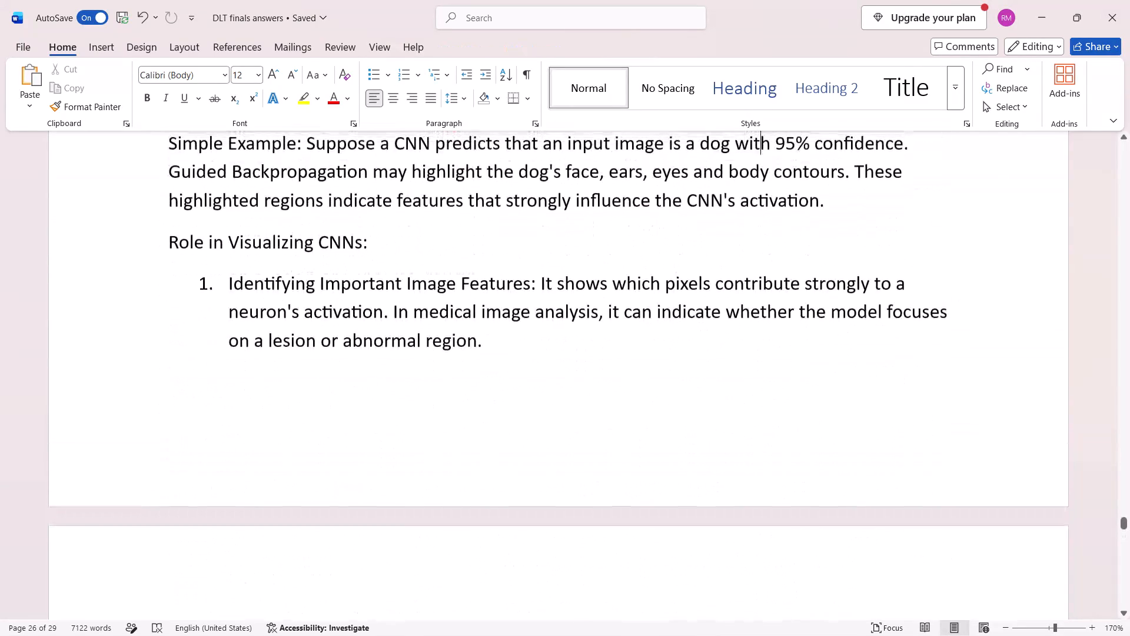
key(Down)
key(Down)
key(Down)
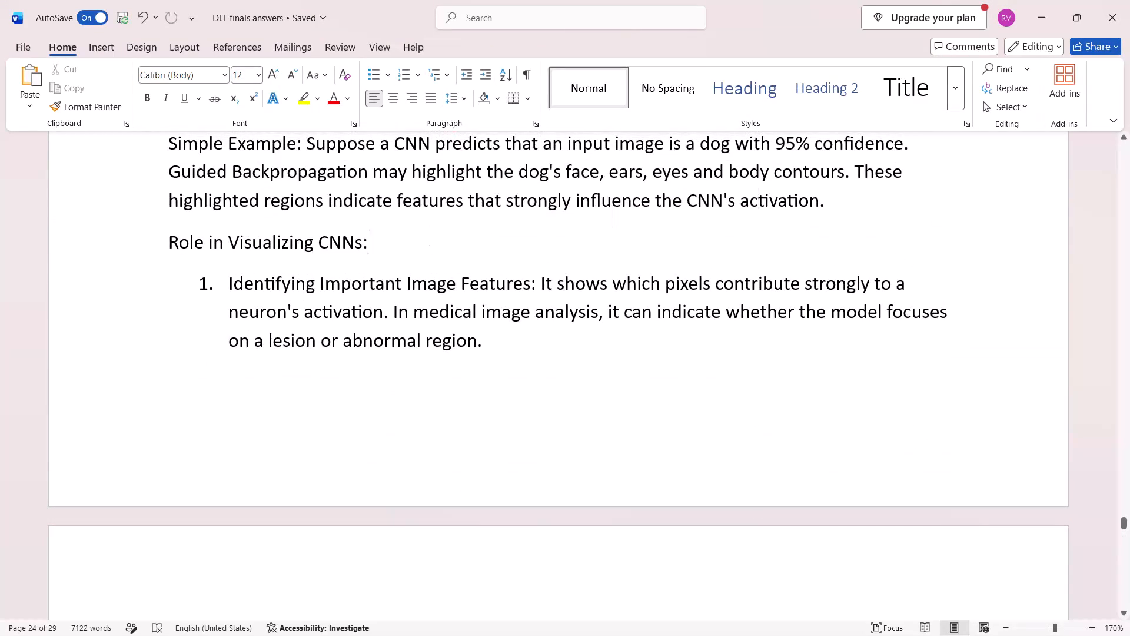
key(Down)
key(Down)
key(Down)
key(Down)
key(Down)
key(Down)
key(Down)
key(Down)
key(Down)
key(Down)
key(Down)
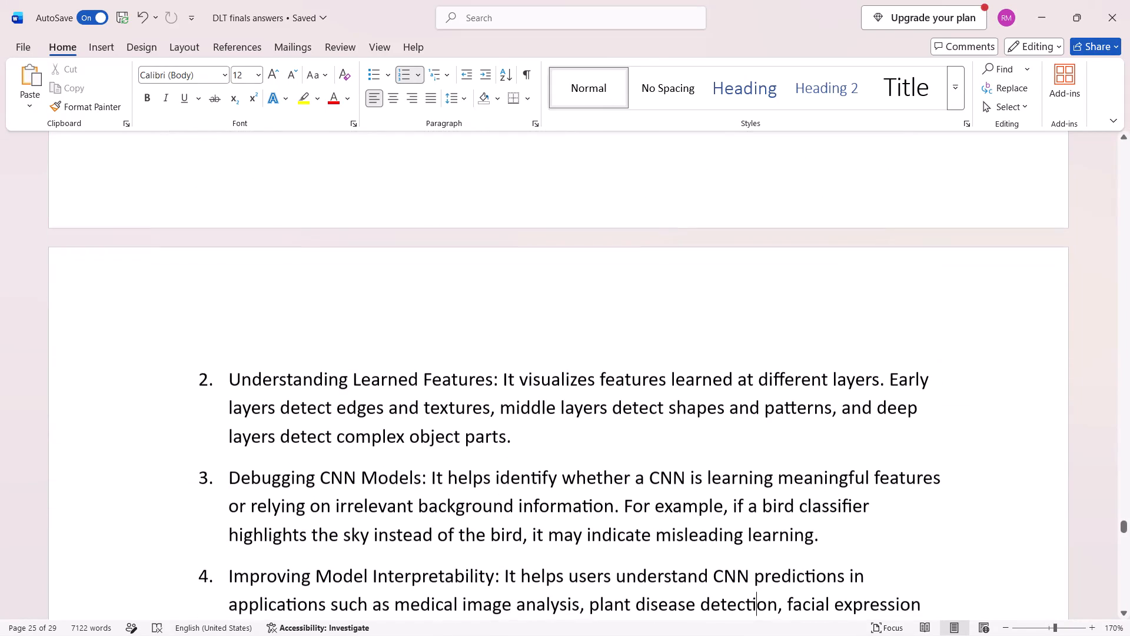
key(Down)
key(End)
key(End)
key(End)
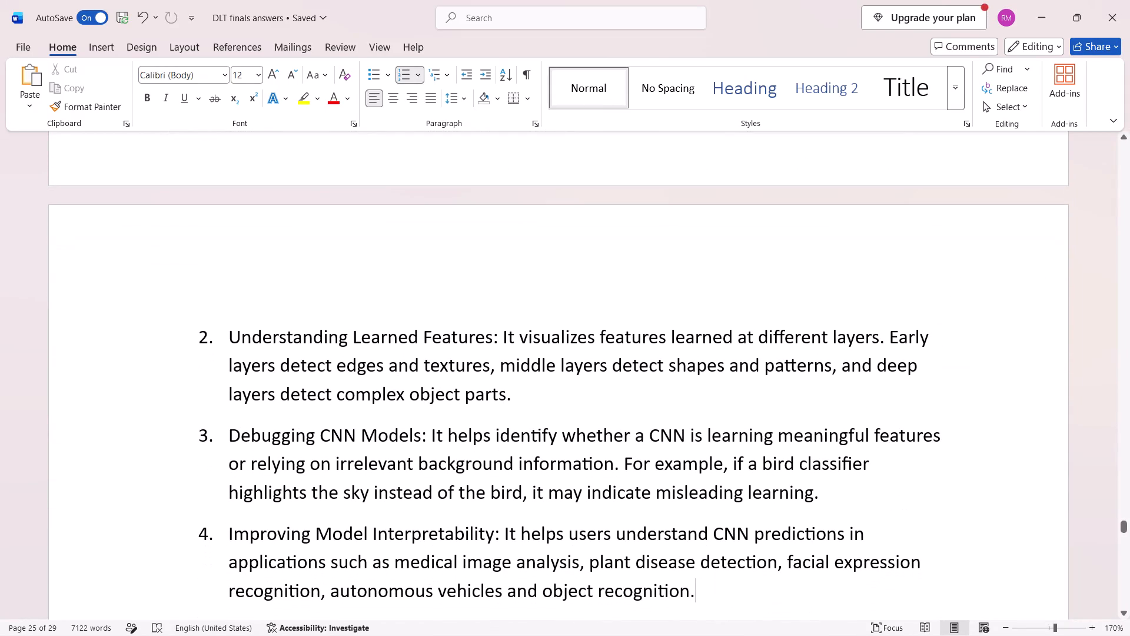
Review the answers backward from Improving Model Interpretability under Guided Backpropagation to the CNN answer's pooling, flatten, fully connected and output layers.
key(Up)
key(Up)
key(Up)
key(Up)
key(Up)
key(Up)
key(Up)
key(Up)
key(Up)
key(Up)
key(Up)
key(Up)
key(Up)
key(Up)
key(Up)
key(Up)
key(Up)
key(Up)
key(Up)
key(Up)
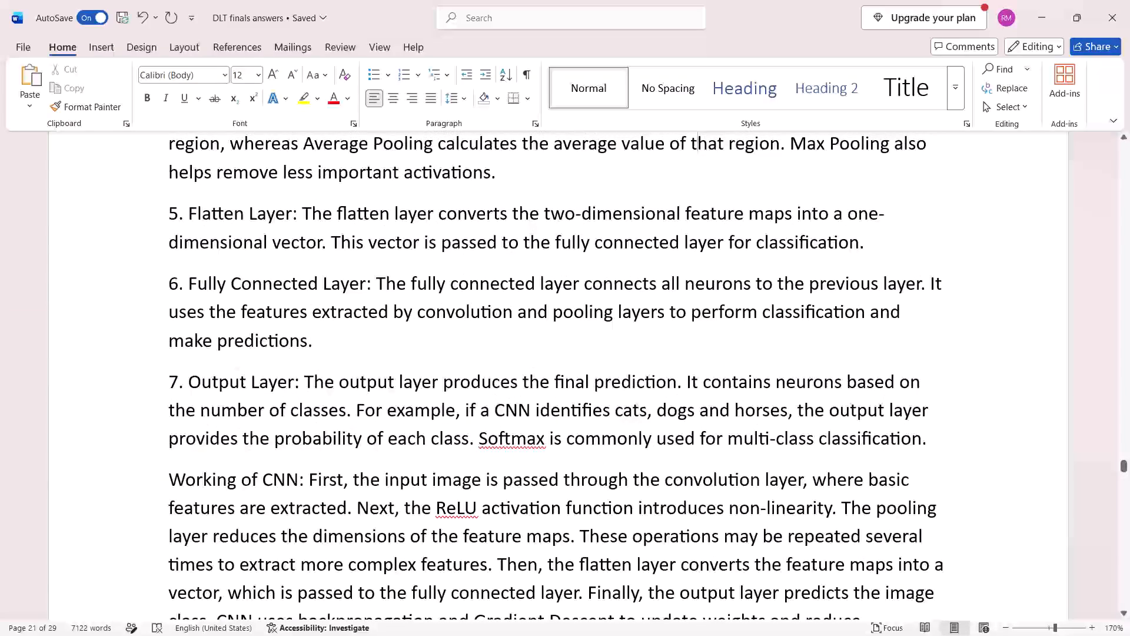
click(1129, 0)
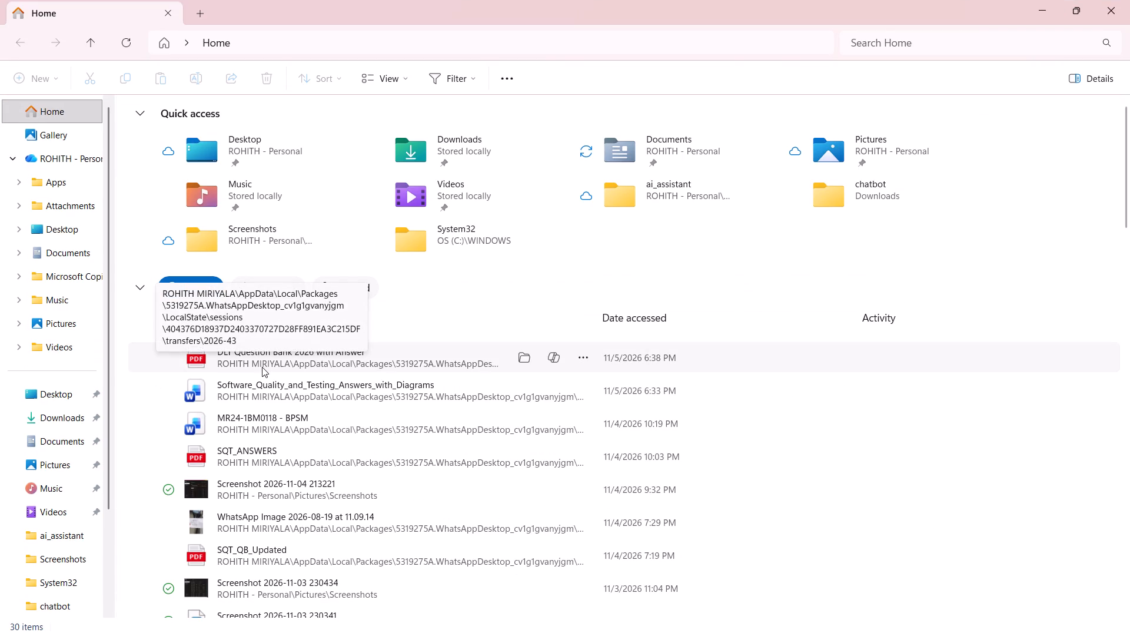
click(860, 46)
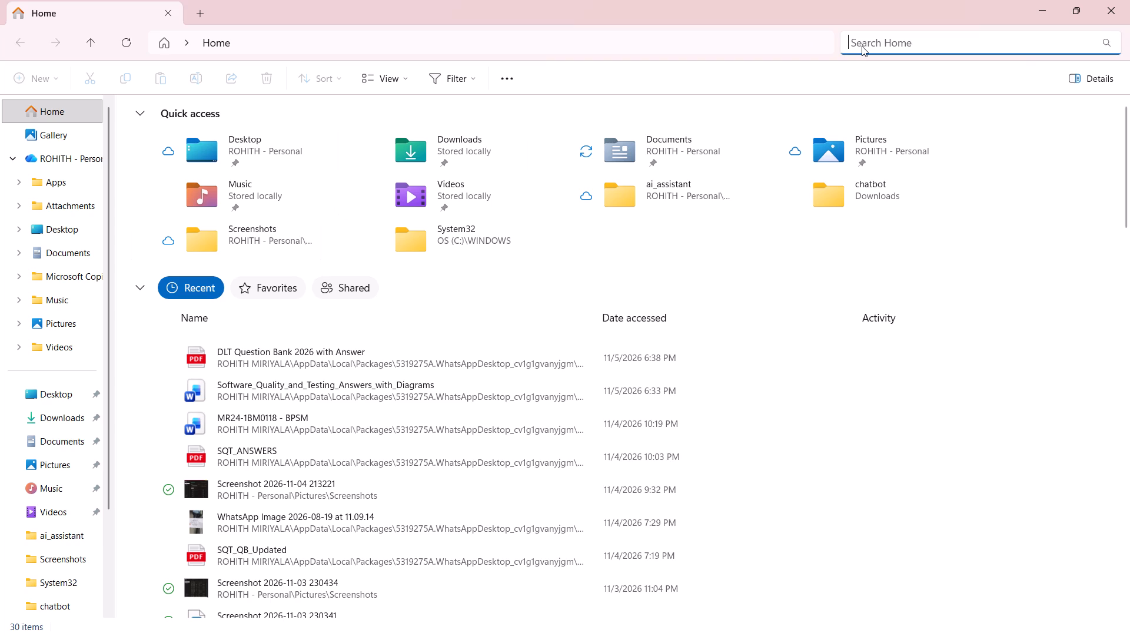
text(dk)
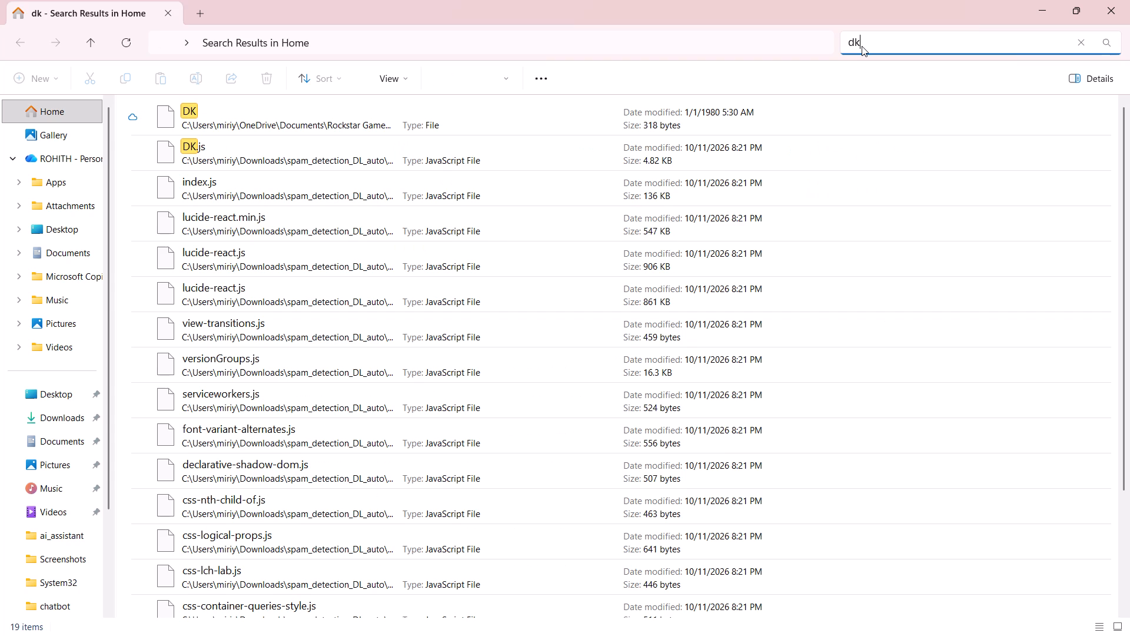
key(BackSpace)
text(lt)
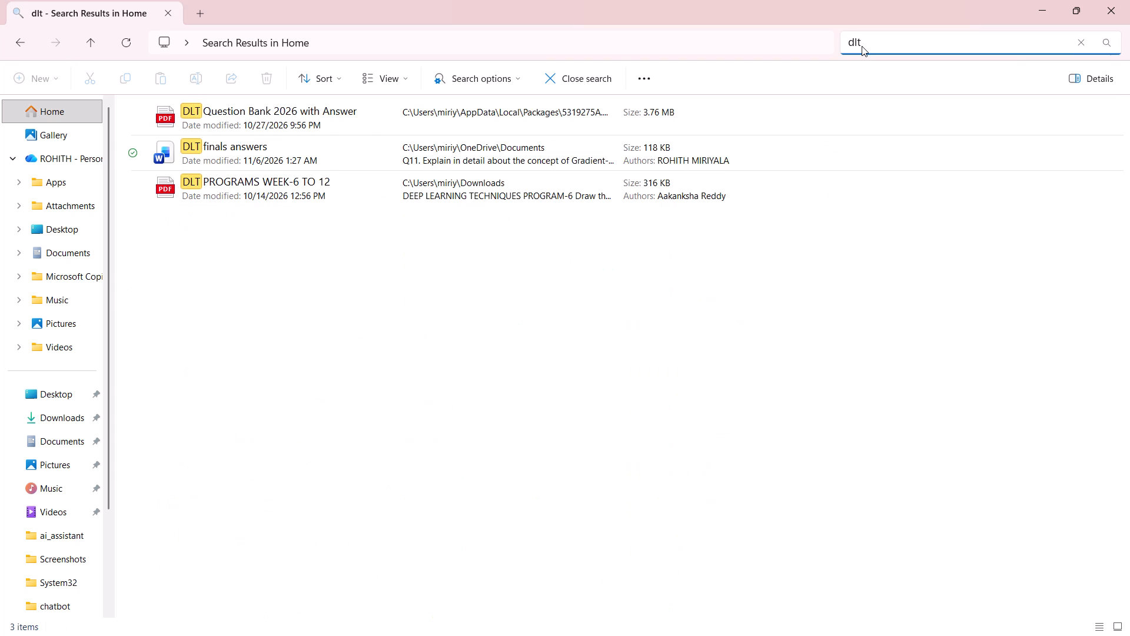
right_click(368, 164)
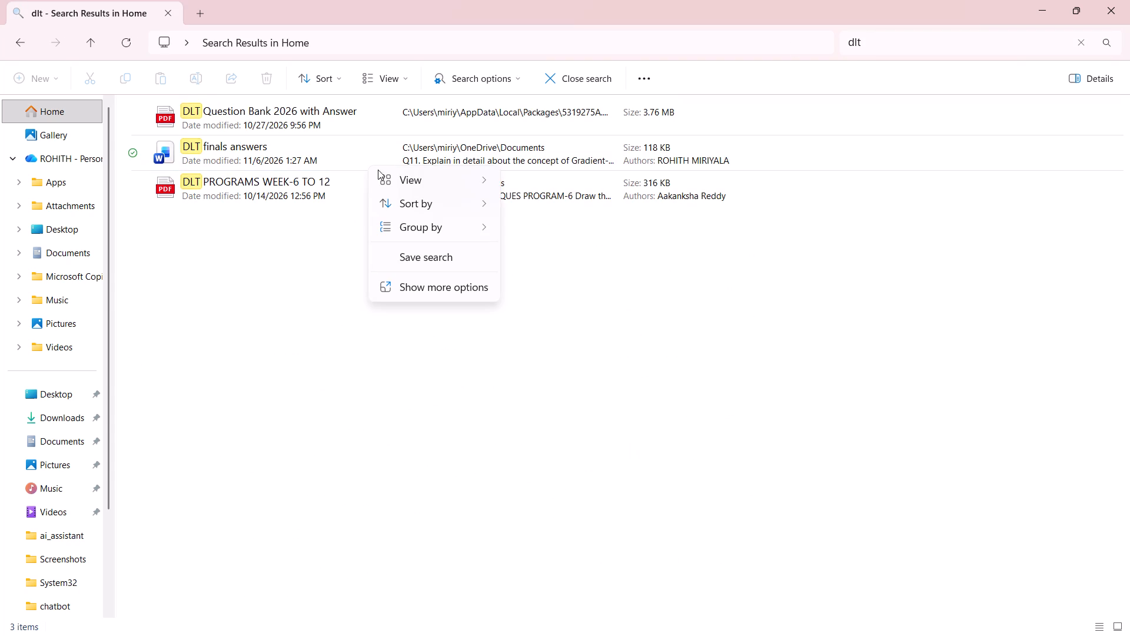
click(274, 151)
right_click(274, 151)
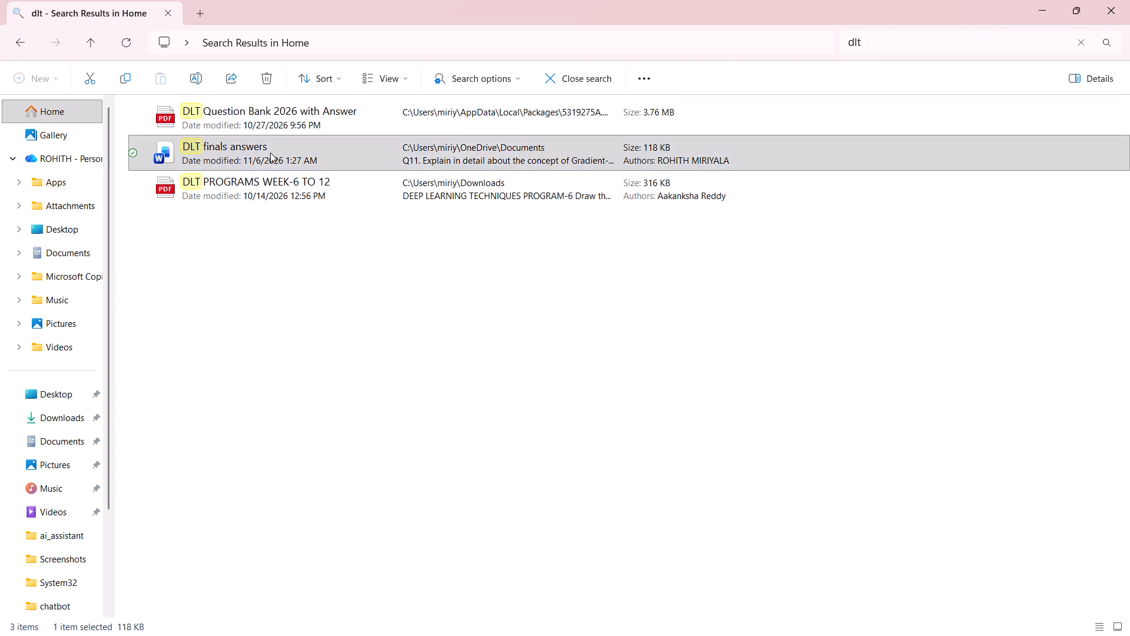
click(310, 199)
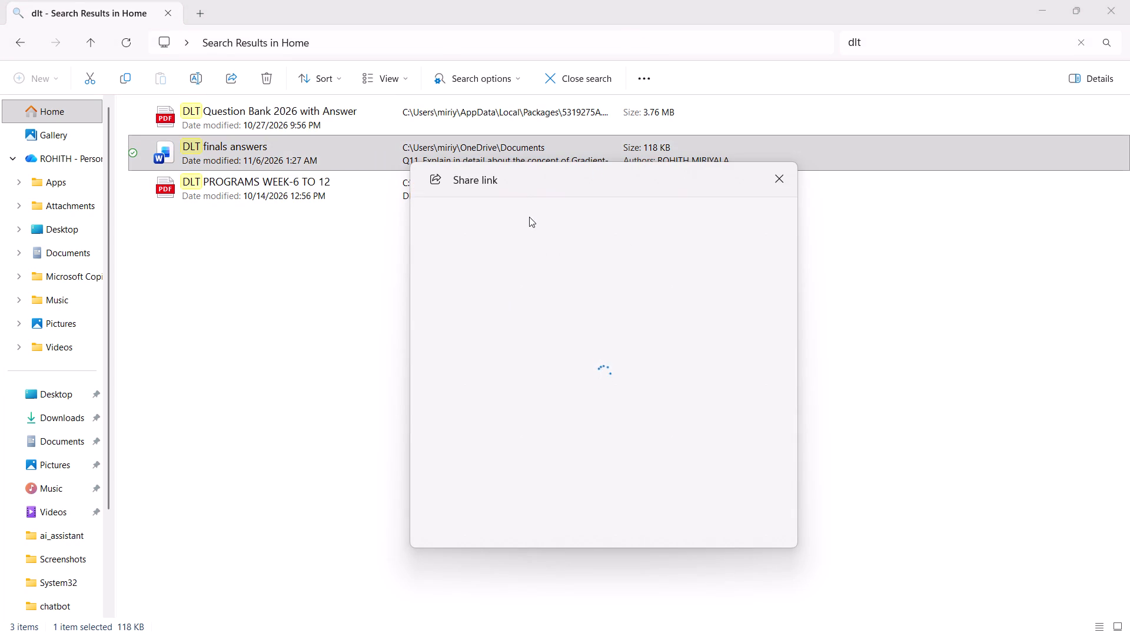
Check the Wi-Fi connection while the link sharing window loads, then dismiss the network list.
click(1015, 635)
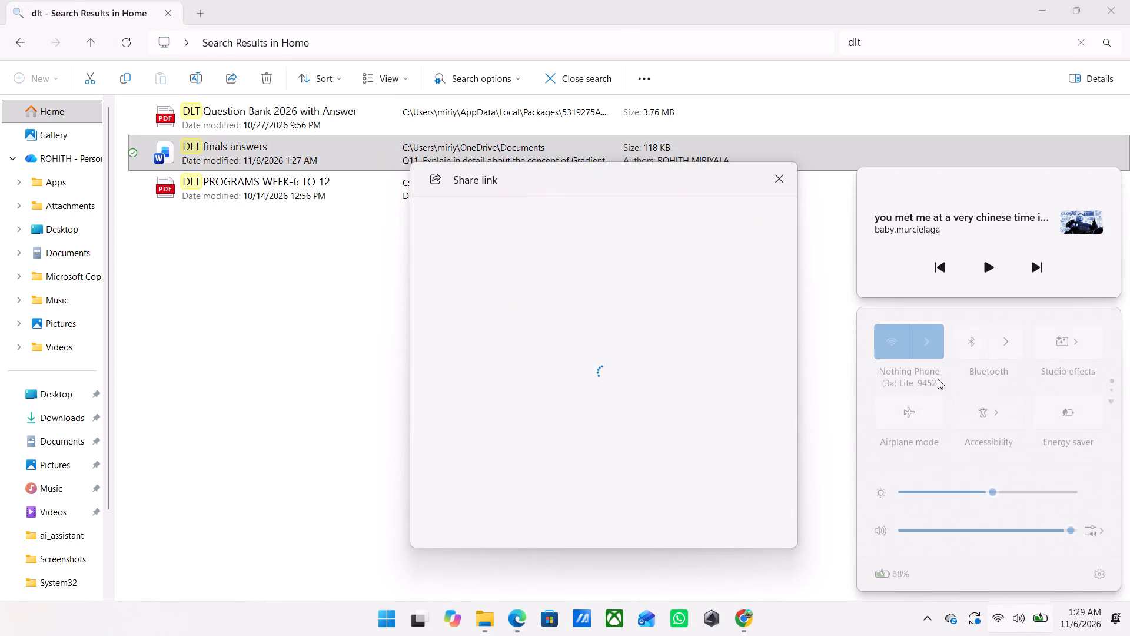
click(915, 337)
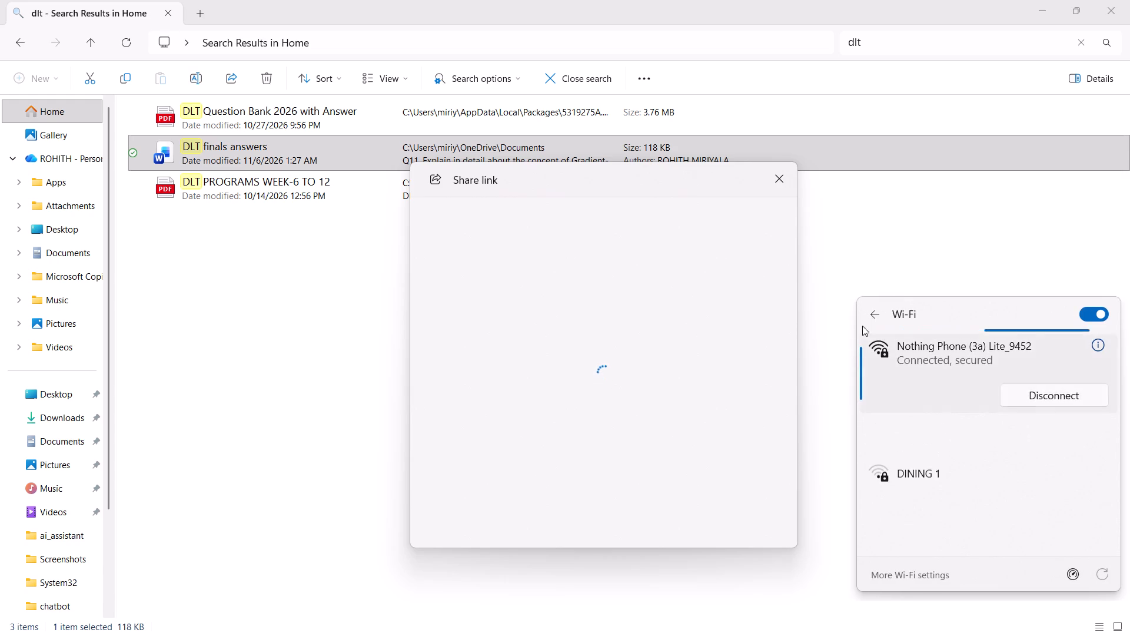
click(865, 320)
double_click(837, 259)
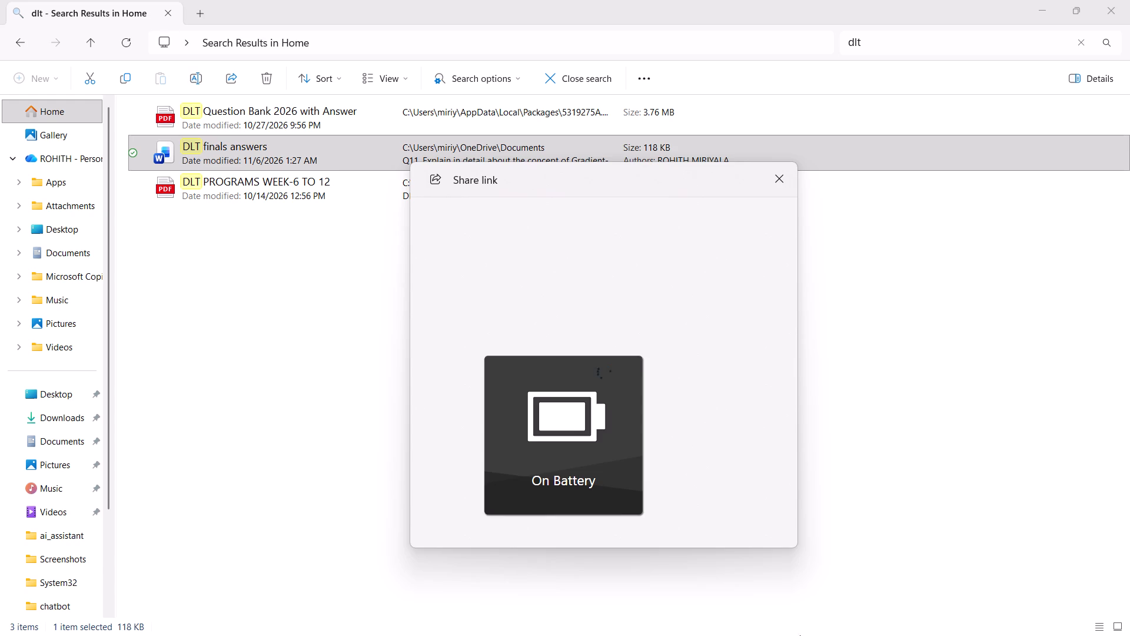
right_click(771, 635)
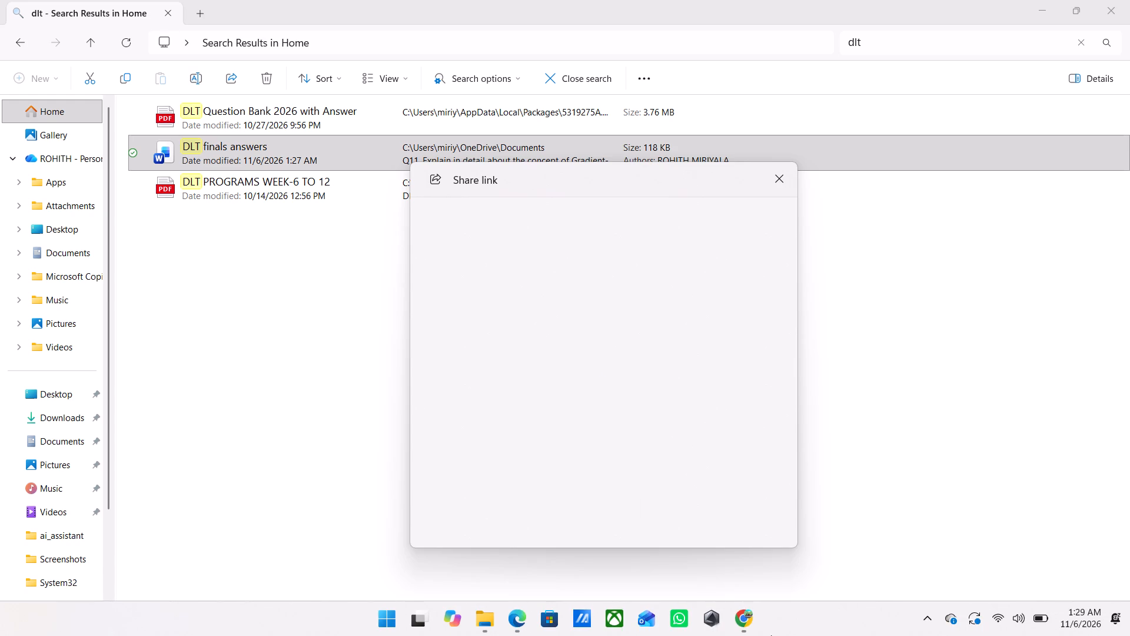
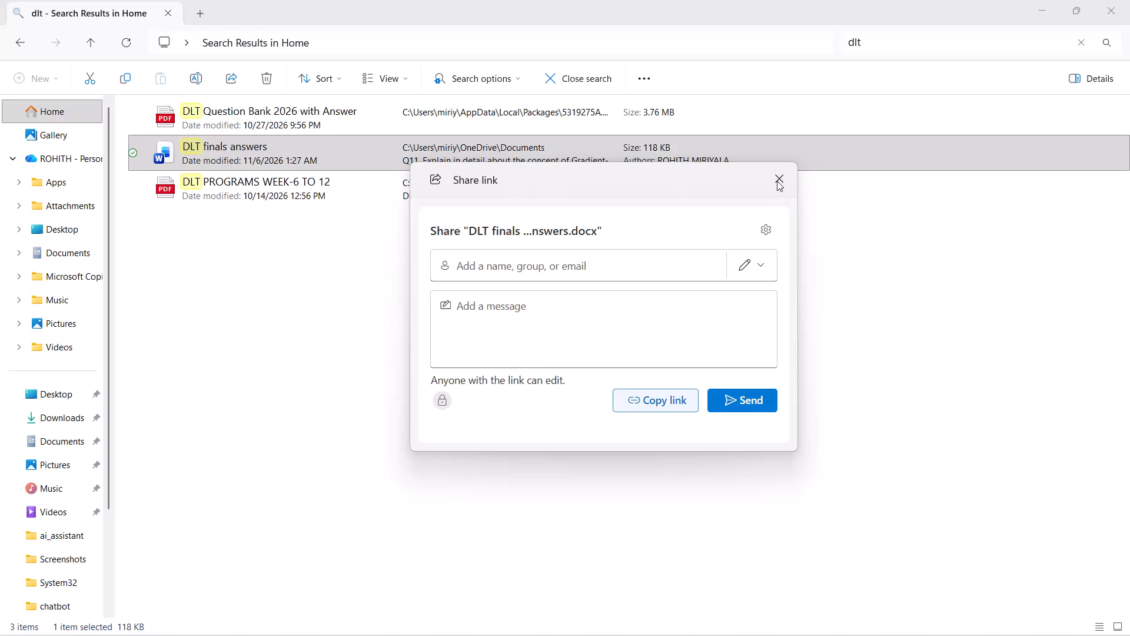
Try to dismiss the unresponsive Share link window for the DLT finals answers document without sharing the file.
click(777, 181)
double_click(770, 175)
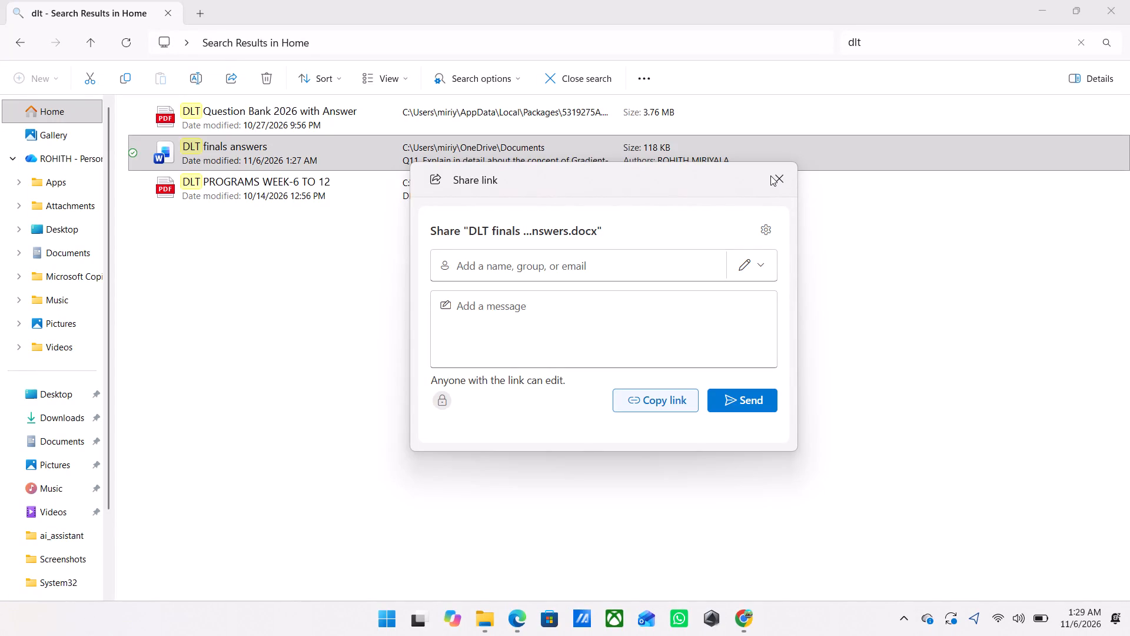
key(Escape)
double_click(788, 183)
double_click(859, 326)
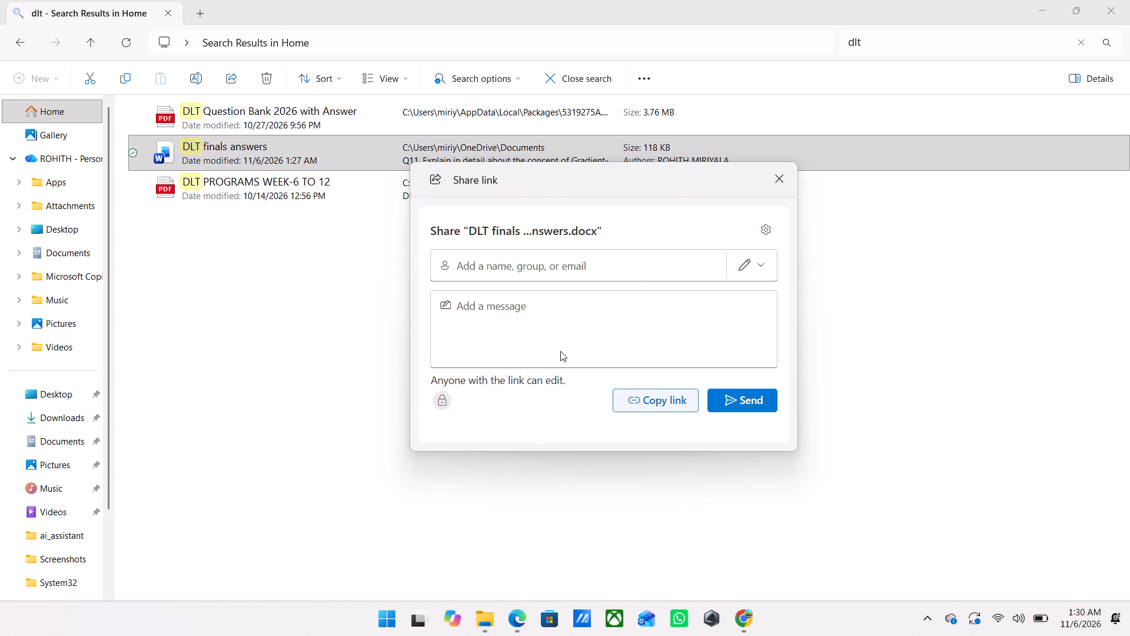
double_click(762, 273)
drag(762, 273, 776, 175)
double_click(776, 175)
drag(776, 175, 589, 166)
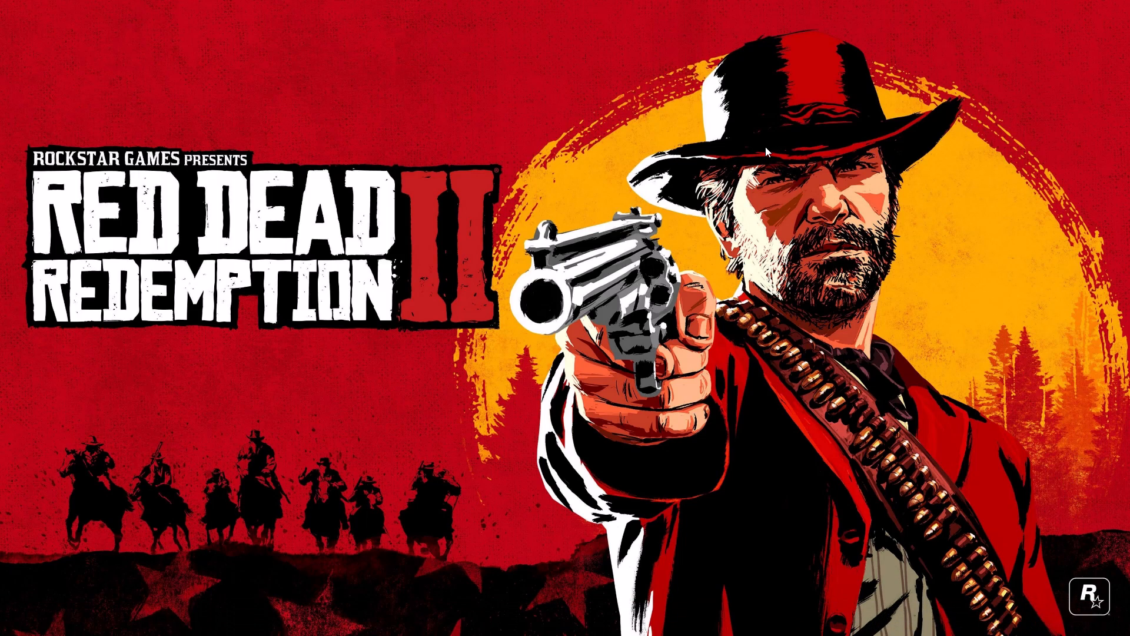
Shut down the computer through the Shut Down Windows dialog using the Shut down option.
key(alt+F4)
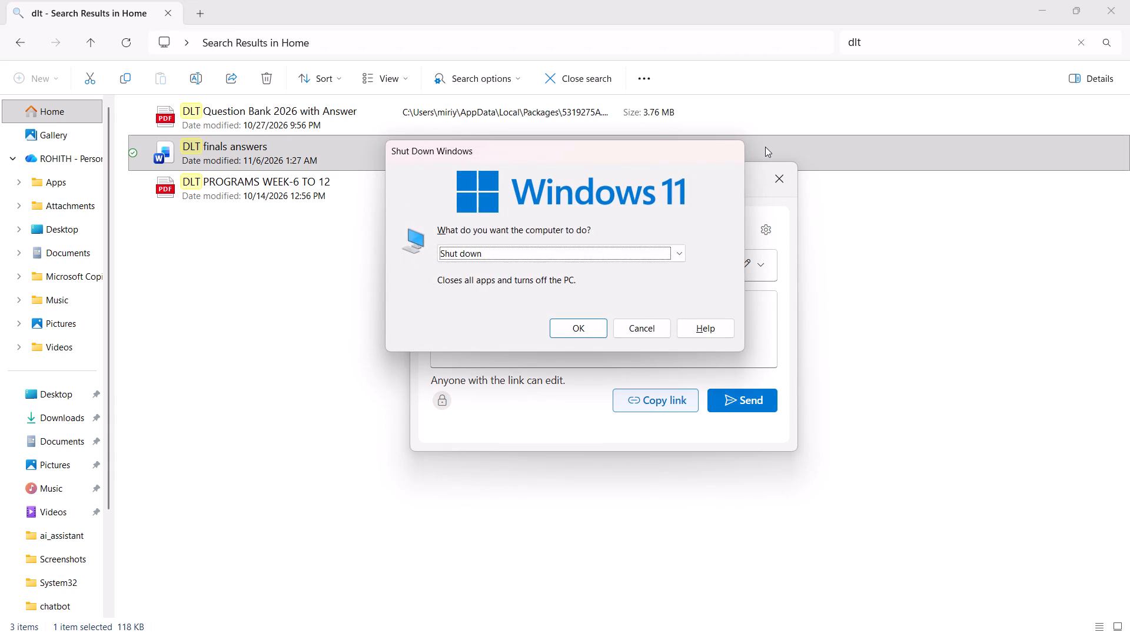
key(Return)
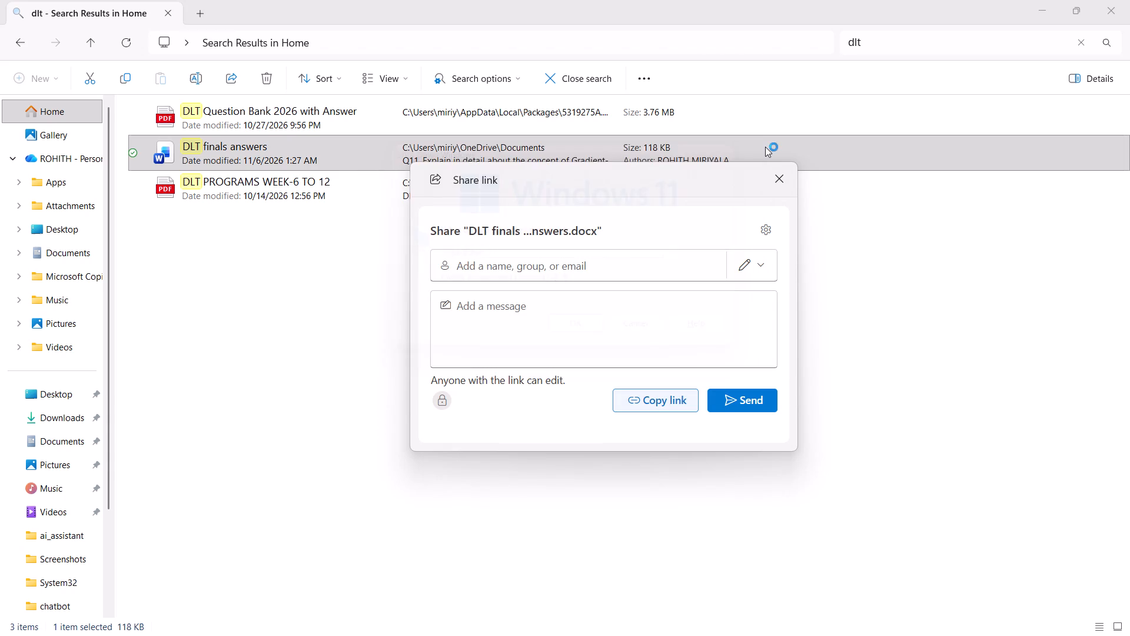